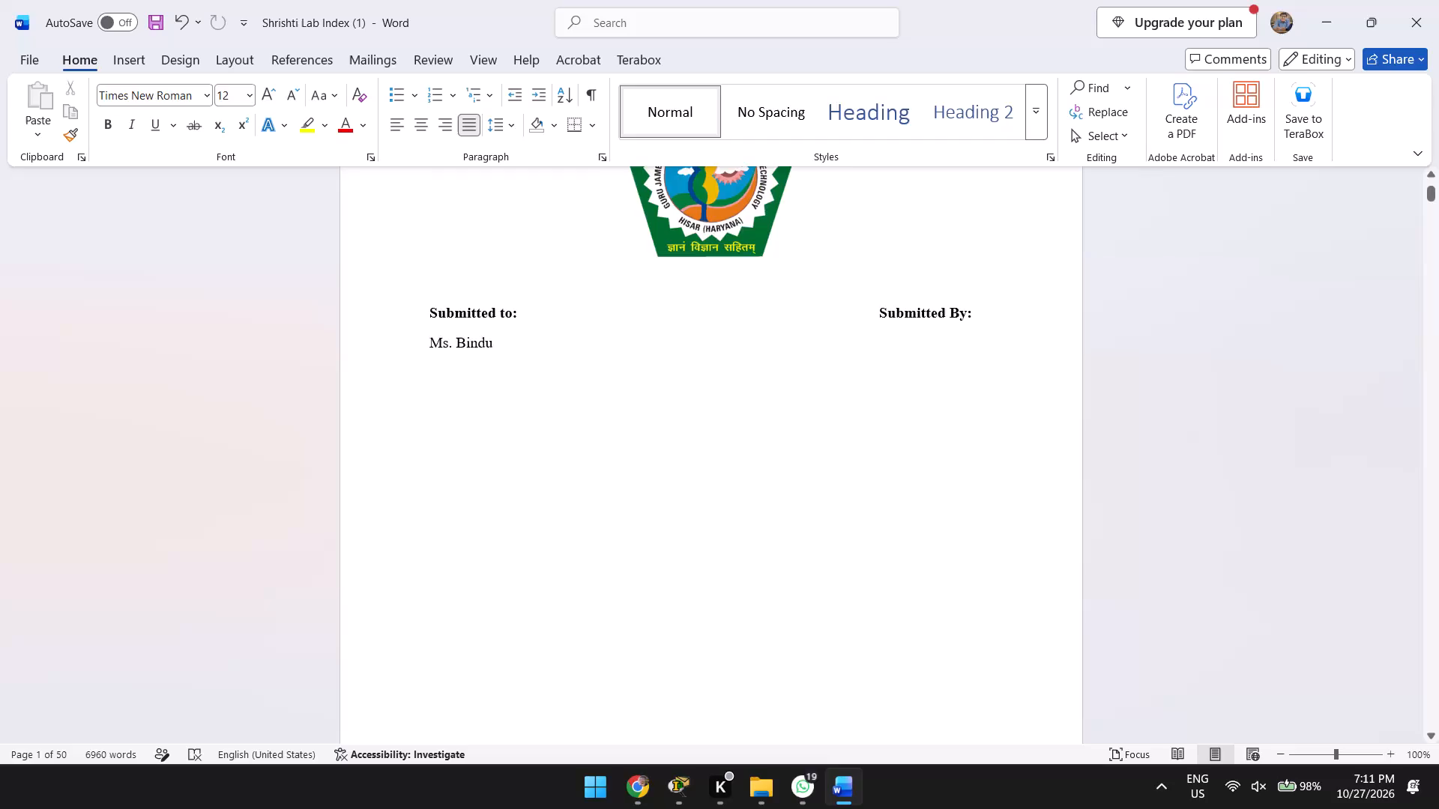
Open the Word document "Simran Practical File - Black" from the Downloads folder.
{"action": "scroll", "coordinate": [788, 521], "scroll_direction": "down", "scroll_amount": 1}
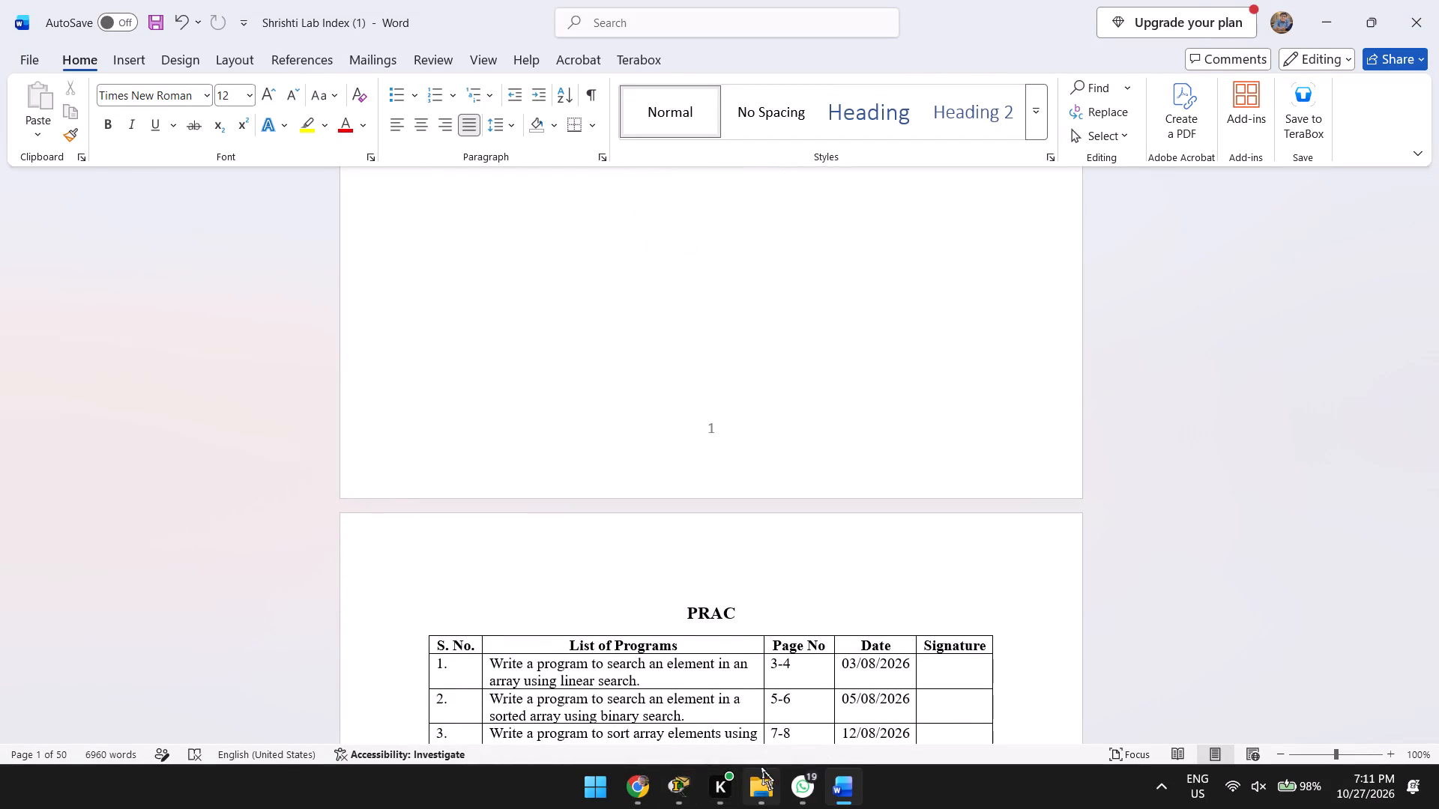
{"action": "left_click", "coordinate": [763, 777]}
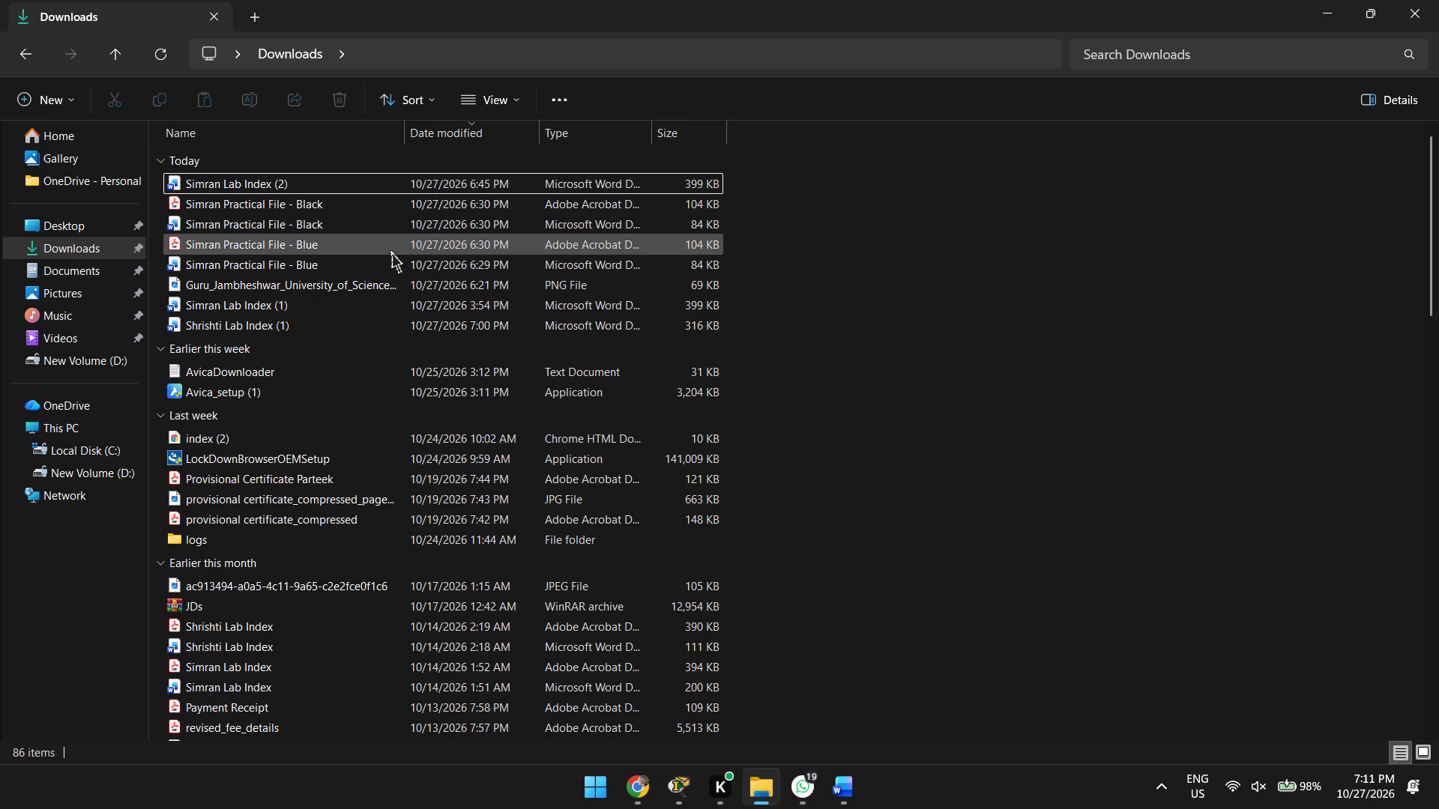
{"action": "double_click", "coordinate": [383, 217]}
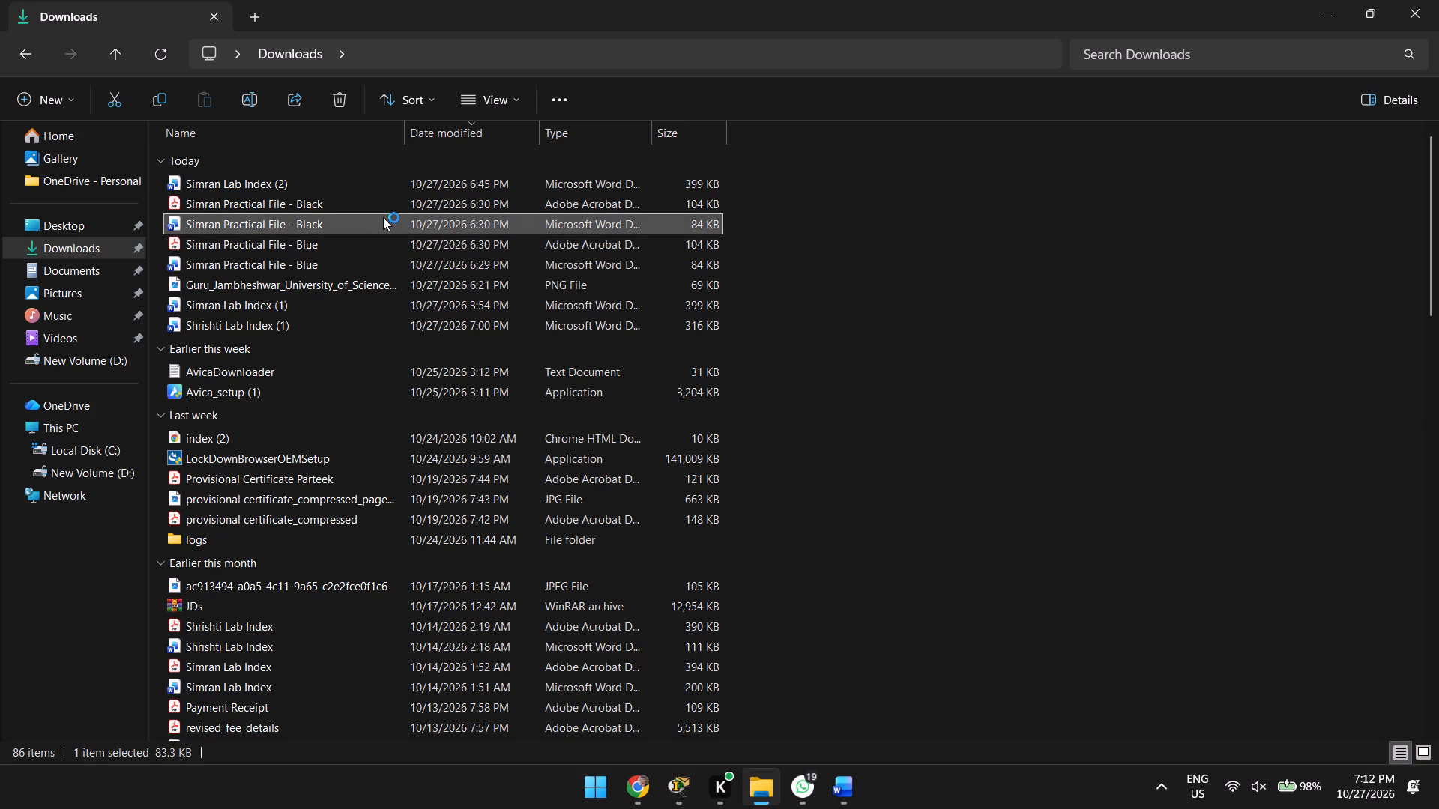
Replace the unspaced hyphen in Program 1's "Theory-Linear Search" heading with an en dash that has a space on each side.
{"action": "scroll", "coordinate": [921, 600], "scroll_direction": "down", "scroll_amount": 1}
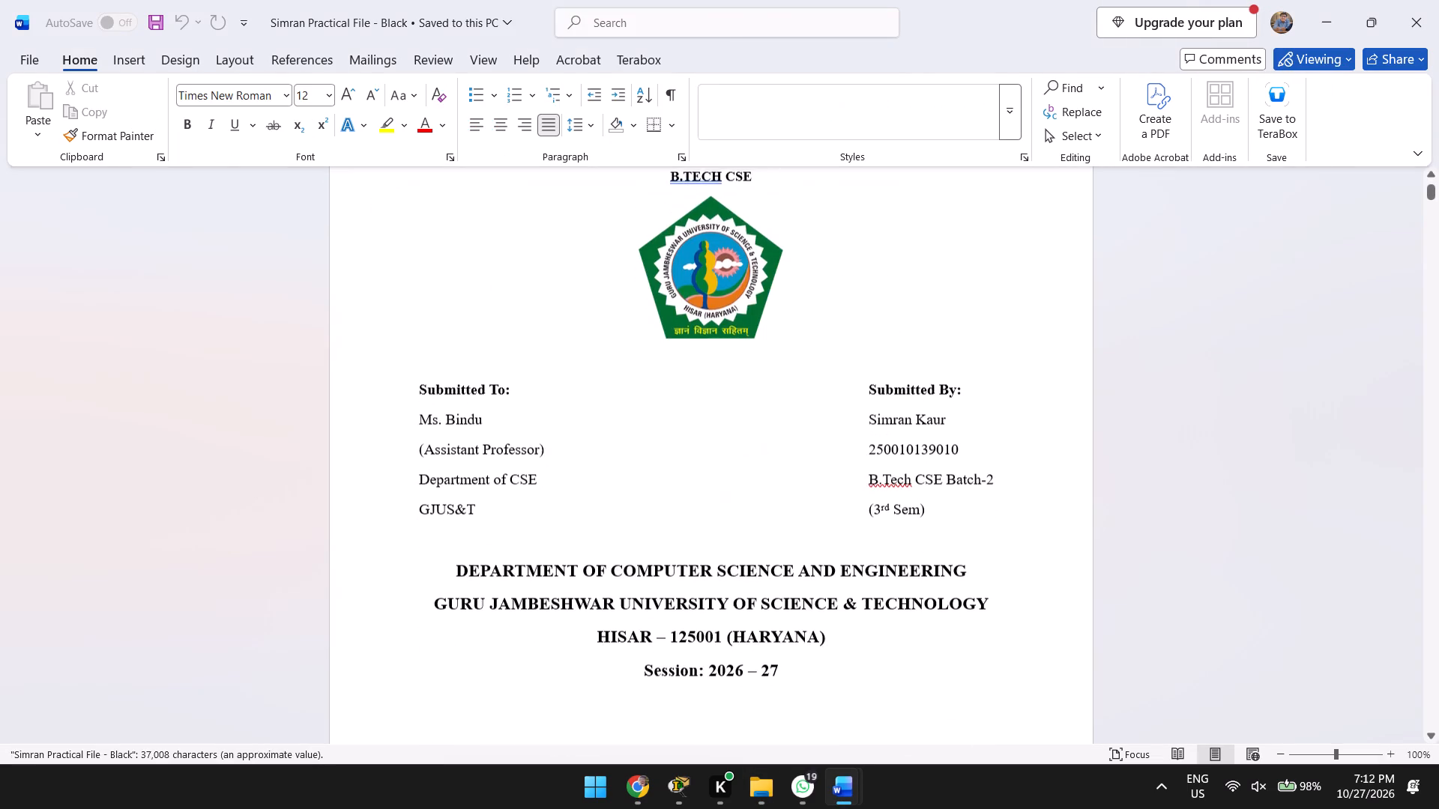
{"action": "scroll", "coordinate": [971, 626], "scroll_direction": "down", "scroll_amount": 2}
{"action": "scroll", "coordinate": [883, 607], "scroll_direction": "down", "scroll_amount": 2}
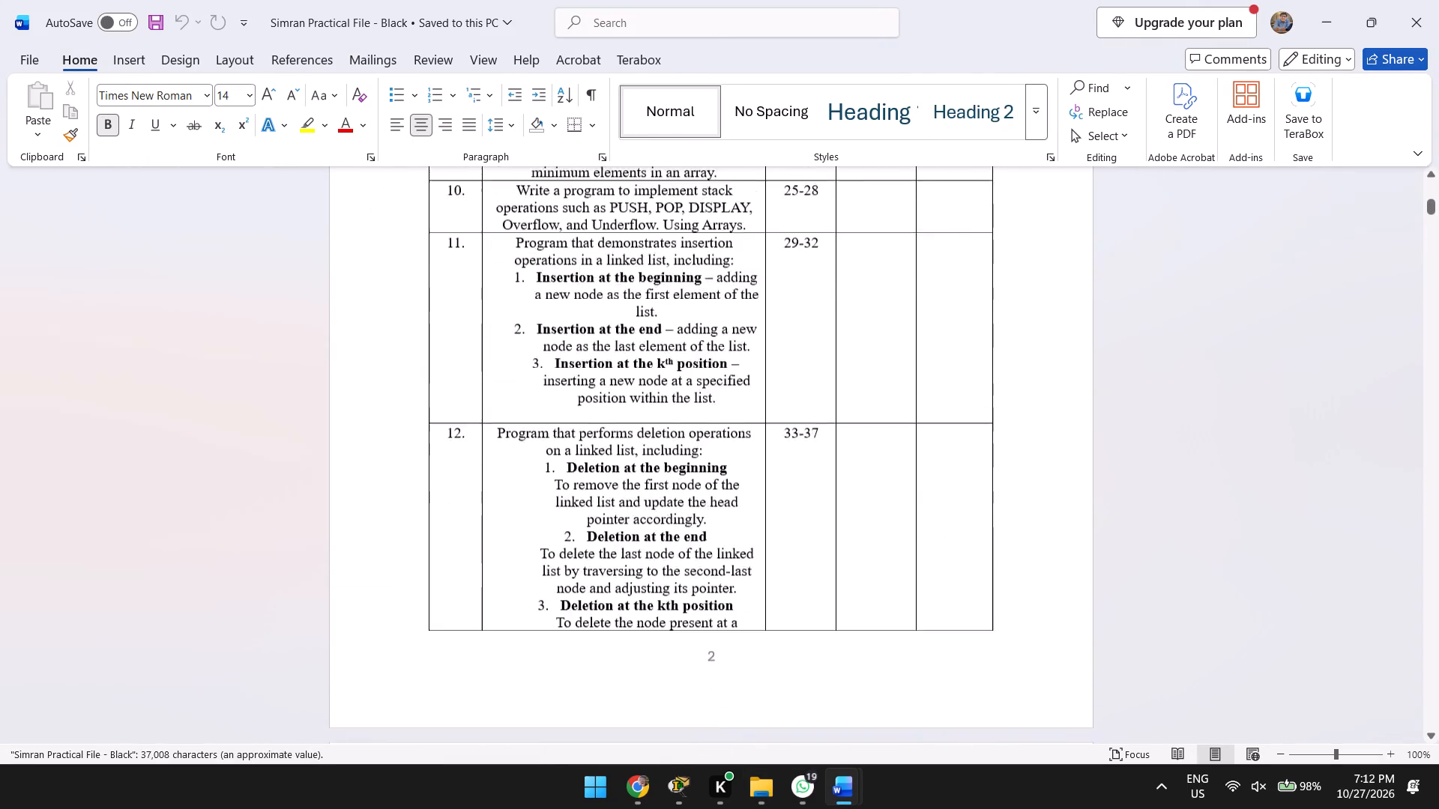
{"action": "scroll", "coordinate": [883, 607], "scroll_direction": "down", "scroll_amount": 4}
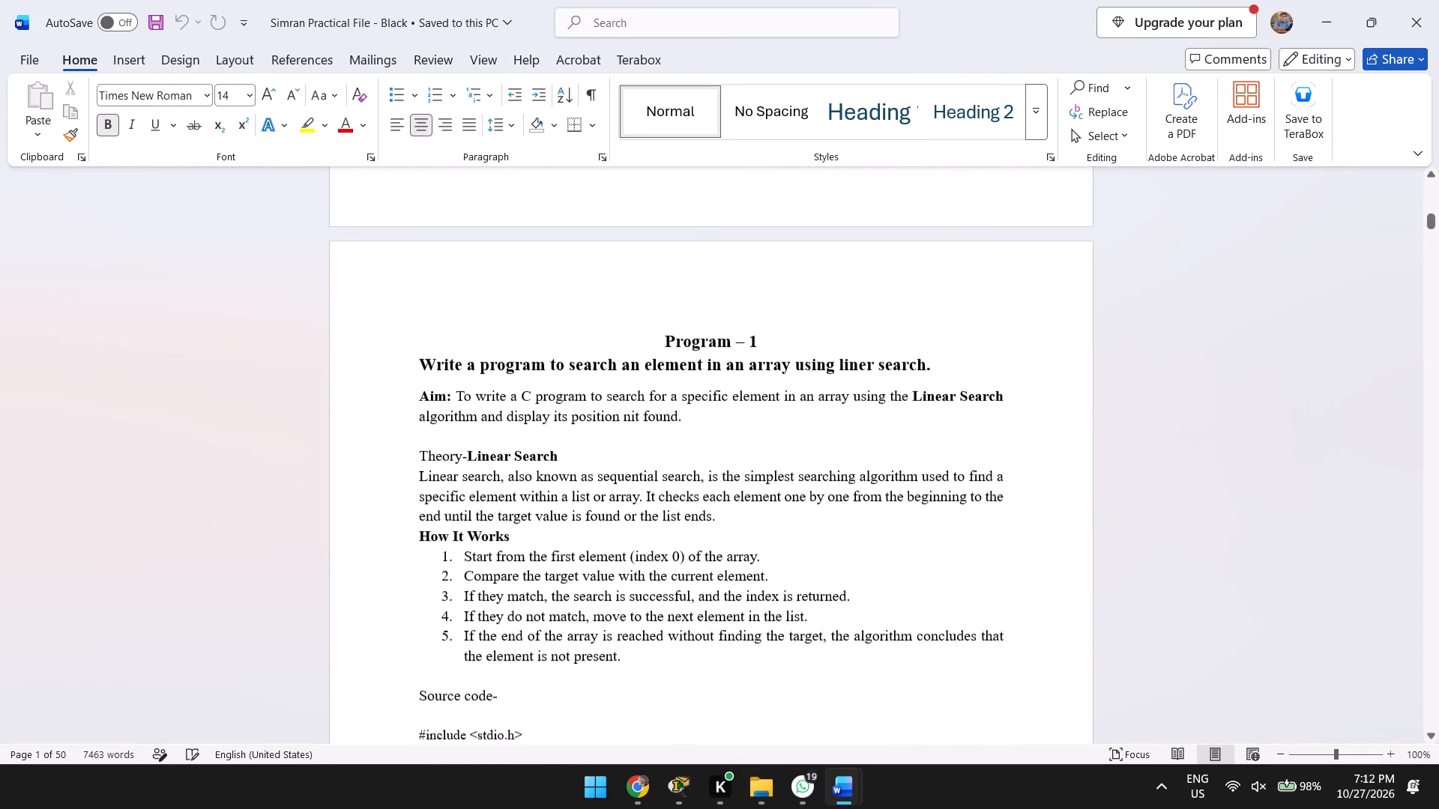
{"action": "scroll", "coordinate": [779, 447], "scroll_direction": "down", "scroll_amount": 1}
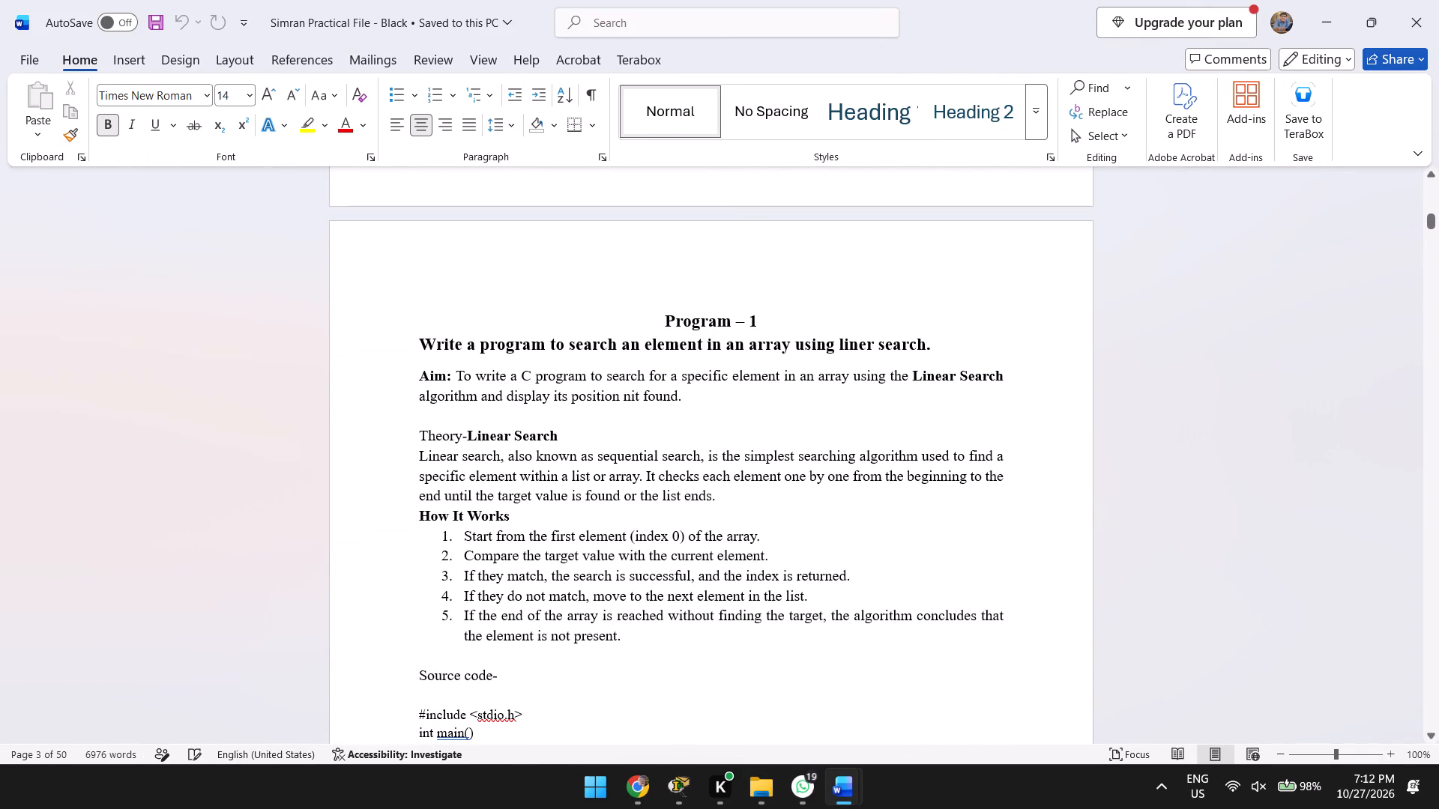
{"action": "left_click", "coordinate": [462, 433]}
{"action": "key", "text": "space"}
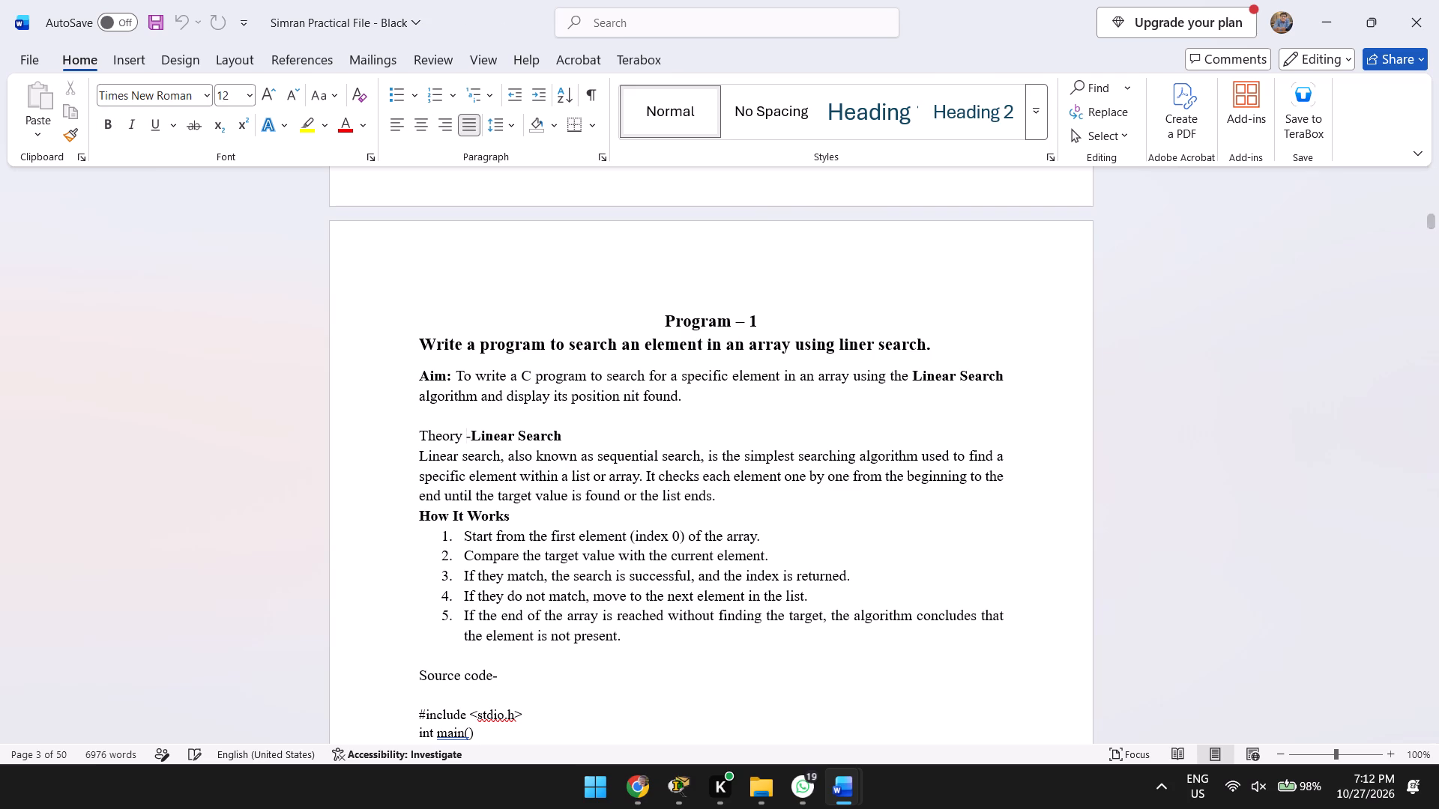
{"action": "key", "text": "Right"}
{"action": "key", "text": "BackSpace"}
{"action": "key", "text": "BackSpace"}
{"action": "key", "text": "space"}
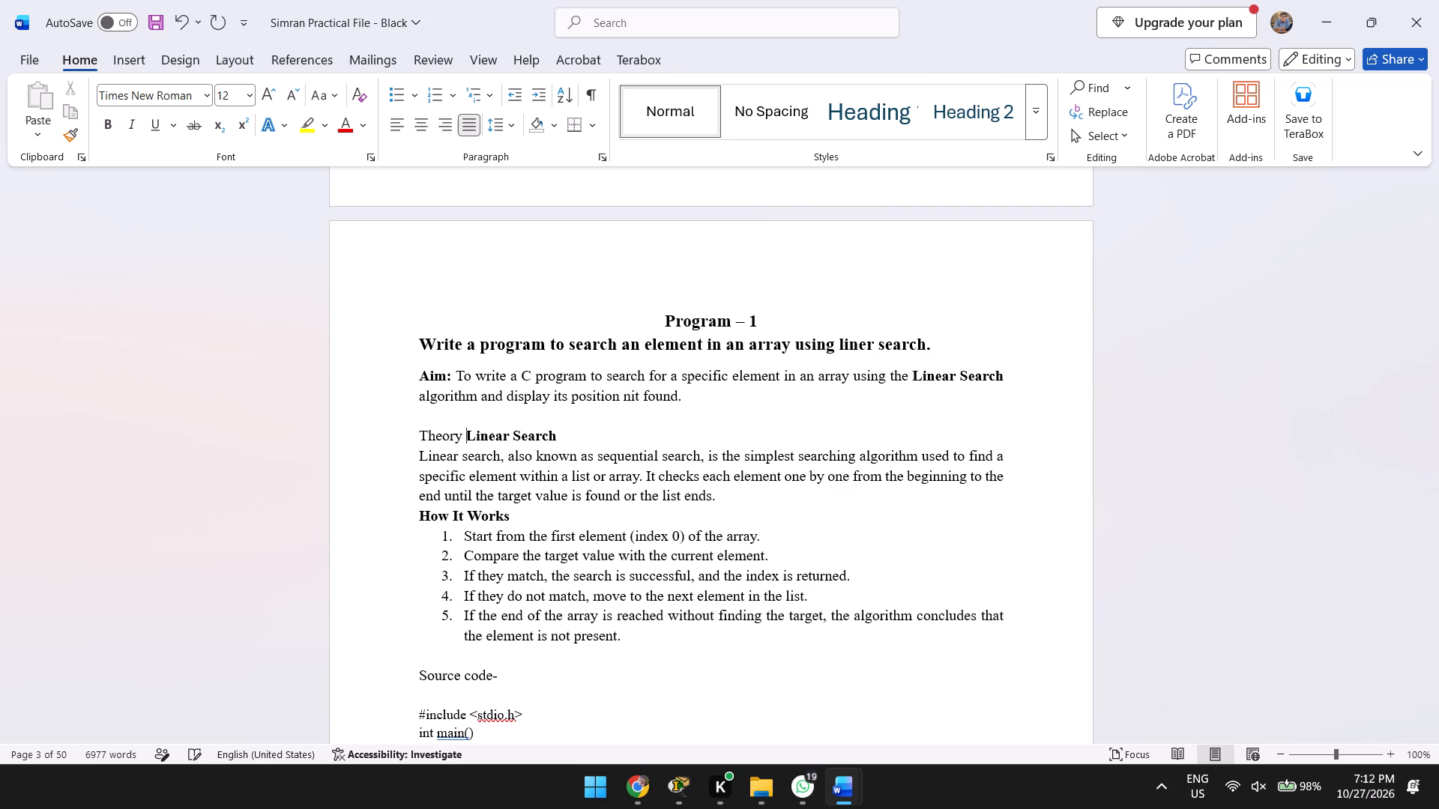
{"action": "type", "text": "="}
{"action": "key", "text": "minus"}
{"action": "key", "text": "BackSpace"}
{"action": "key", "text": "BackSpace"}
{"action": "type", "text": "-"}
{"action": "key", "text": "space"}
{"action": "key", "text": "space"}
{"action": "key", "text": "BackSpace"}
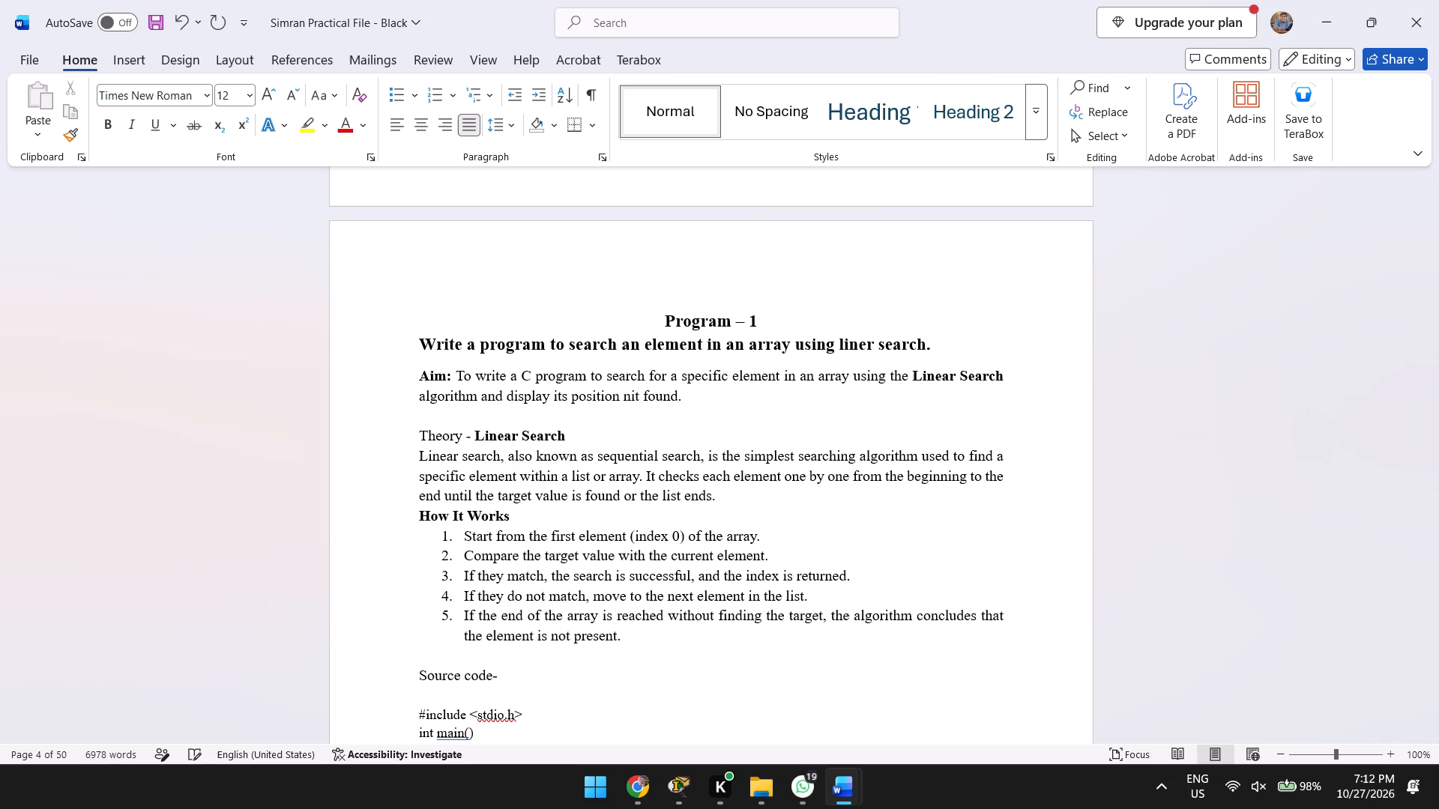
{"action": "key", "text": "Right"}
{"action": "key", "text": "space"}
{"action": "key", "text": "BackSpace"}
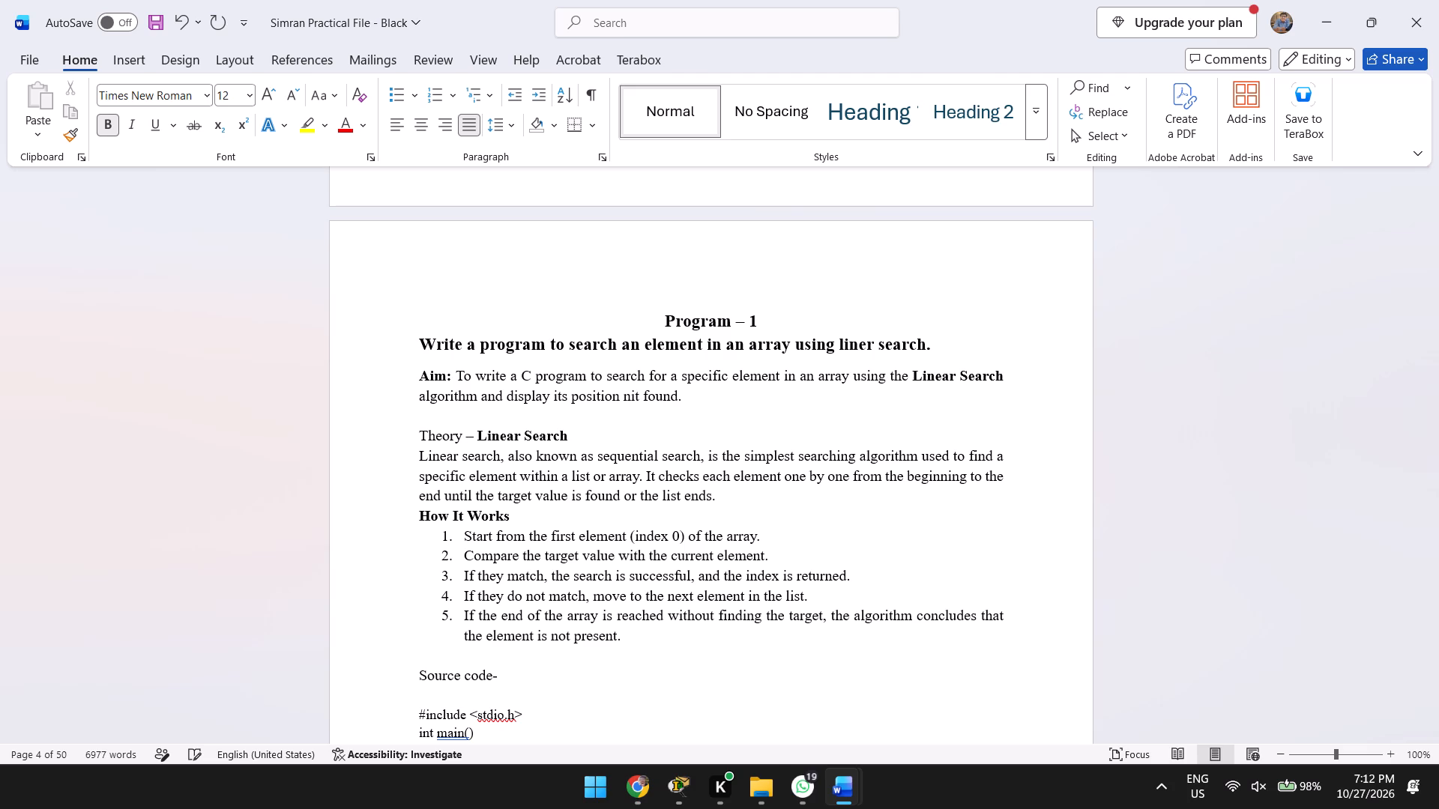
Make the whole "Theory – Linear Search" heading in Program 1 bold.
{"action": "key", "text": "Left"}
{"action": "key", "text": "Left"}
{"action": "key", "text": "Left"}
{"action": "key", "text": "Left"}
{"action": "key", "text": "Right"}
{"action": "key", "text": "Right"}
{"action": "key", "text": "Right"}
{"action": "key", "text": "ctrl+Right"}
{"action": "key", "text": "ctrl+Right"}
{"action": "key", "text": "ctrl+shift+Left"}
{"action": "key", "text": "ctrl+shift+Left"}
{"action": "key", "text": "ctrl+shift+Left"}
{"action": "key", "text": "ctrl+shift+Left"}
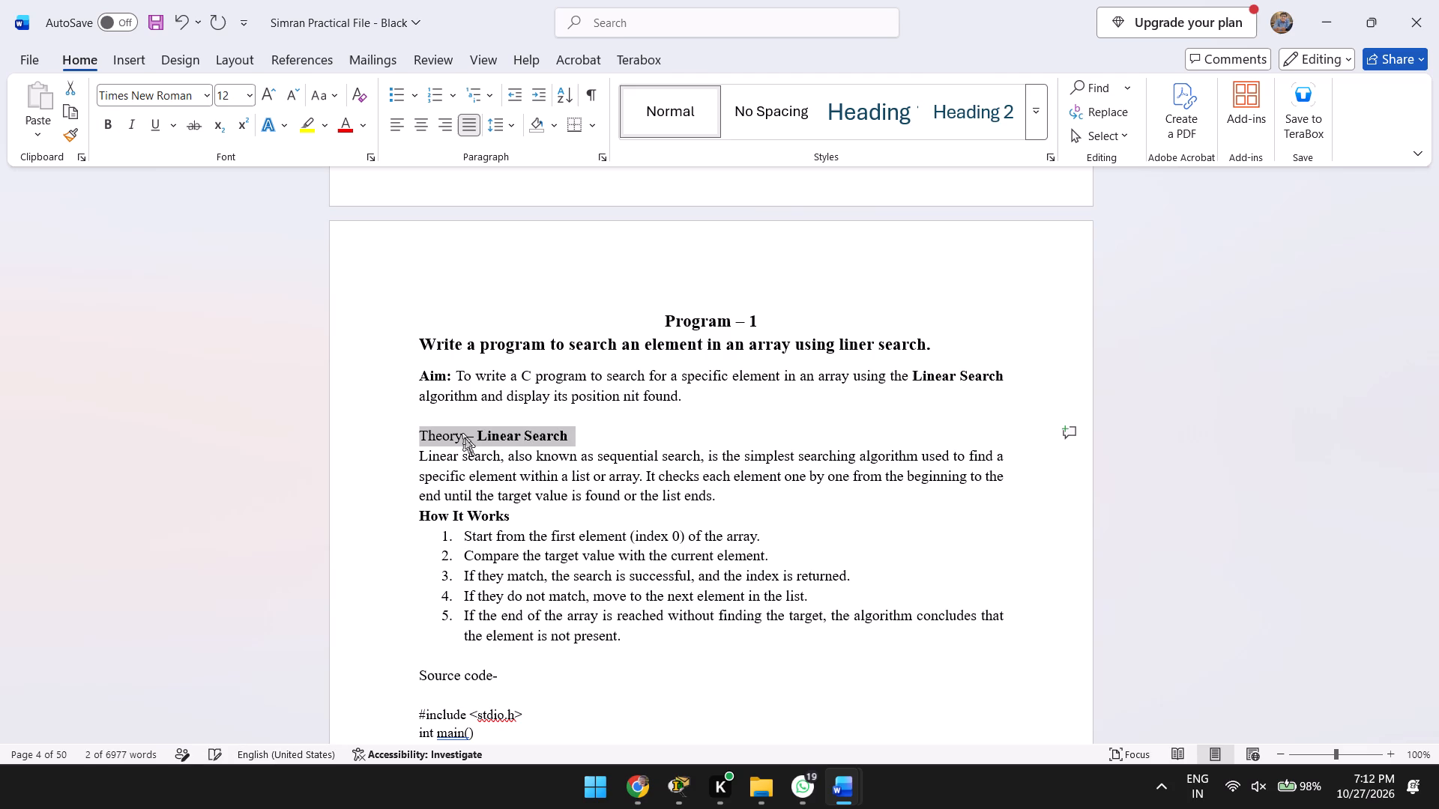
{"action": "key", "text": "ctrl+b"}
{"action": "key", "text": "ctrl+b"}
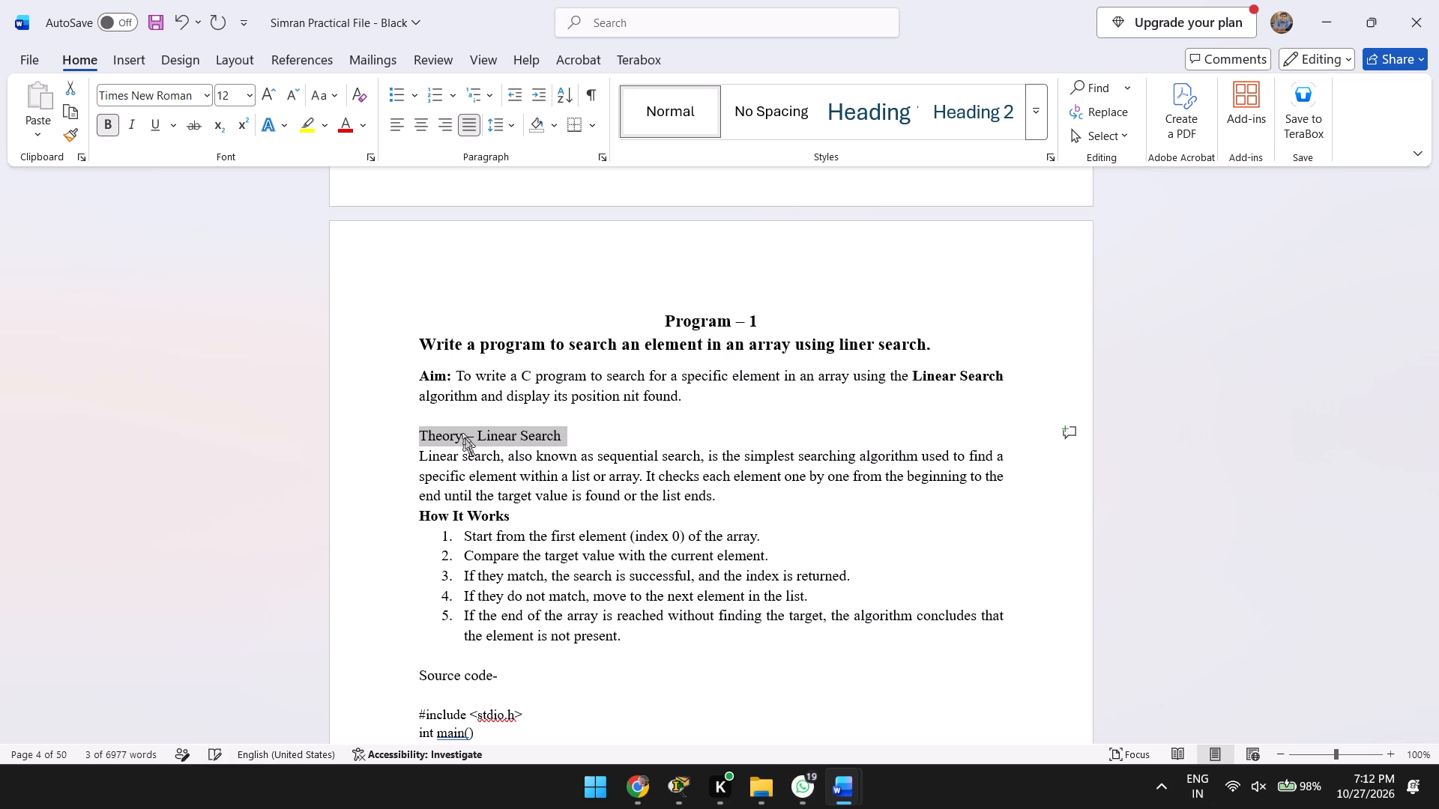
{"action": "key", "text": "ctrl+b"}
{"action": "scroll", "coordinate": [519, 463], "scroll_direction": "down", "scroll_amount": 2}
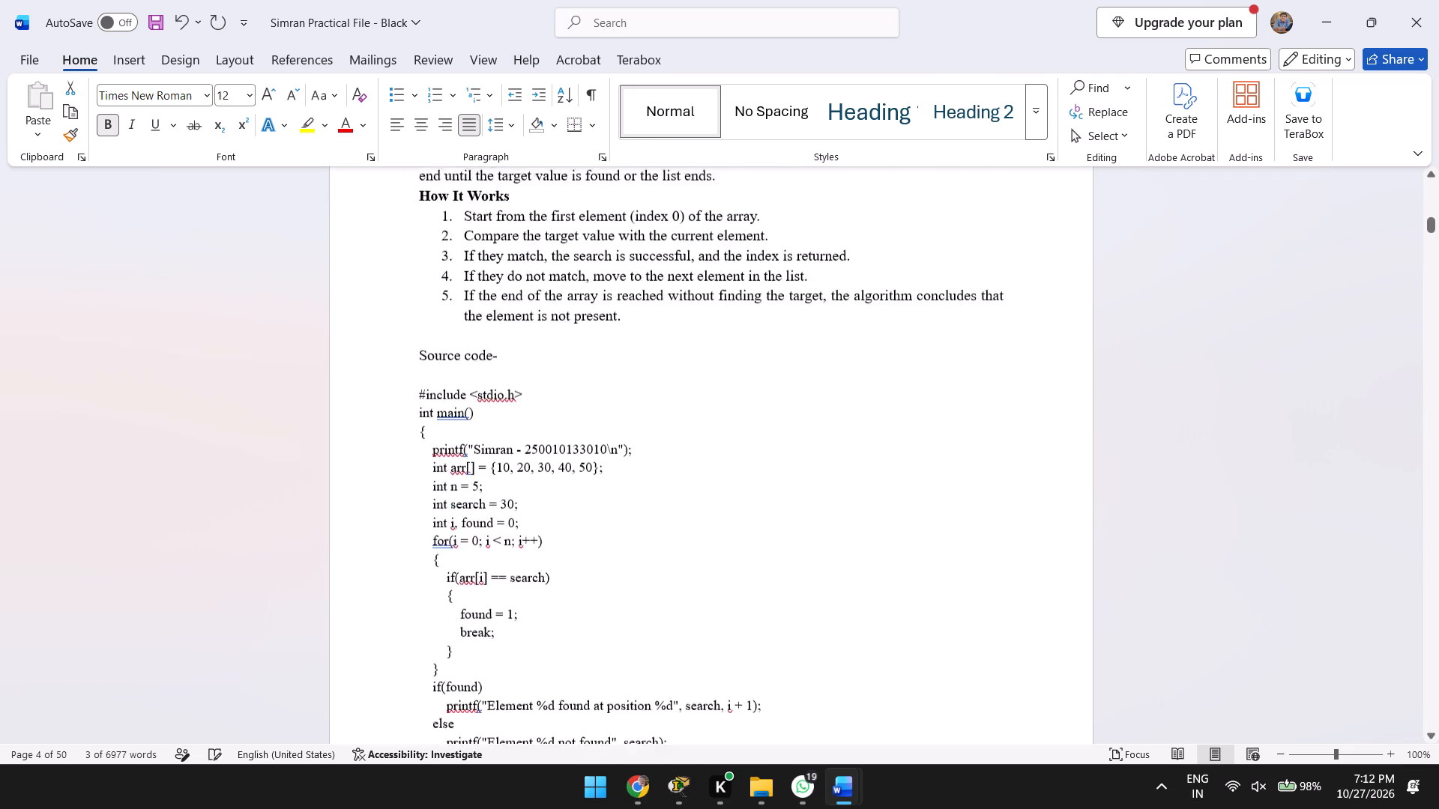
{"action": "scroll", "coordinate": [567, 488], "scroll_direction": "down", "scroll_amount": 1}
{"action": "scroll", "coordinate": [567, 546], "scroll_direction": "up", "scroll_amount": 2}
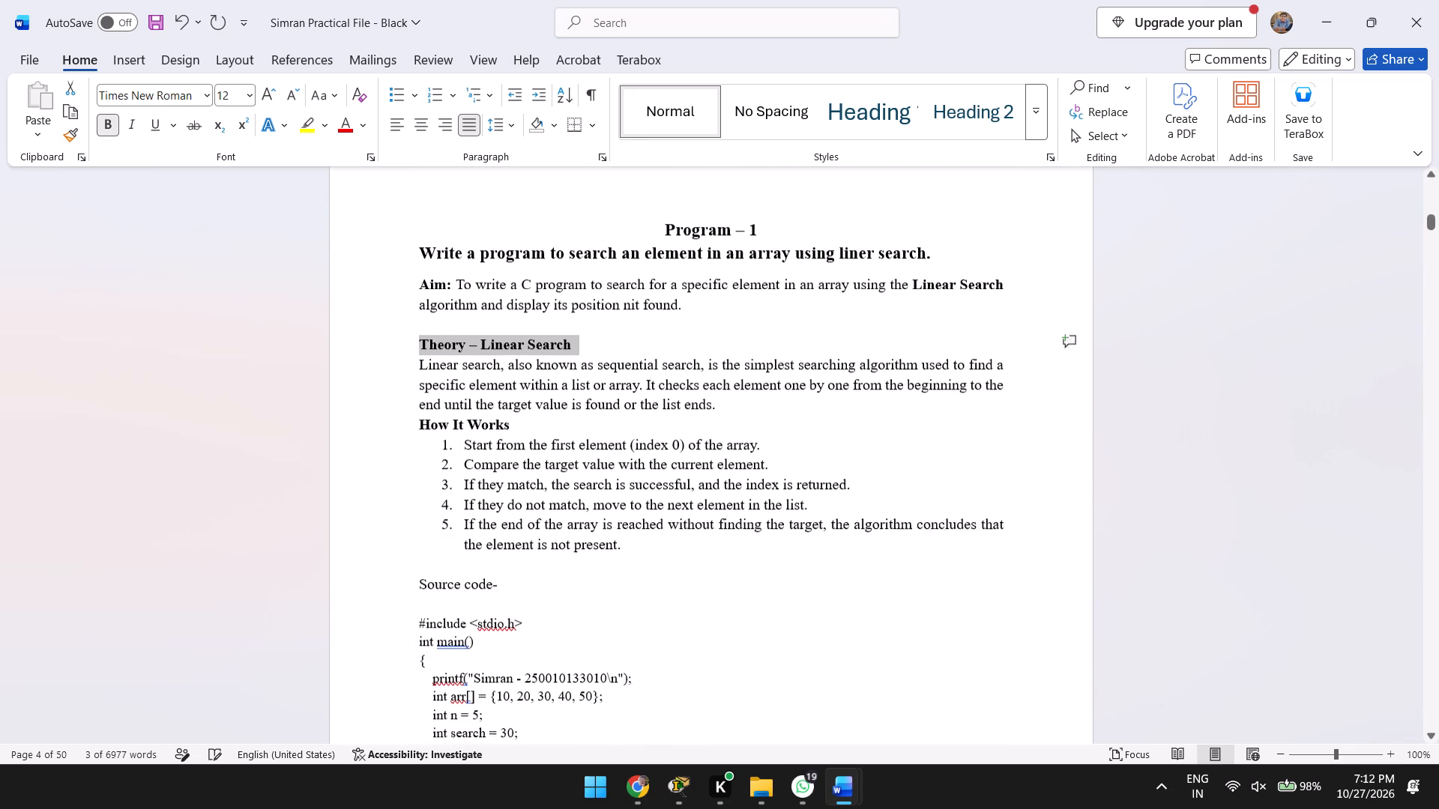
{"action": "left_click", "coordinate": [593, 363]}
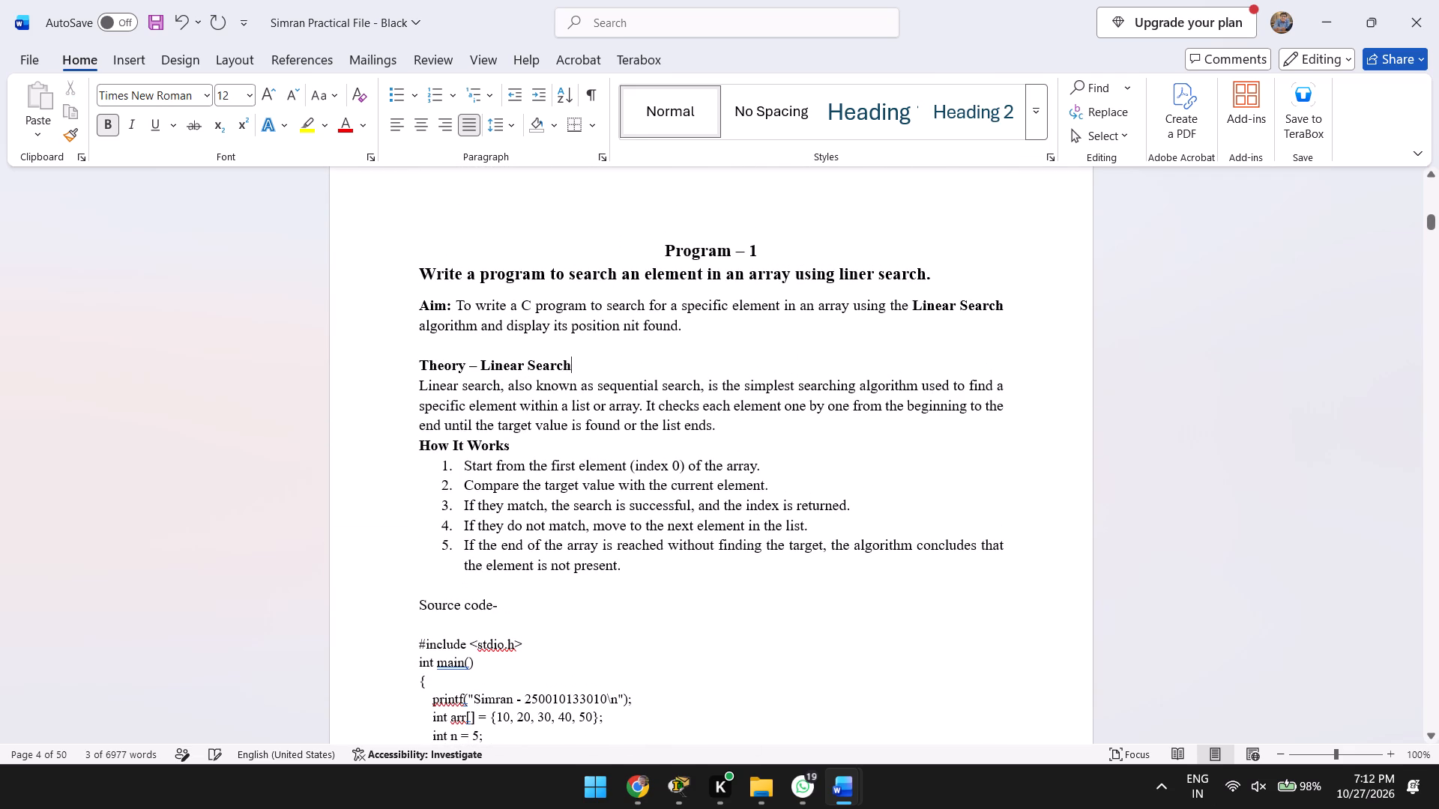
Delete the "Theory-Binary Search" heading text in Program 2, keeping its line empty.
{"action": "scroll", "coordinate": [594, 446], "scroll_direction": "down", "scroll_amount": 2}
{"action": "scroll", "coordinate": [594, 446], "scroll_direction": "up", "scroll_amount": 2}
{"action": "scroll", "coordinate": [594, 446], "scroll_direction": "down", "scroll_amount": 4}
{"action": "scroll", "coordinate": [594, 535], "scroll_direction": "down", "scroll_amount": 2}
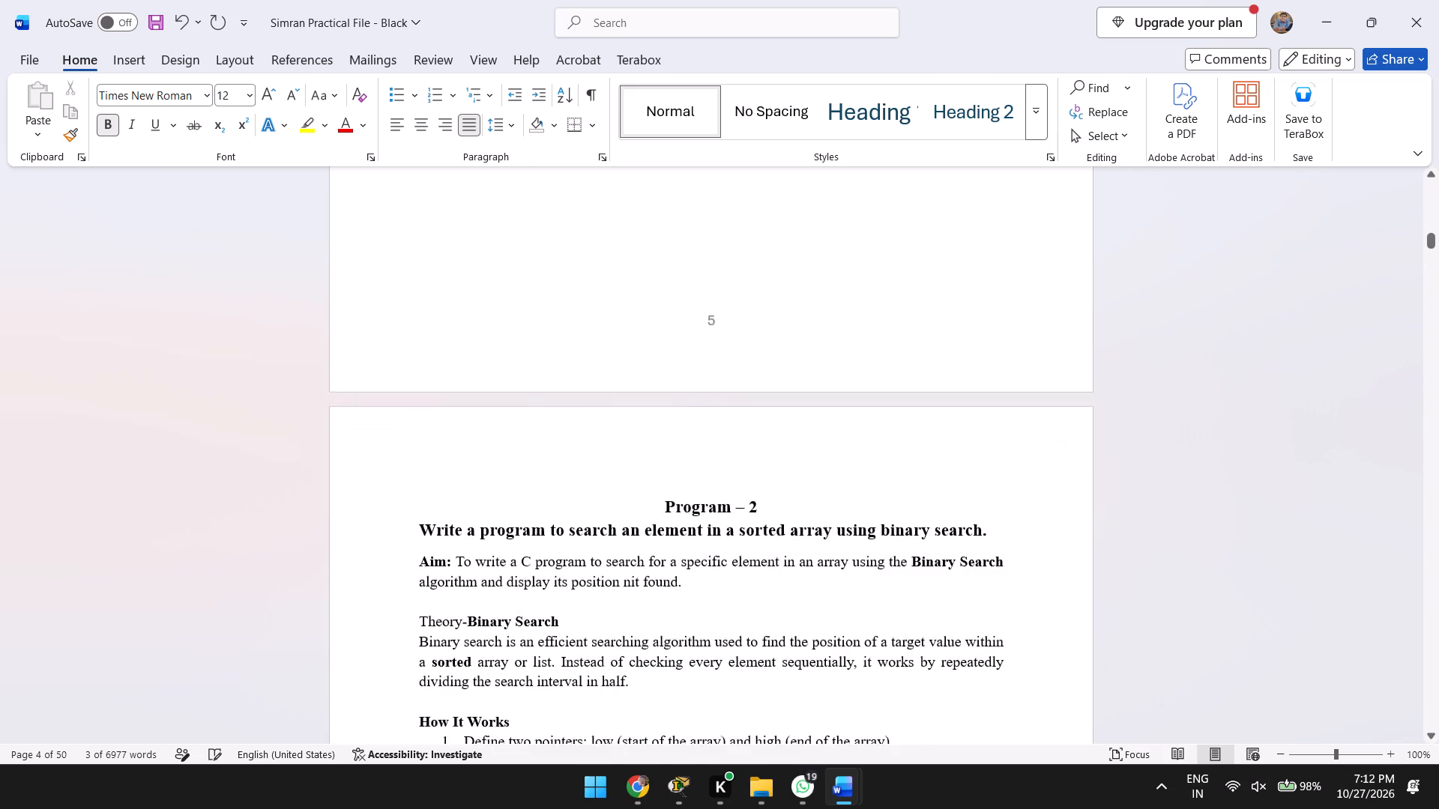
{"action": "scroll", "coordinate": [594, 535], "scroll_direction": "down", "scroll_amount": 1}
{"action": "left_click", "coordinate": [567, 461]}
{"action": "key", "text": "ctrl+shift+Left"}
{"action": "key", "text": "ctrl+shift+Left"}
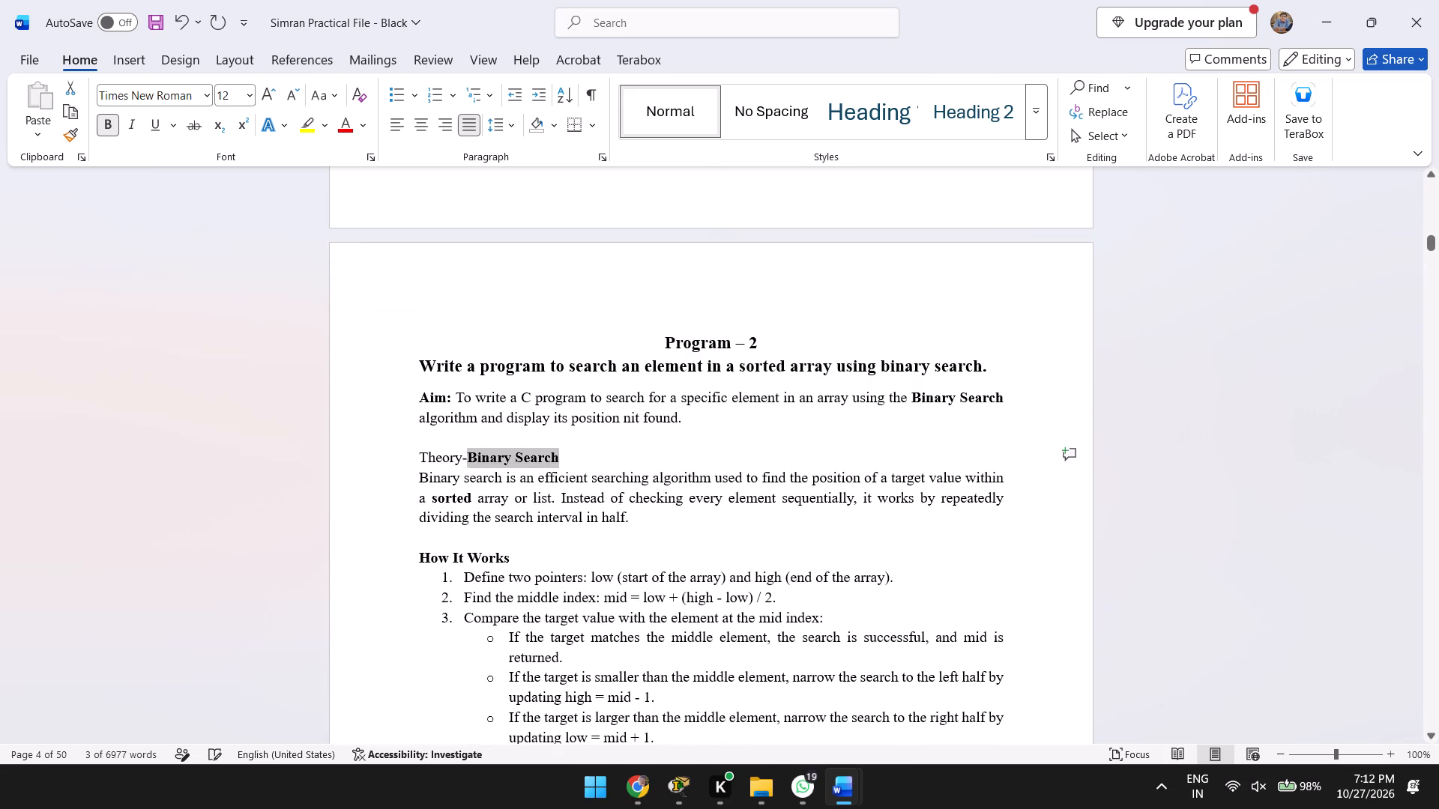
{"action": "key", "text": "ctrl+shift+Left"}
{"action": "key", "text": "ctrl+shift+Left"}
{"action": "key", "text": "Left"}
{"action": "key", "text": "Right"}
{"action": "key", "text": "ctrl+Right"}
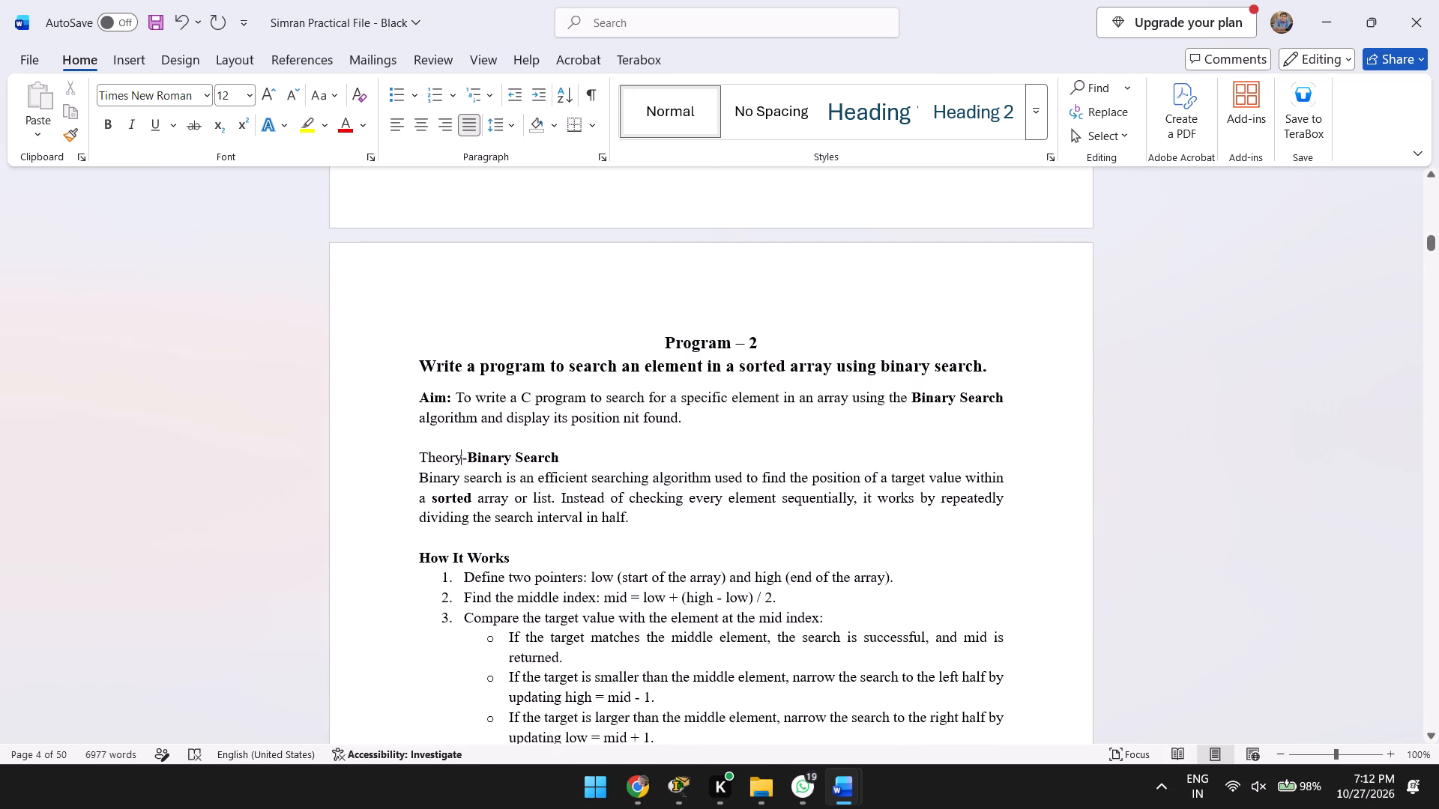
{"action": "key", "text": "ctrl+Right"}
{"action": "key", "text": "ctrl+Right"}
{"action": "key", "text": "ctrl+Right"}
{"action": "key", "text": "ctrl+shift+BackSpace"}
{"action": "key", "text": "ctrl+shift+BackSpace"}
{"action": "key", "text": "ctrl+shift+BackSpace"}
{"action": "key", "text": "ctrl+BackSpace"}
{"action": "key", "text": "ctrl+BackSpace"}
{"action": "key", "text": "ctrl+BackSpace"}
{"action": "key", "text": "ctrl+BackSpace"}
Enter "Theory – Binary Search" in bold on the empty heading line of Program 2.
{"action": "key", "text": "ctrl+b"}
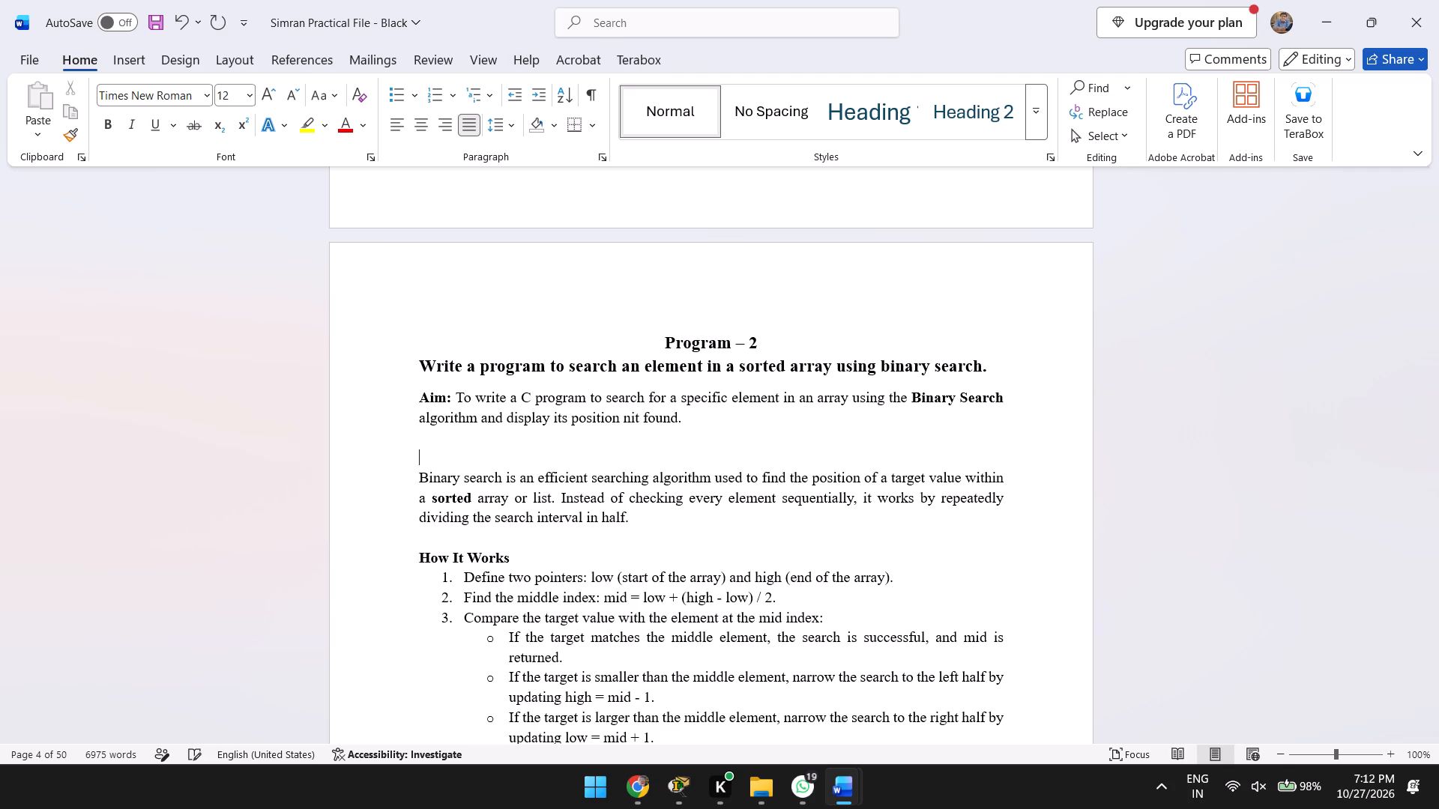
{"action": "key", "text": "ctrl+b"}
{"action": "type", "text": "Theory -"}
{"action": "key", "text": "space"}
{"action": "type", "text": "Binary Search"}
Replace the unspaced hyphen in Program 3's "Theory-Bubble Sort" heading with a spaced en dash.
{"action": "scroll", "coordinate": [575, 552], "scroll_direction": "down", "scroll_amount": 1}
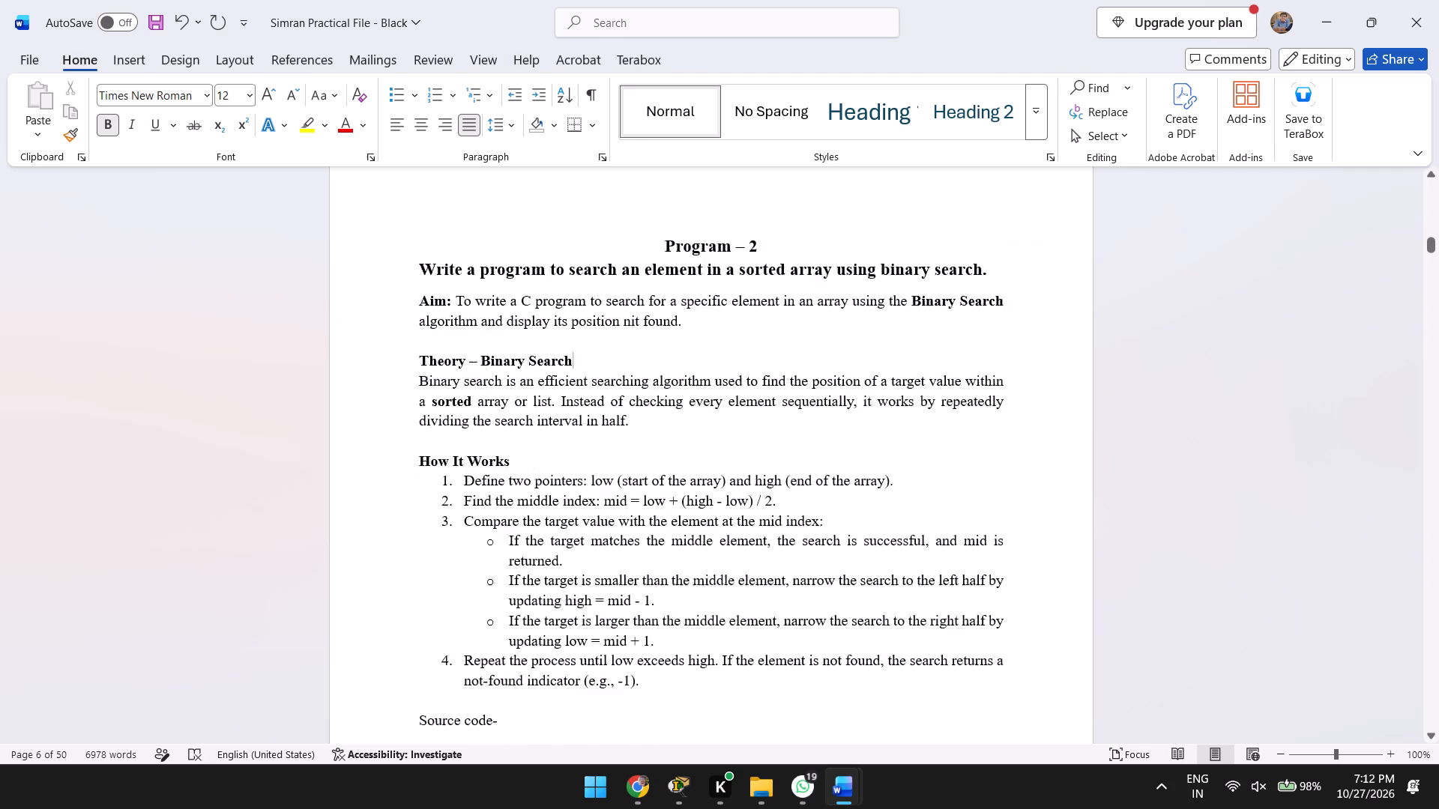
{"action": "scroll", "coordinate": [575, 552], "scroll_direction": "down", "scroll_amount": 5}
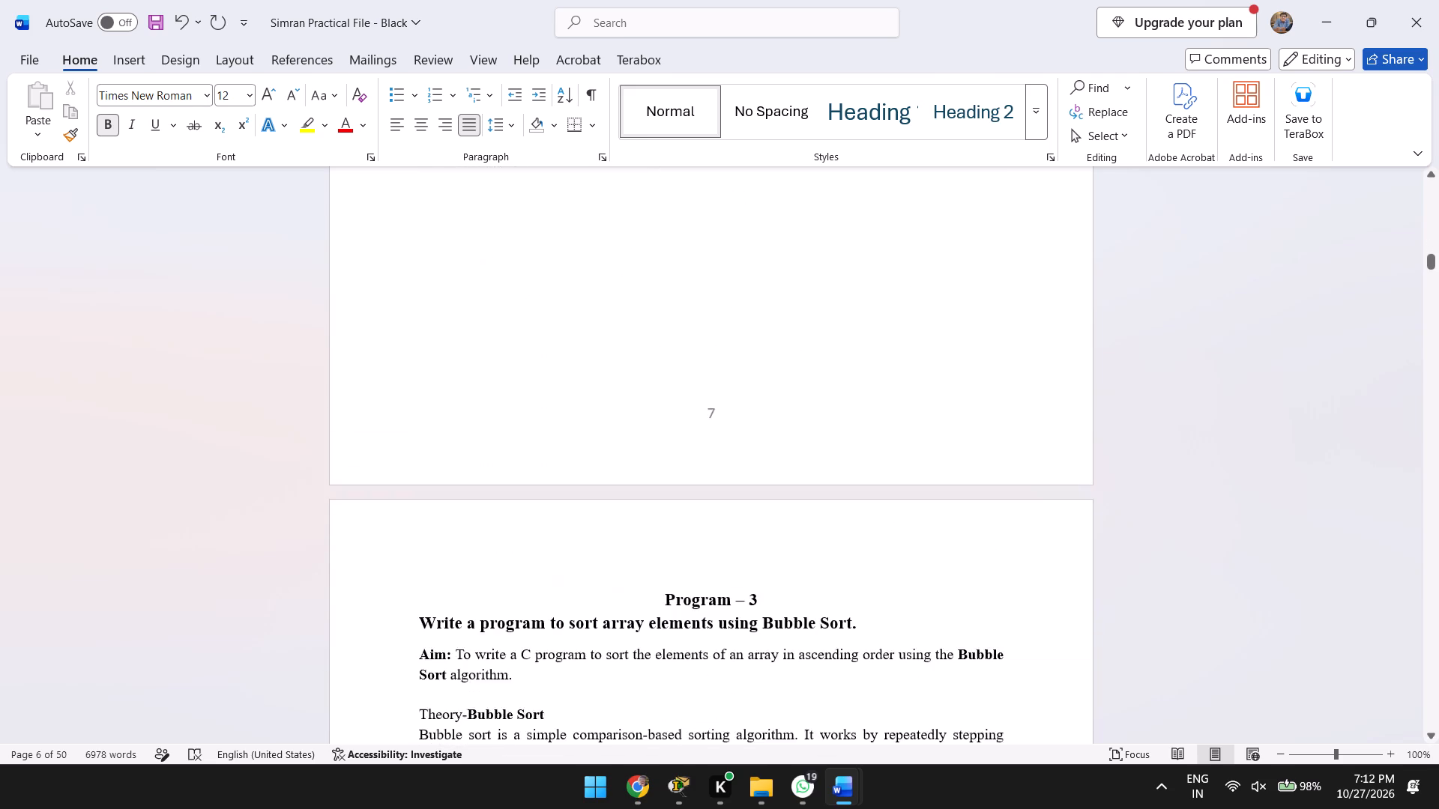
{"action": "scroll", "coordinate": [580, 559], "scroll_direction": "down", "scroll_amount": 1}
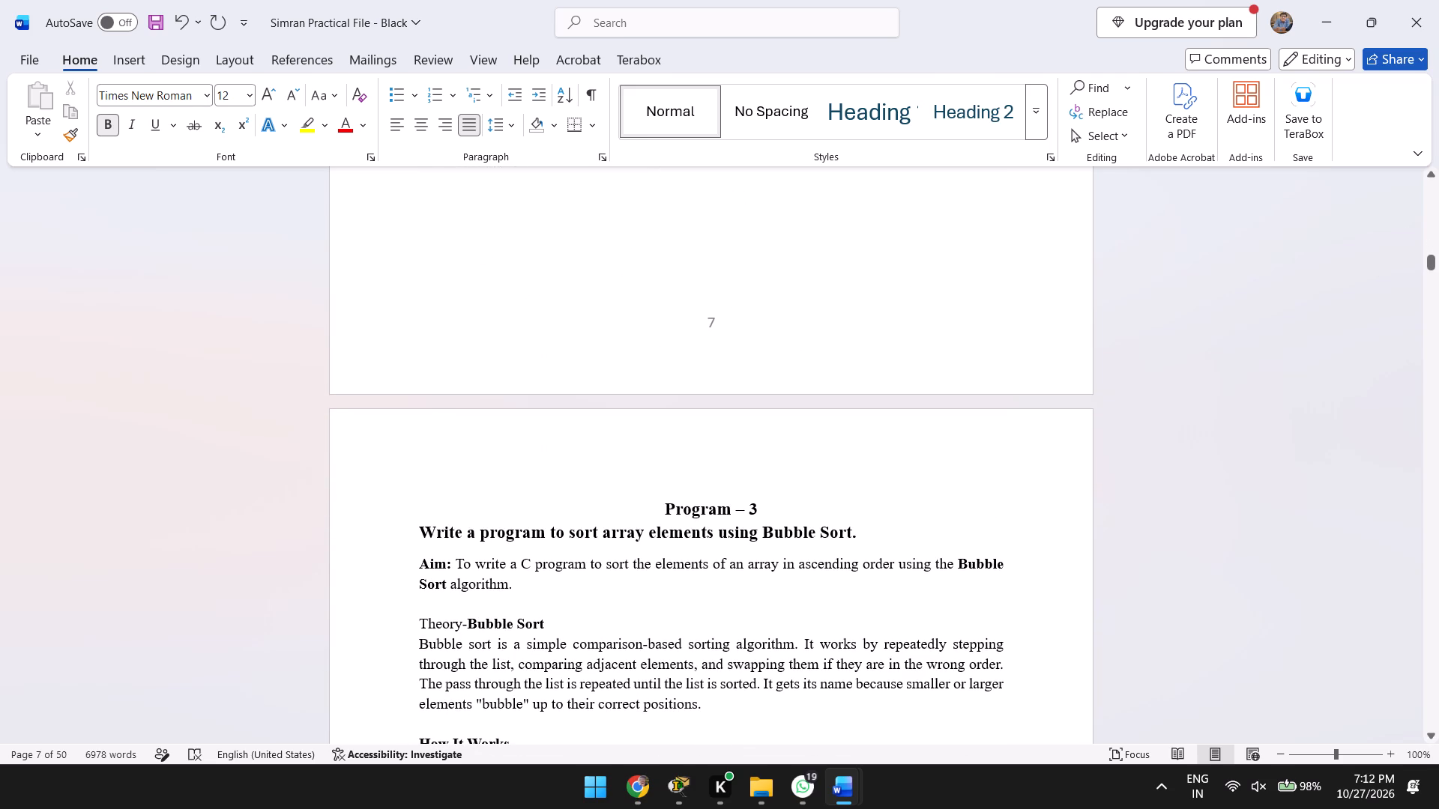
{"action": "left_click", "coordinate": [468, 618]}
{"action": "key", "text": "BackSpace"}
{"action": "key", "text": "space"}
{"action": "type", "text": "-"}
{"action": "key", "text": "space"}
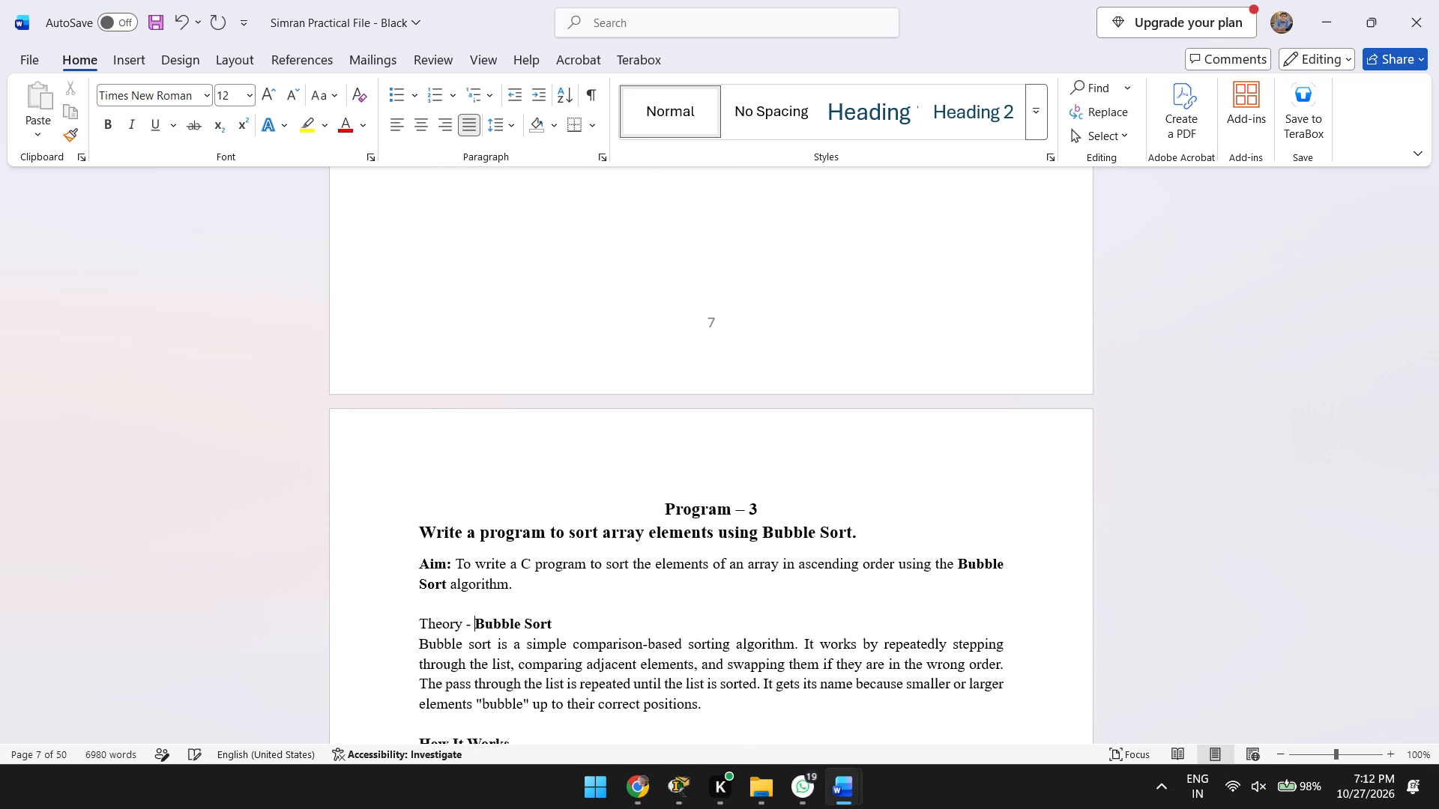
{"action": "key", "text": "space"}
{"action": "key", "text": "BackSpace"}
{"action": "key", "text": "Right"}
{"action": "key", "text": "space"}
{"action": "key", "text": "BackSpace"}
Make the "Theory –" part of Program 3's Bubble Sort heading bold.
{"action": "key", "text": "ctrl+Left"}
{"action": "key", "text": "ctrl+Left"}
{"action": "key", "text": "Right"}
{"action": "key", "text": "ctrl+shift+Left"}
{"action": "key", "text": "ctrl+shift+Left"}
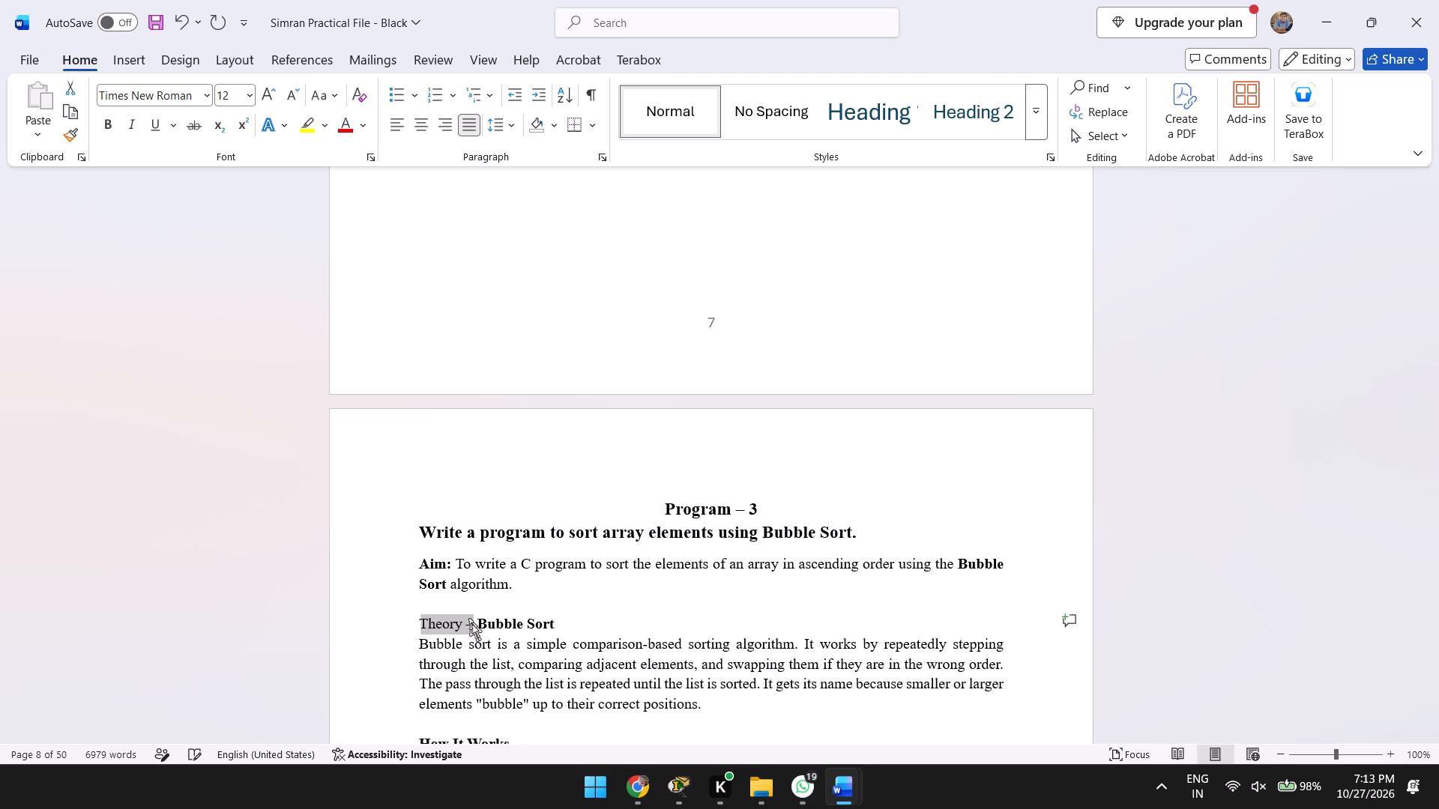
{"action": "key", "text": "ctrl+b"}
Replace the unspaced hyphen in Program 4's "Theory-Selection Sort" heading with a spaced en dash.
{"action": "scroll", "coordinate": [499, 677], "scroll_direction": "down", "scroll_amount": 1}
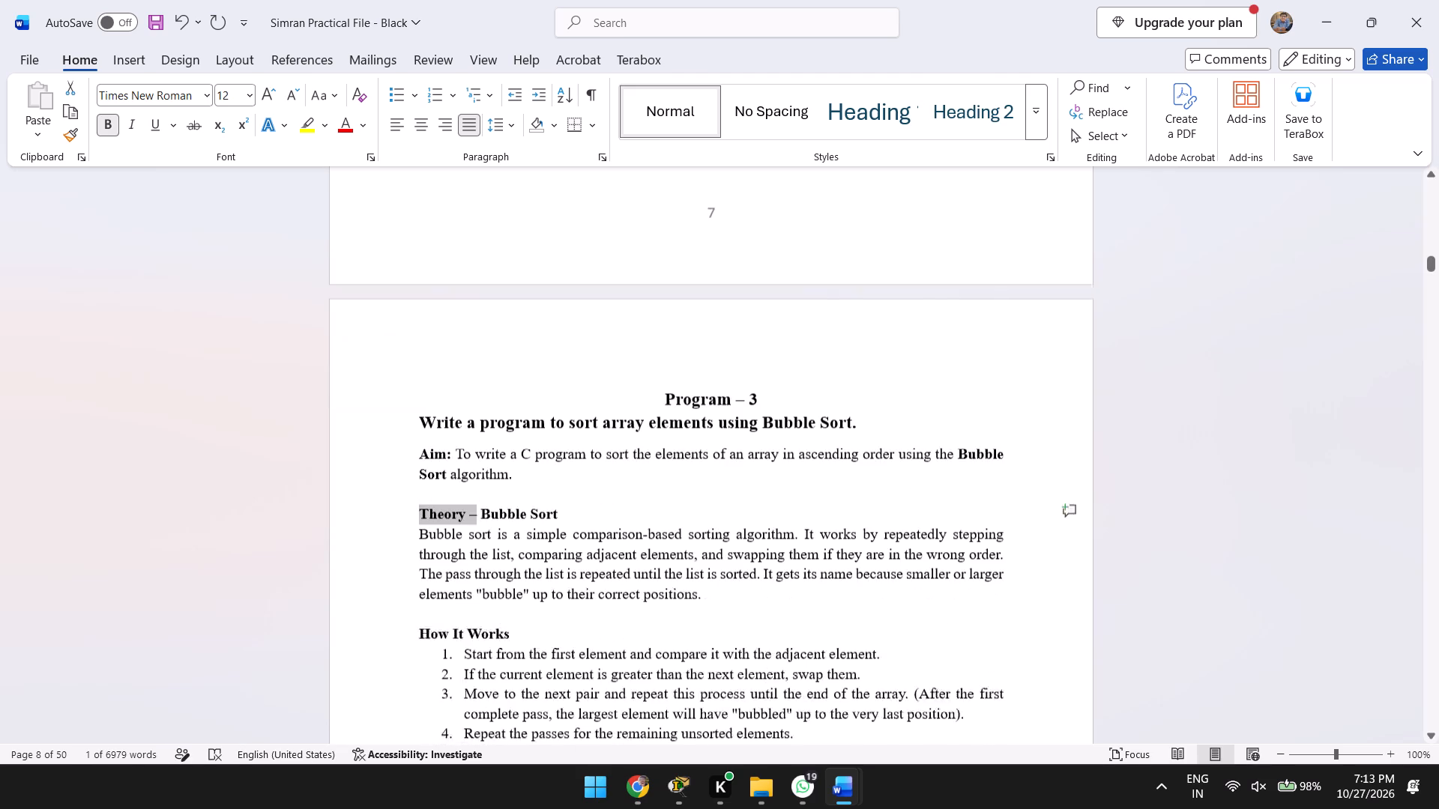
{"action": "scroll", "coordinate": [543, 531], "scroll_direction": "down", "scroll_amount": 3}
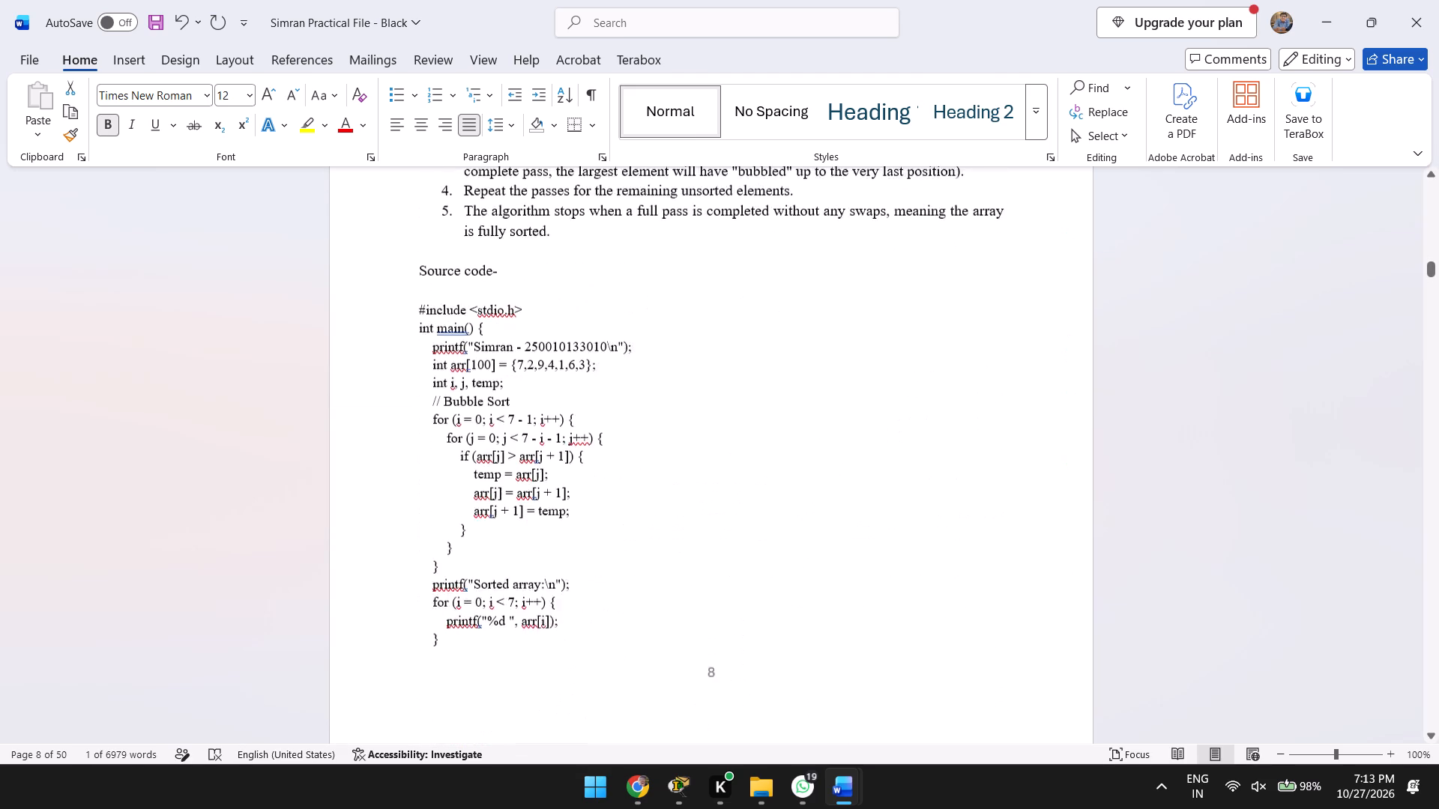
{"action": "scroll", "coordinate": [583, 519], "scroll_direction": "down", "scroll_amount": 3}
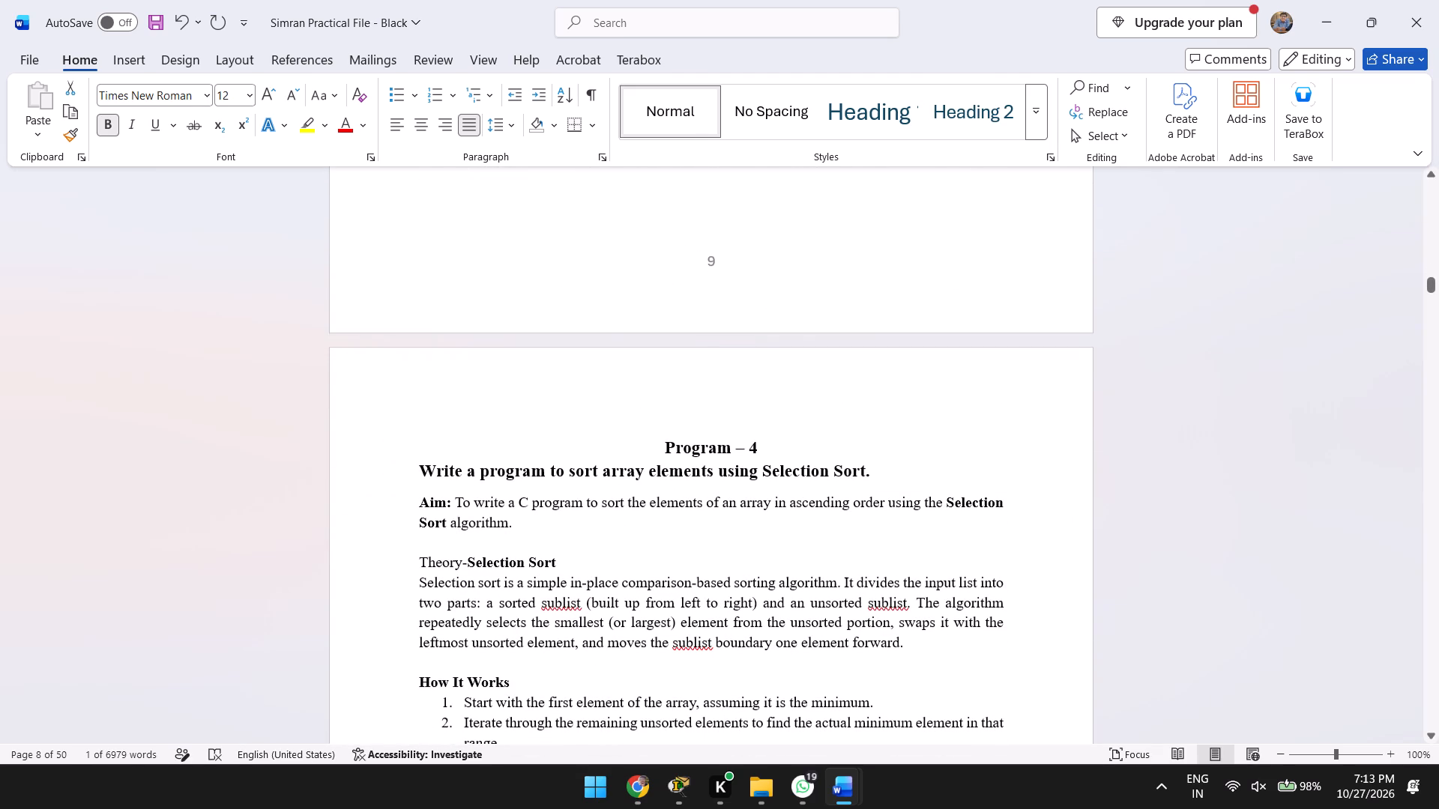
{"action": "left_click", "coordinate": [471, 563]}
{"action": "key", "text": "BackSpace"}
{"action": "key", "text": "space"}
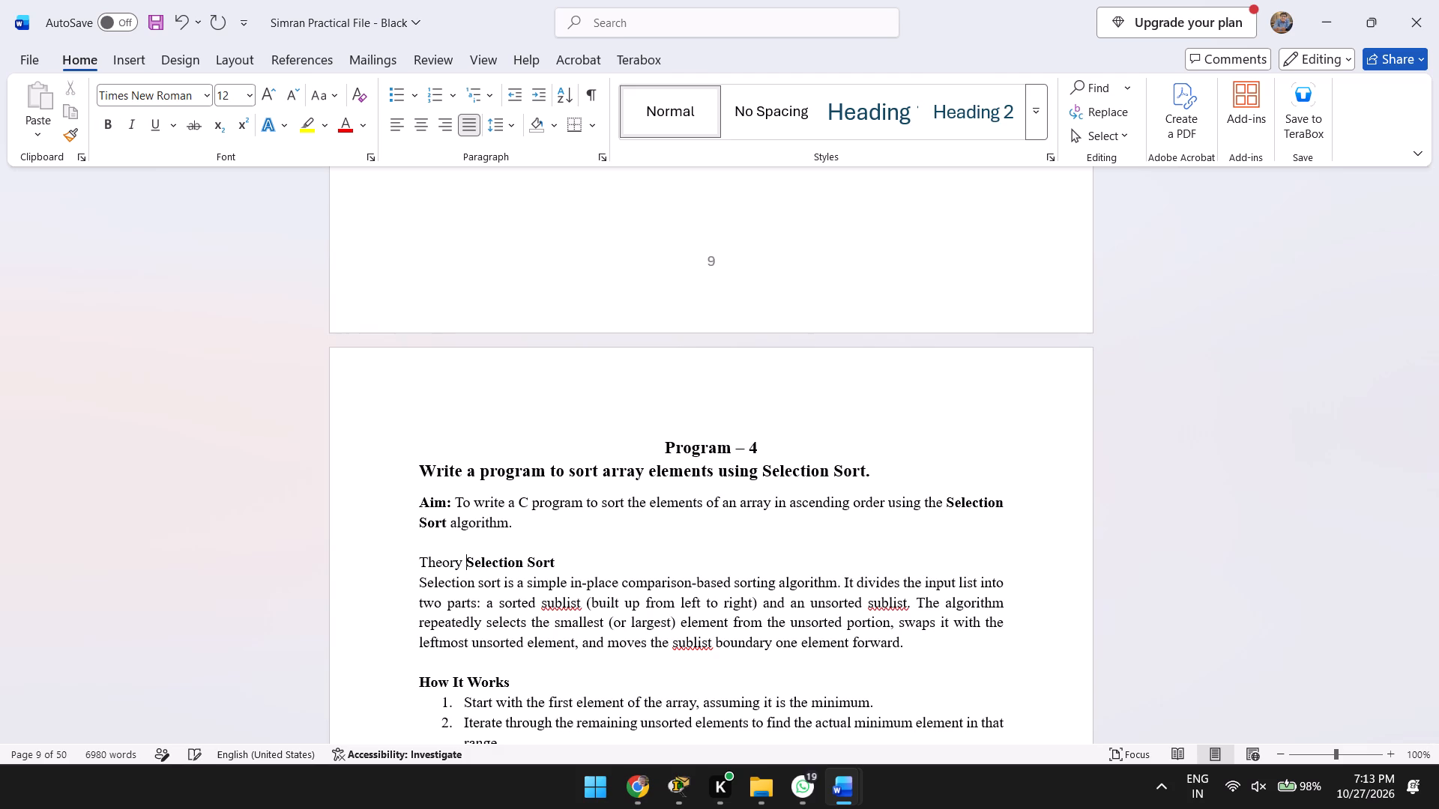
{"action": "type", "text": "- -"}
{"action": "key", "text": "BackSpace"}
{"action": "key", "text": "Right"}
{"action": "key", "text": "space"}
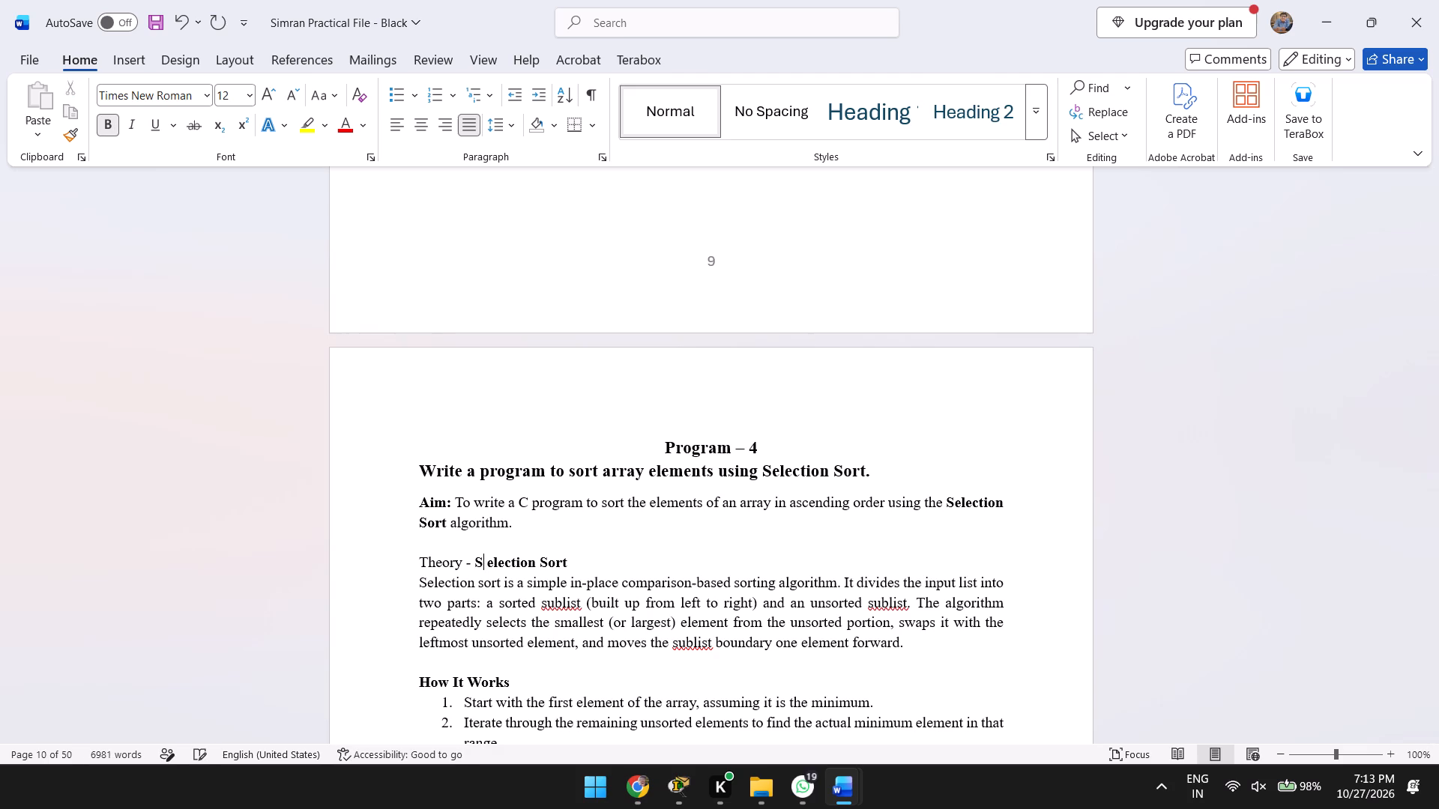
{"action": "key", "text": "BackSpace"}
Make Program 4's whole "Theory – Selection Sort" heading bold.
{"action": "key", "text": "ctrl+Right"}
{"action": "key", "text": "ctrl+Right"}
{"action": "key", "text": "ctrl+Right"}
{"action": "key", "text": "ctrl+Left"}
{"action": "key", "text": "ctrl+shift+Left"}
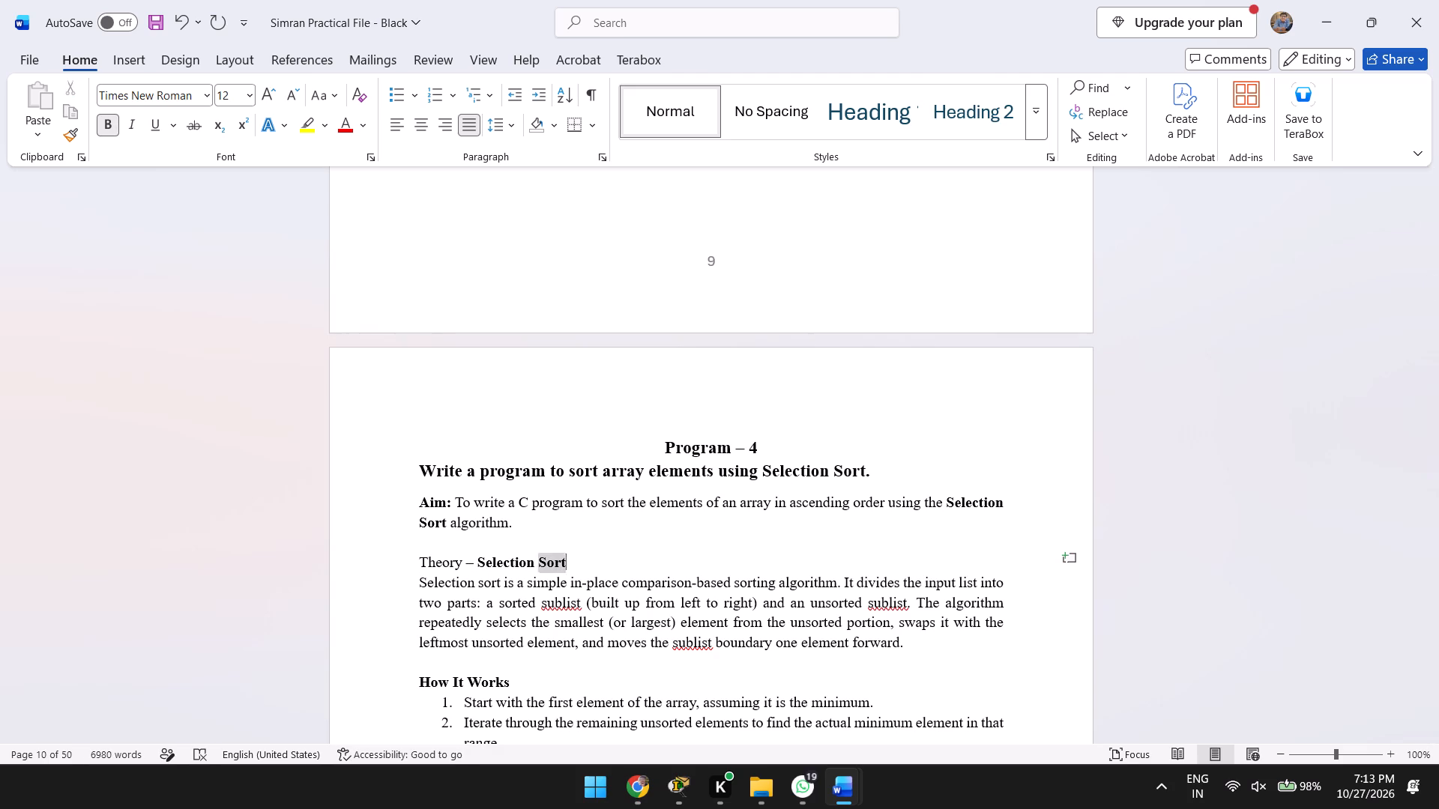
{"action": "key", "text": "ctrl+shift+Left"}
{"action": "key", "text": "ctrl+shift+Left"}
{"action": "key", "text": "ctrl+shift+Left"}
{"action": "key", "text": "ctrl+b"}
Replace the unspaced hyphen in Program 5's "Theory-Insertion Sort" heading with a spaced en dash.
{"action": "scroll", "coordinate": [505, 598], "scroll_direction": "down", "scroll_amount": 1}
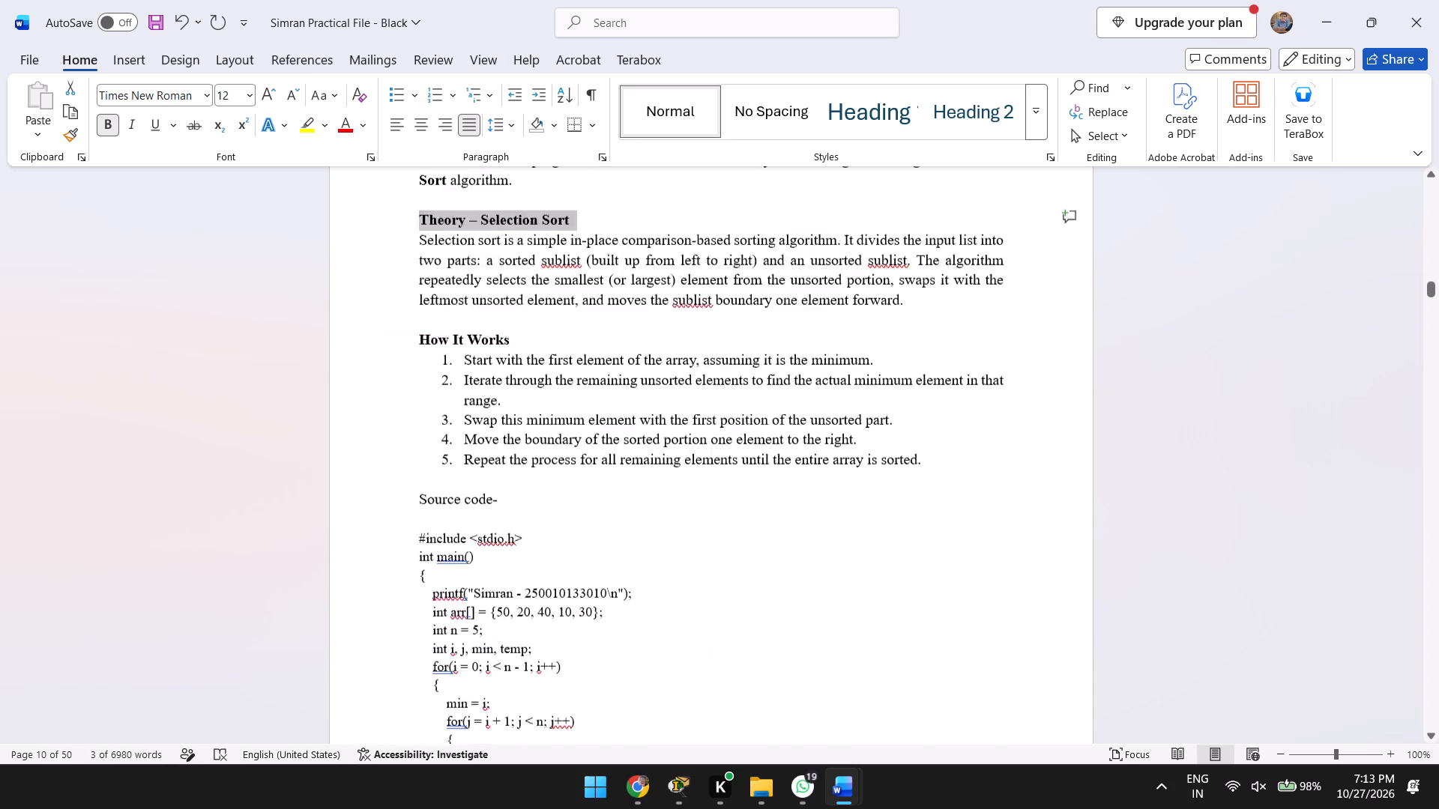
{"action": "scroll", "coordinate": [505, 598], "scroll_direction": "down", "scroll_amount": 4}
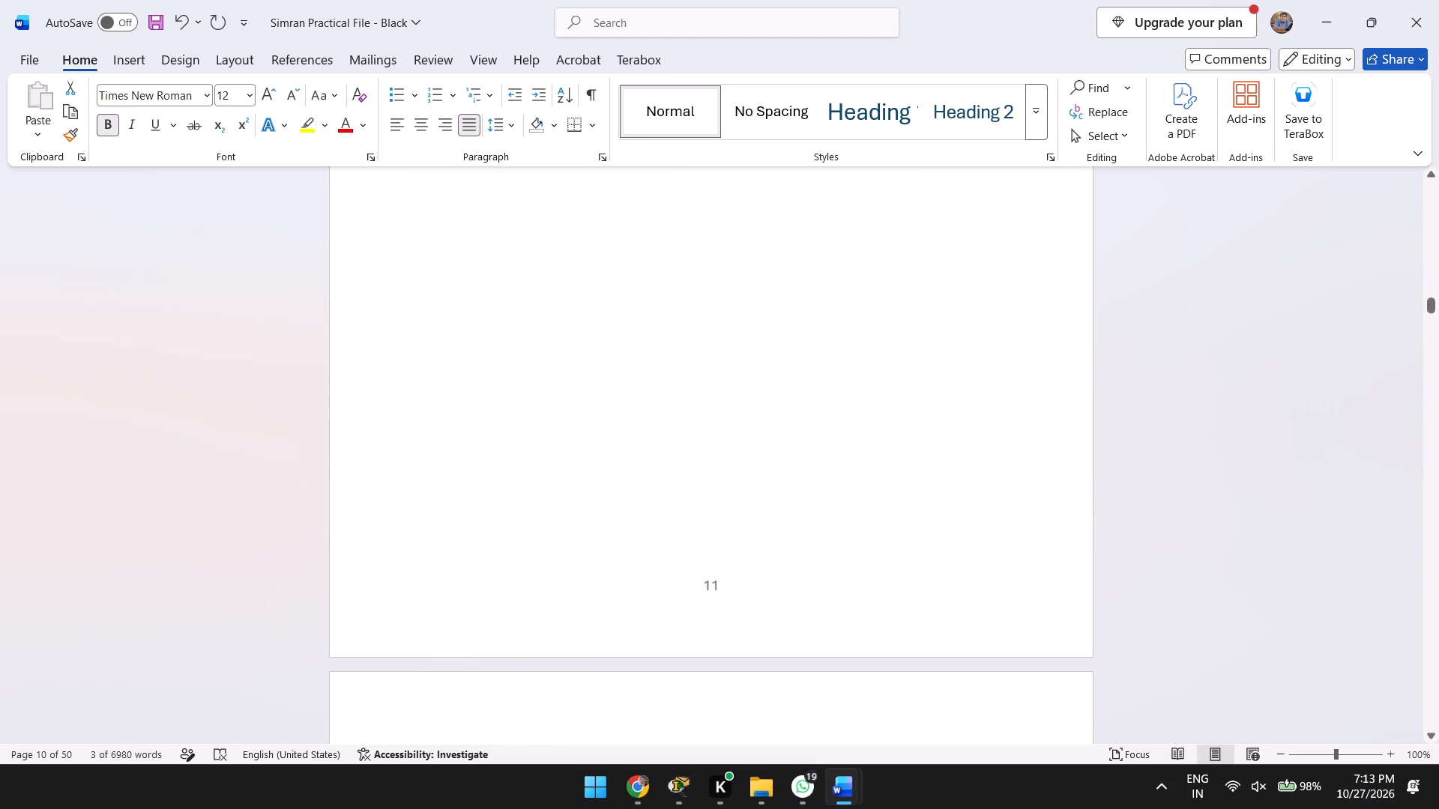
{"action": "scroll", "coordinate": [505, 598], "scroll_direction": "down", "scroll_amount": 2}
{"action": "left_click", "coordinate": [466, 409]}
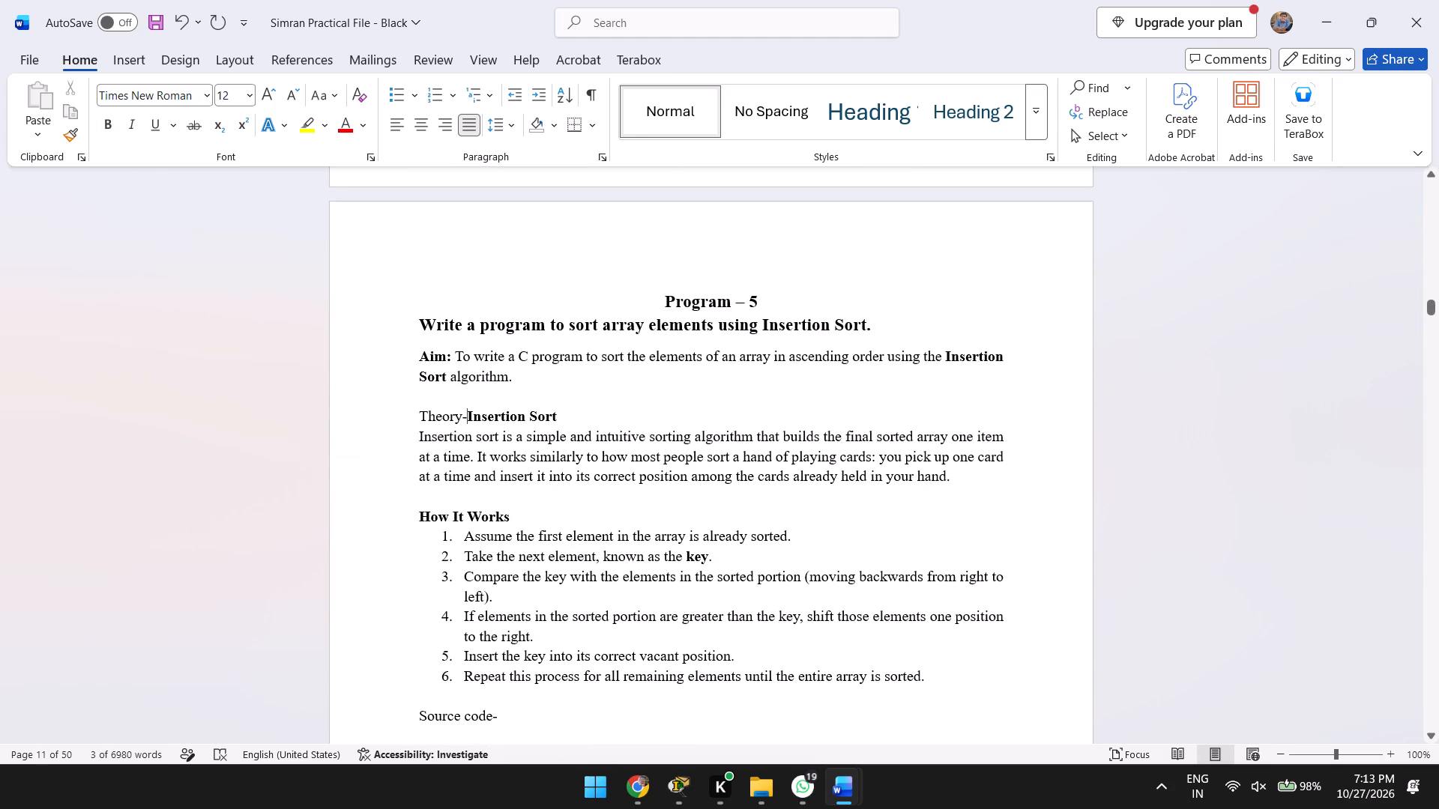
{"action": "key", "text": "BackSpace"}
{"action": "key", "text": "space"}
{"action": "type", "text": "-"}
{"action": "key", "text": "space"}
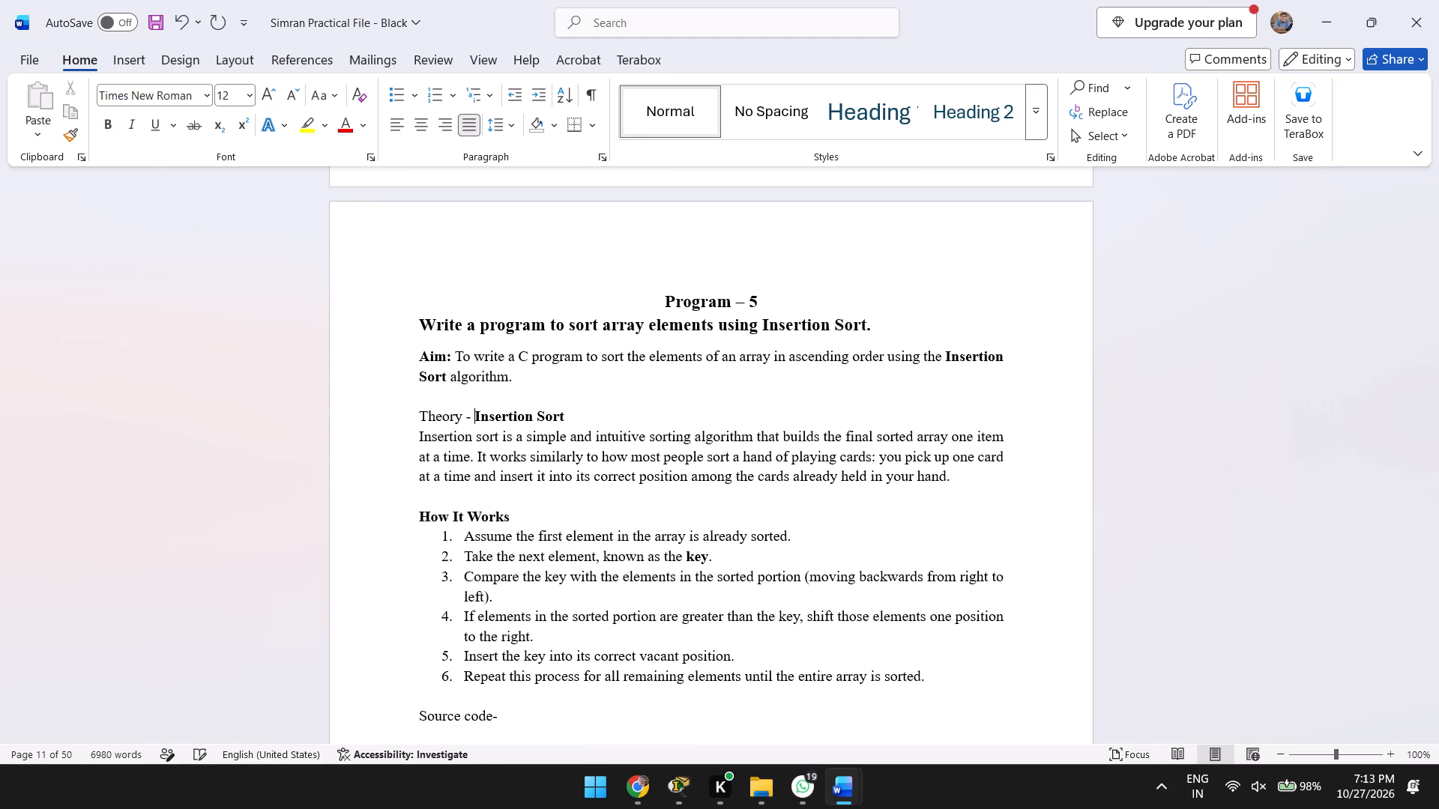
{"action": "key", "text": "Right"}
{"action": "key", "text": "space"}
{"action": "key", "text": "BackSpace"}
Make Program 5's whole "Theory – Insertion Sort" heading bold.
{"action": "key", "text": "ctrl+Right"}
{"action": "key", "text": "ctrl+Right"}
{"action": "key", "text": "ctrl+shift+Left"}
{"action": "key", "text": "ctrl+shift+Left"}
{"action": "key", "text": "ctrl+shift+Left"}
{"action": "key", "text": "ctrl+shift+Left"}
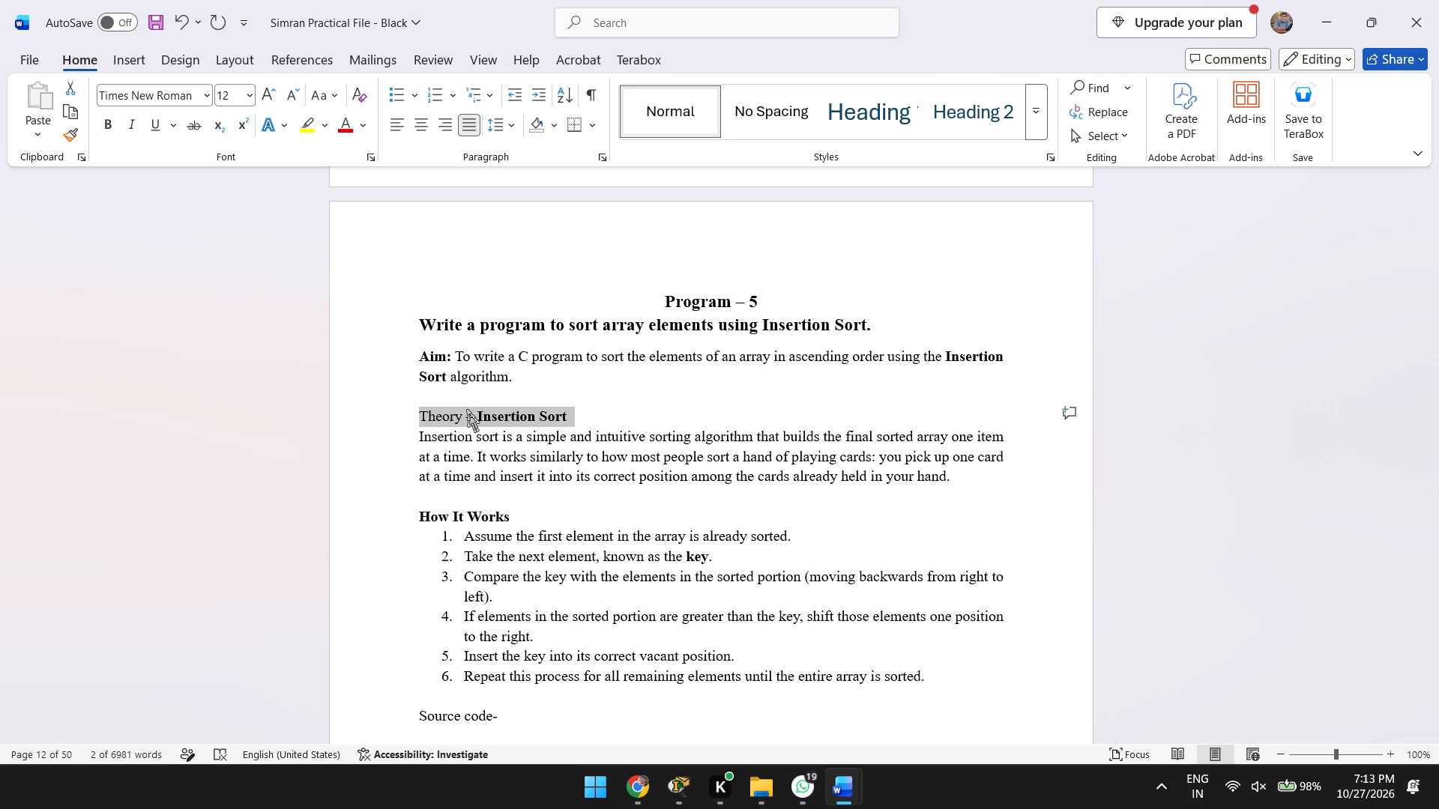
{"action": "key", "text": "ctrl+b"}
Replace the unspaced hyphen in Program 6's "Theory-Merge Sort" heading with a hyphen that has a space on each side.
{"action": "scroll", "coordinate": [529, 457], "scroll_direction": "down", "scroll_amount": 2}
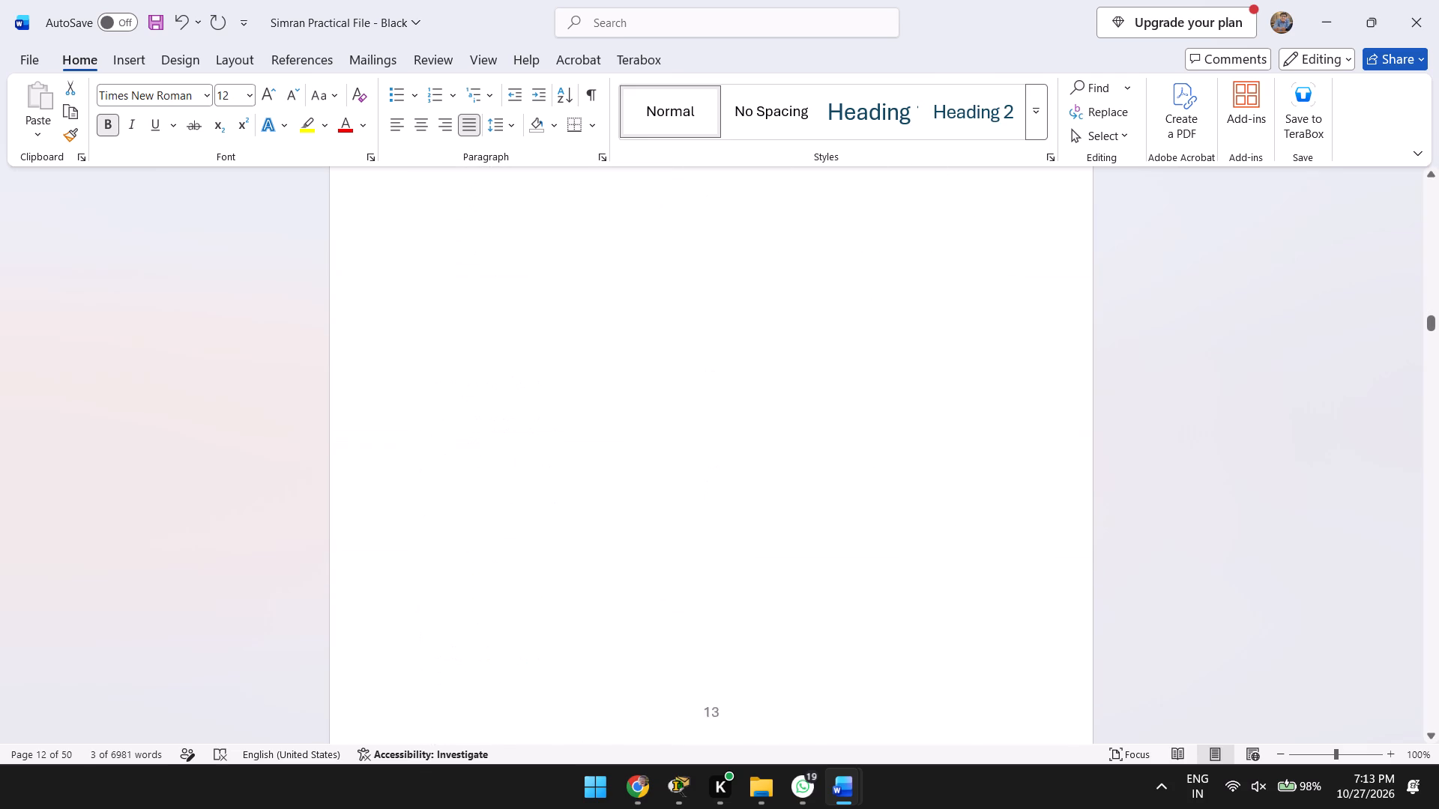
{"action": "scroll", "coordinate": [529, 457], "scroll_direction": "down", "scroll_amount": 3}
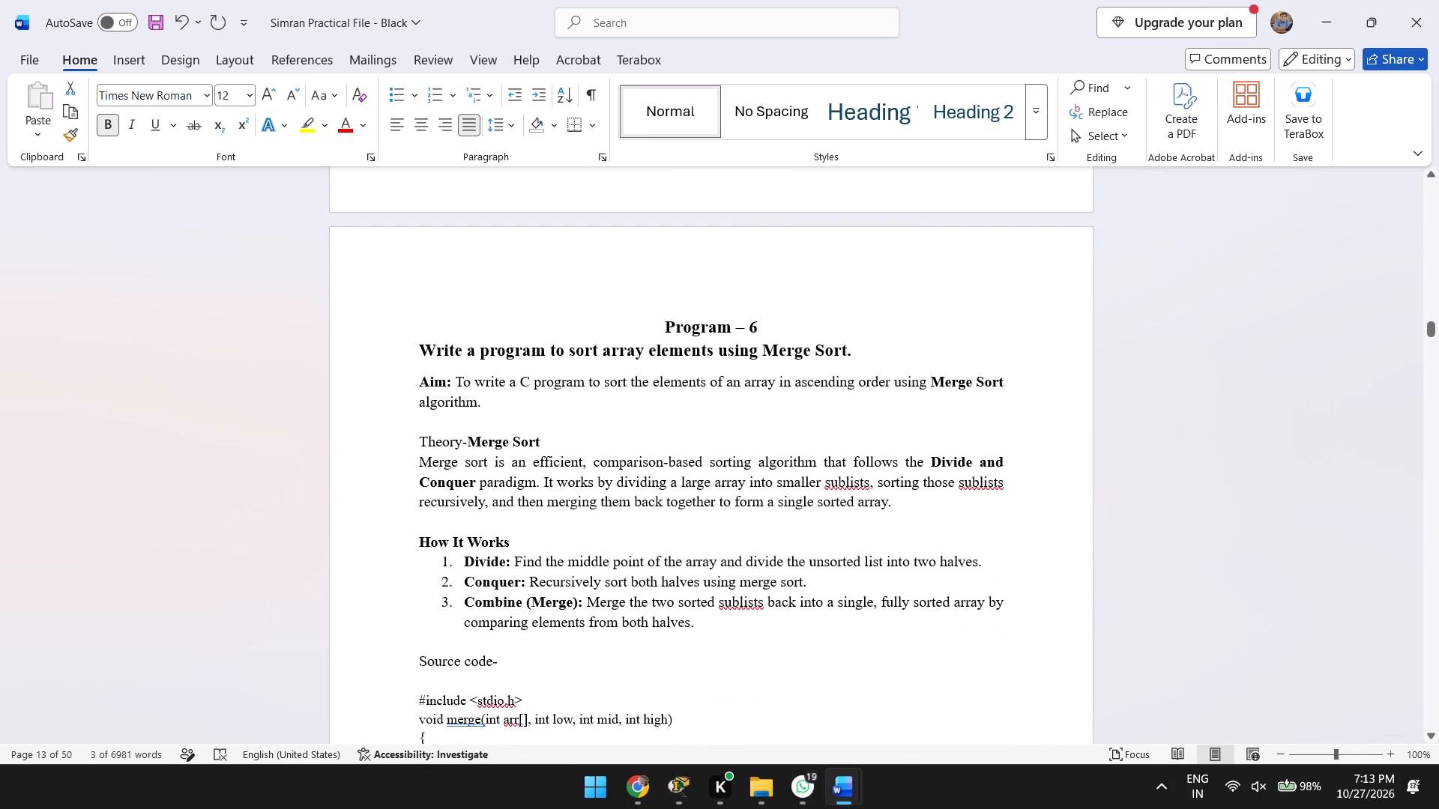
{"action": "left_click", "coordinate": [471, 445]}
{"action": "key", "text": "BackSpace"}
{"action": "key", "text": "space"}
{"action": "type", "text": "-"}
{"action": "key", "text": "space"}
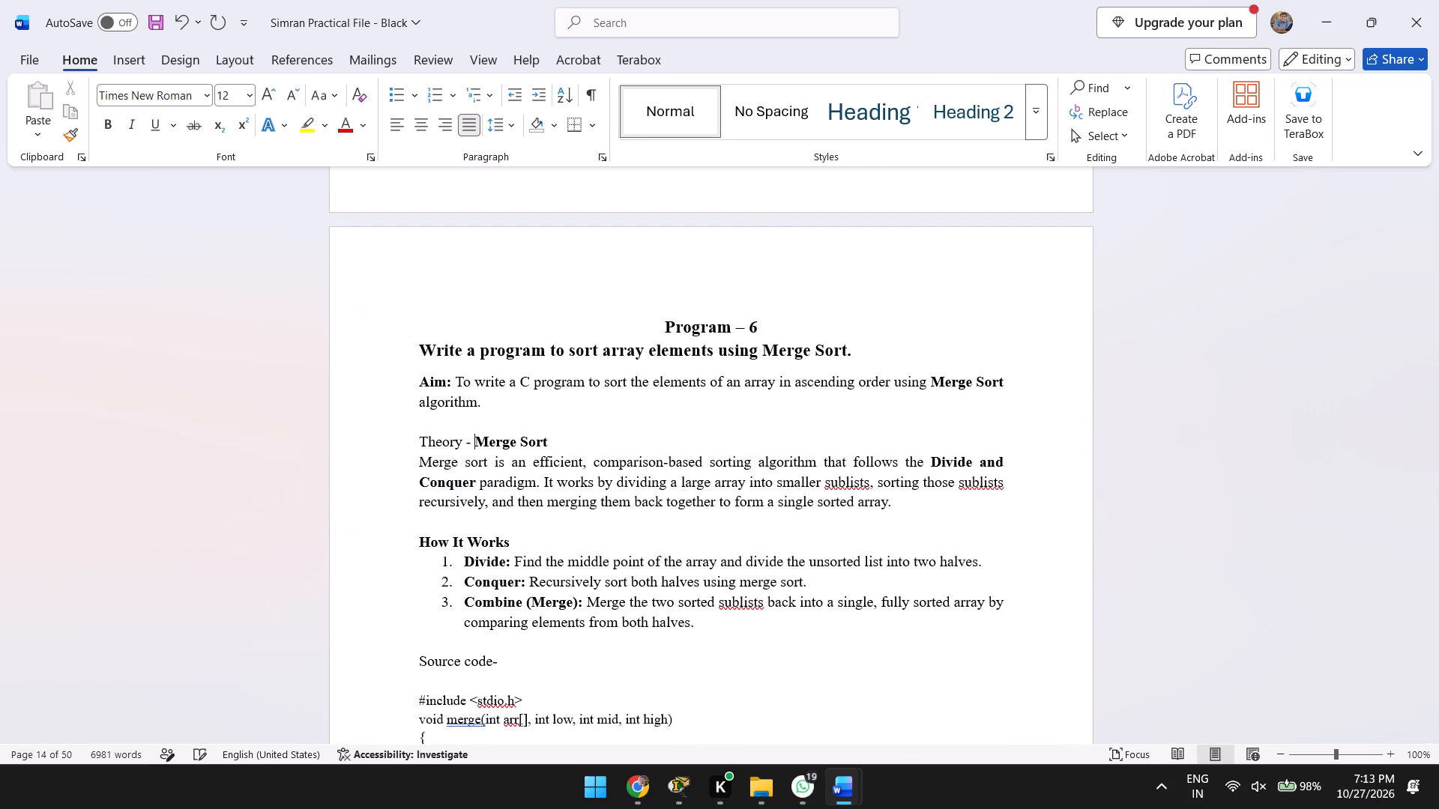
{"action": "key", "text": "Right"}
{"action": "key", "text": "Right"}
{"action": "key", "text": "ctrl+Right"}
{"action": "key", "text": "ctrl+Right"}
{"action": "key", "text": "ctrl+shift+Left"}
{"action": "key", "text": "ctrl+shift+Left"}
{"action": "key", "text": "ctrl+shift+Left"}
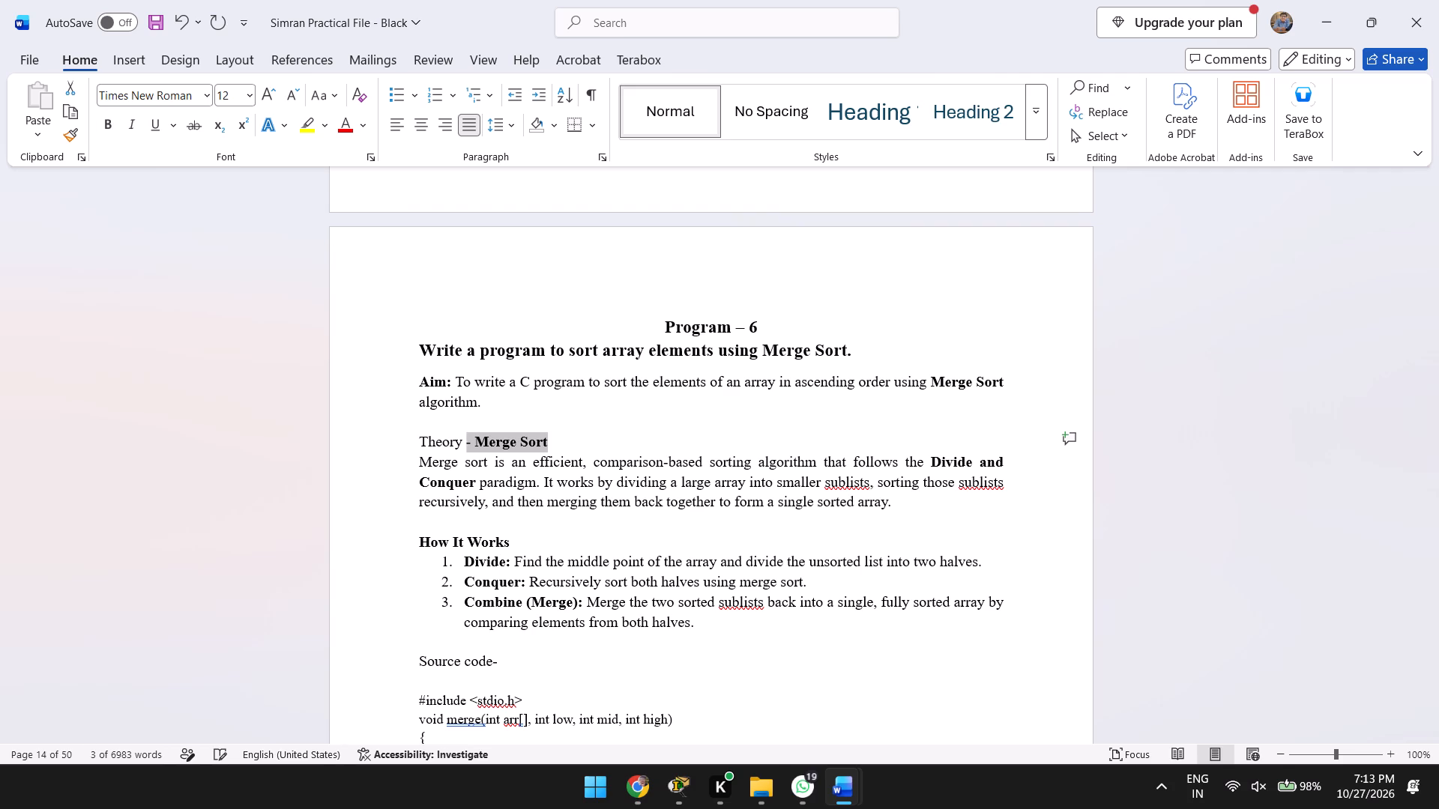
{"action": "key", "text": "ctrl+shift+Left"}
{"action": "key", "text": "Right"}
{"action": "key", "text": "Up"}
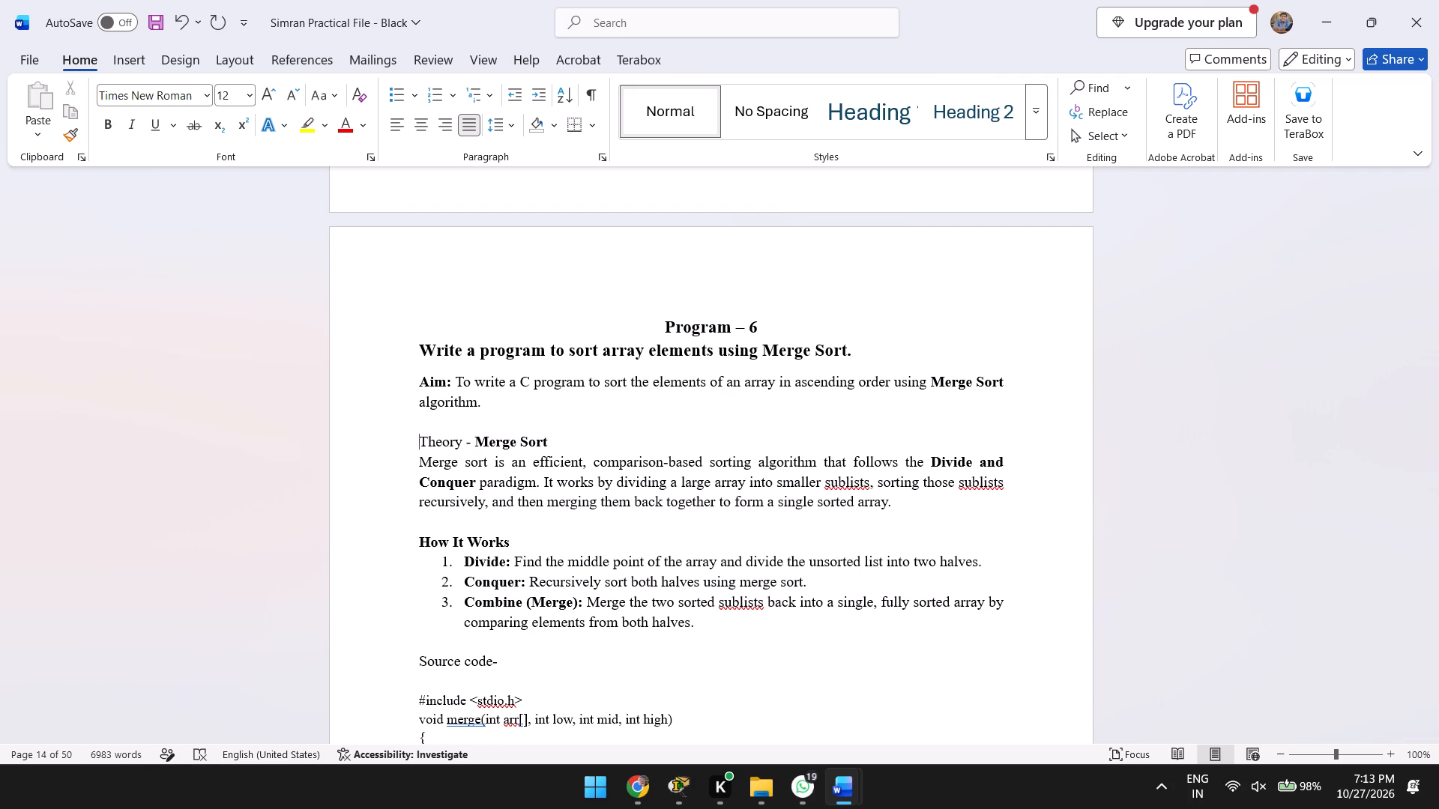
Convert the spaced hyphen in Program 6's Merge Sort Theory heading to an en dash, keeping "Merge" intact.
{"action": "key", "text": "ctrl+Right"}
{"action": "key", "text": "Right"}
{"action": "key", "text": "Right"}
{"action": "key", "text": "space"}
{"action": "key", "text": "BackSpace"}
{"action": "key", "text": "Right"}
{"action": "key", "text": "space"}
{"action": "key", "text": "Left"}
{"action": "key", "text": "BackSpace"}
{"action": "key", "text": "backslash"}
{"action": "key", "text": "ctrl+z"}
{"action": "key", "text": "ctrl+z"}
{"action": "key", "text": "Delete"}
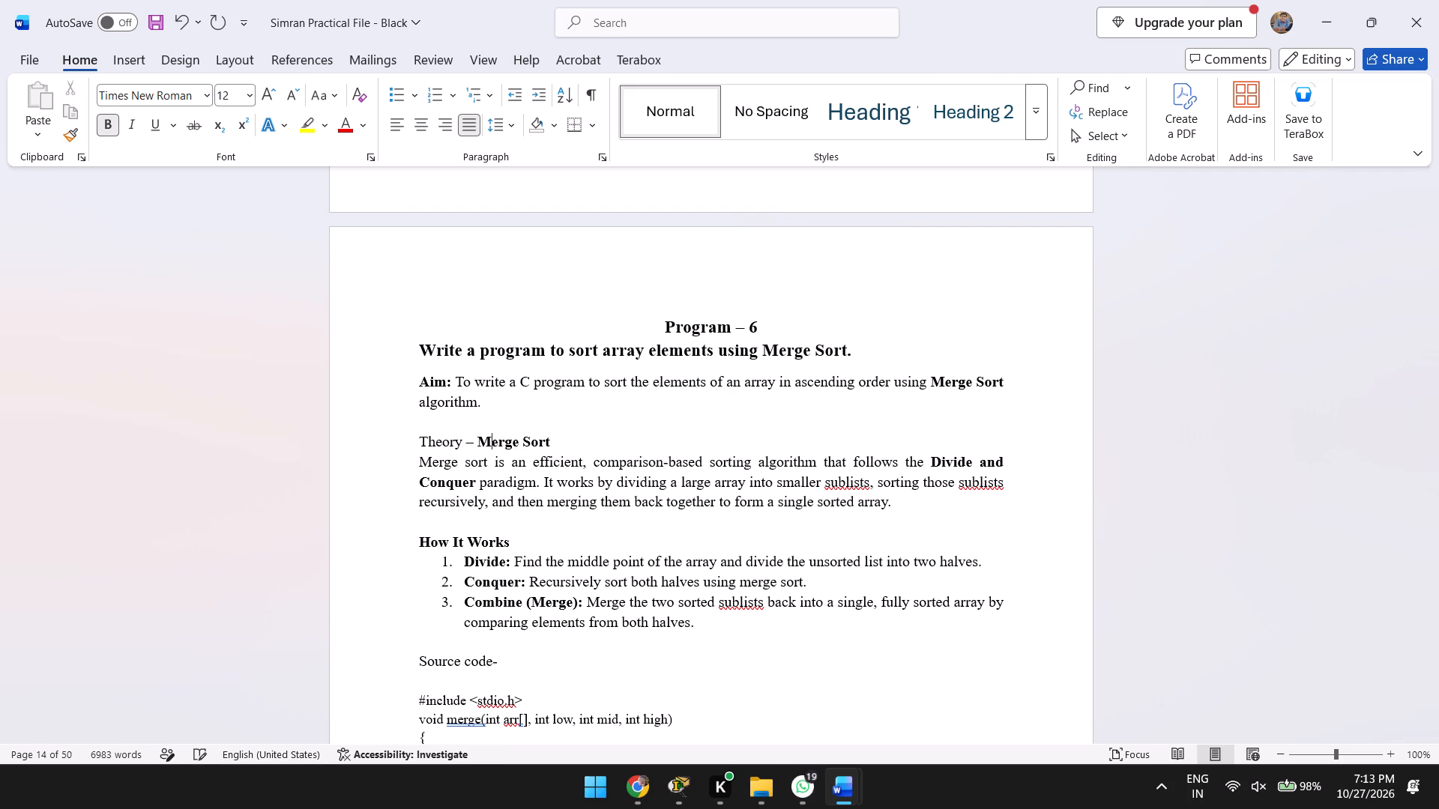
Make Program 6's whole "Theory – Merge Sort" heading bold.
{"action": "key", "text": "ctrl+Right"}
{"action": "key", "text": "ctrl+Right"}
{"action": "key", "text": "ctrl+shift+Left"}
{"action": "key", "text": "ctrl+shift+Left"}
{"action": "key", "text": "ctrl+shift+Left"}
{"action": "key", "text": "ctrl+shift+Left"}
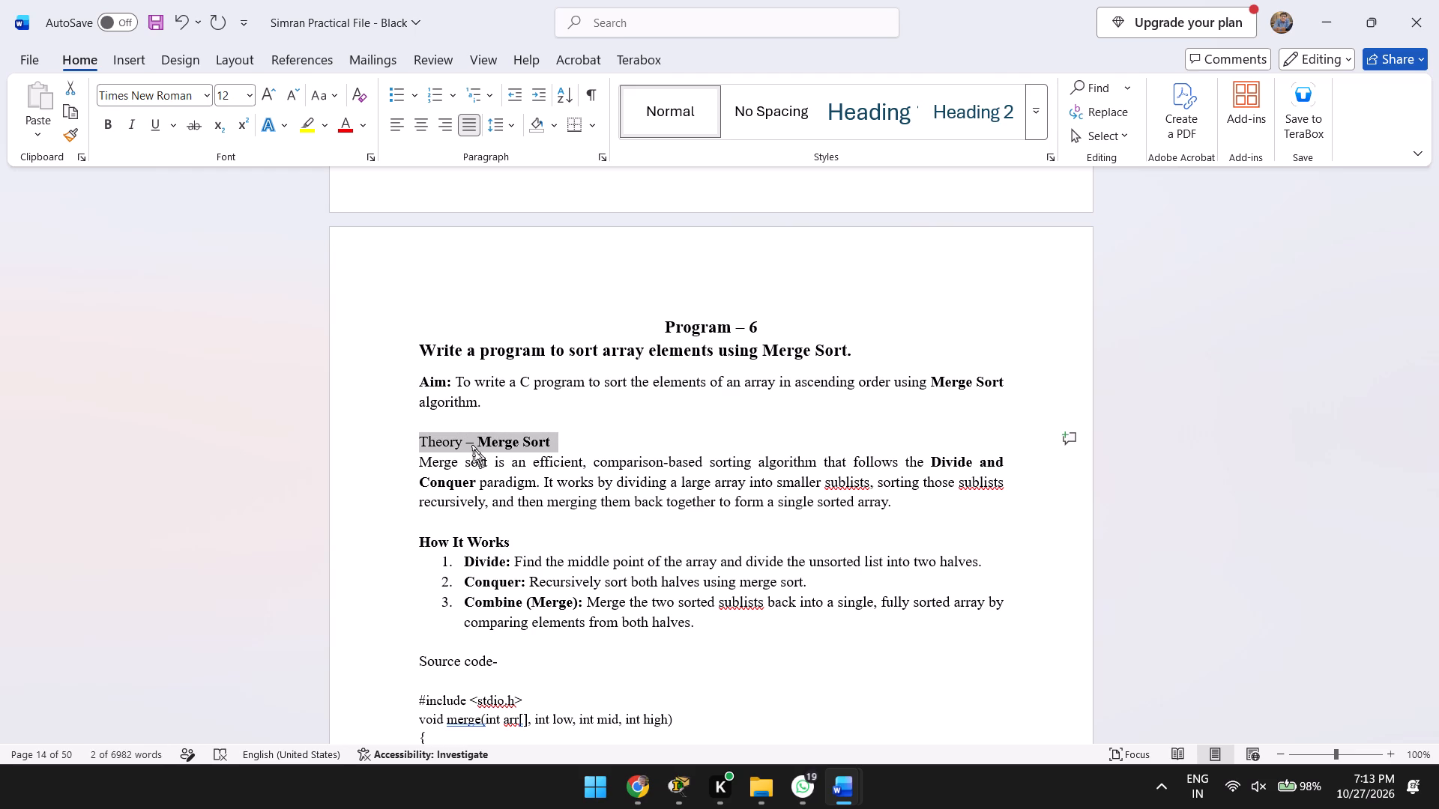
{"action": "key", "text": "ctrl+b"}
{"action": "key", "text": "Down"}
Replace the hyphen after "Theory" in Program 7's Array Operations heading with a spaced en dash.
{"action": "scroll", "coordinate": [497, 465], "scroll_direction": "down", "scroll_amount": 1}
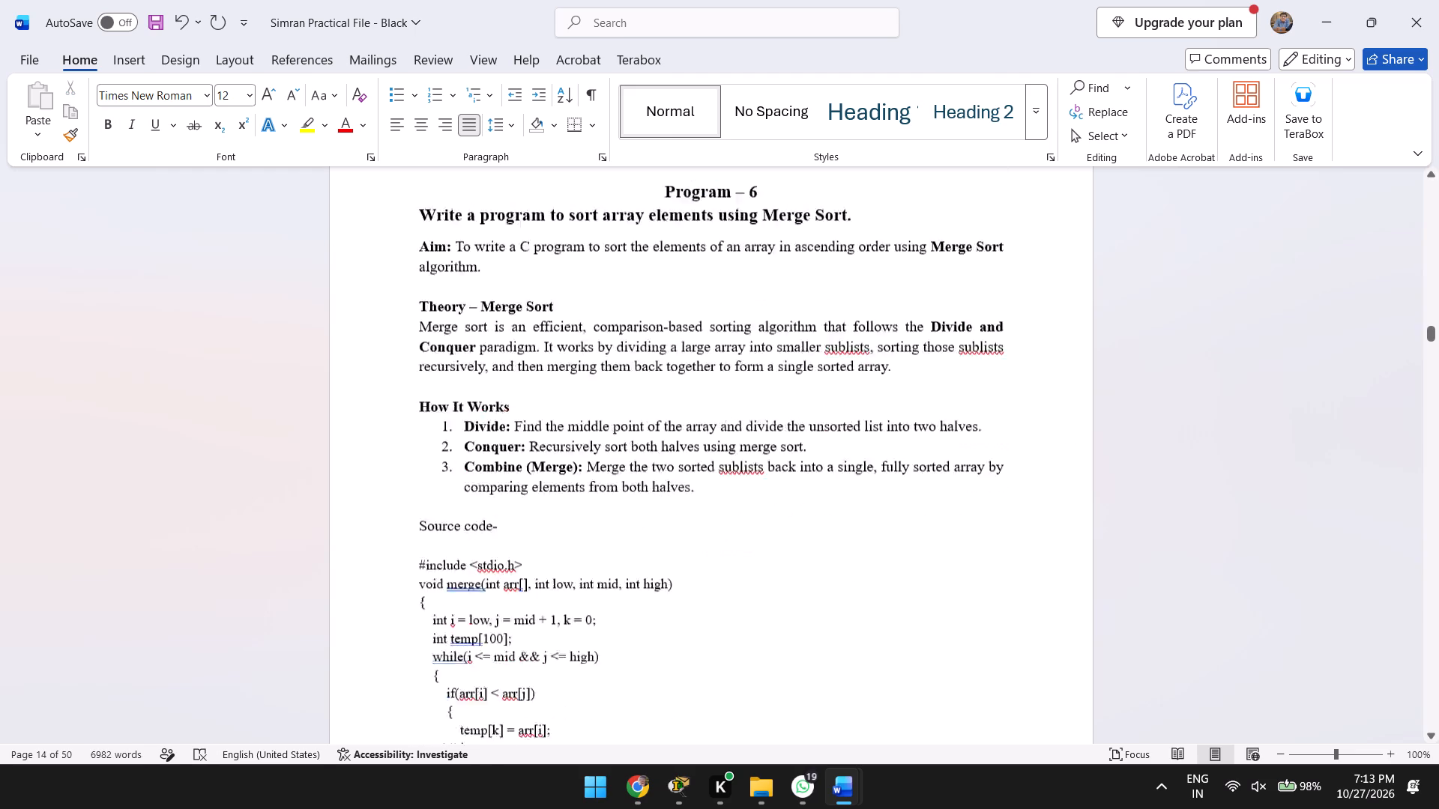
{"action": "scroll", "coordinate": [497, 465], "scroll_direction": "down", "scroll_amount": 8}
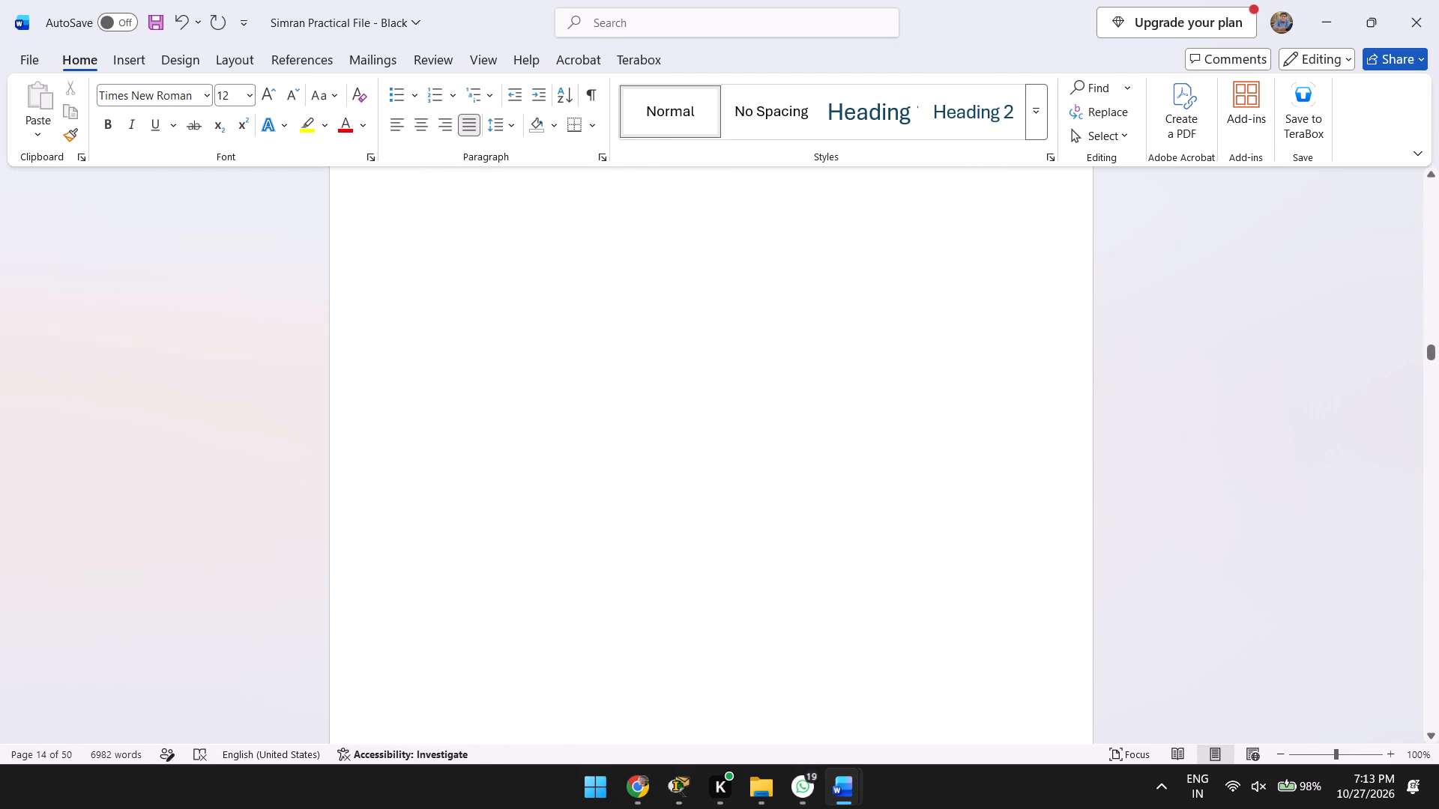
{"action": "scroll", "coordinate": [497, 465], "scroll_direction": "down", "scroll_amount": 3}
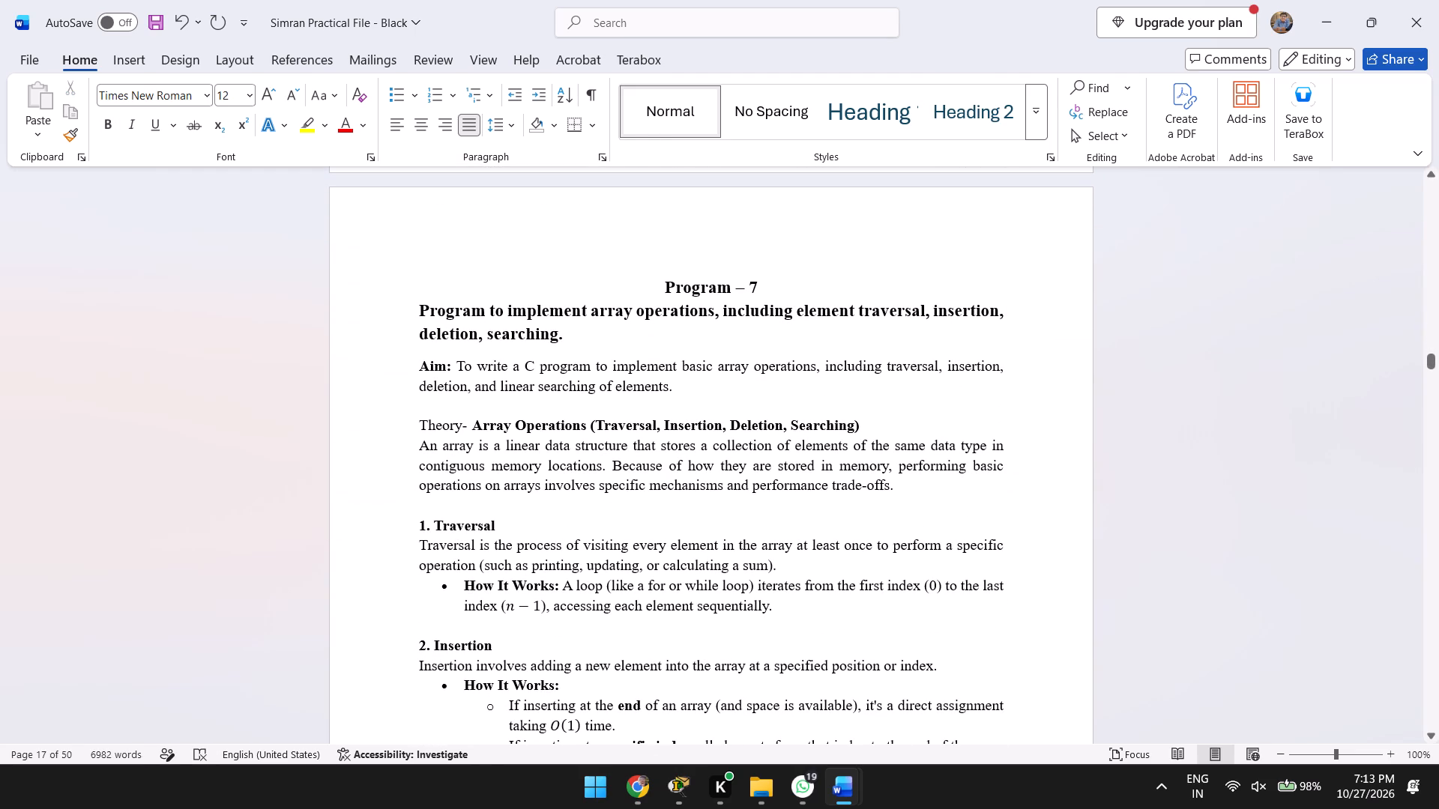
{"action": "left_click", "coordinate": [465, 422]}
{"action": "key", "text": "BackSpace"}
{"action": "key", "text": "space"}
{"action": "type", "text": "="}
{"action": "key", "text": "BackSpace"}
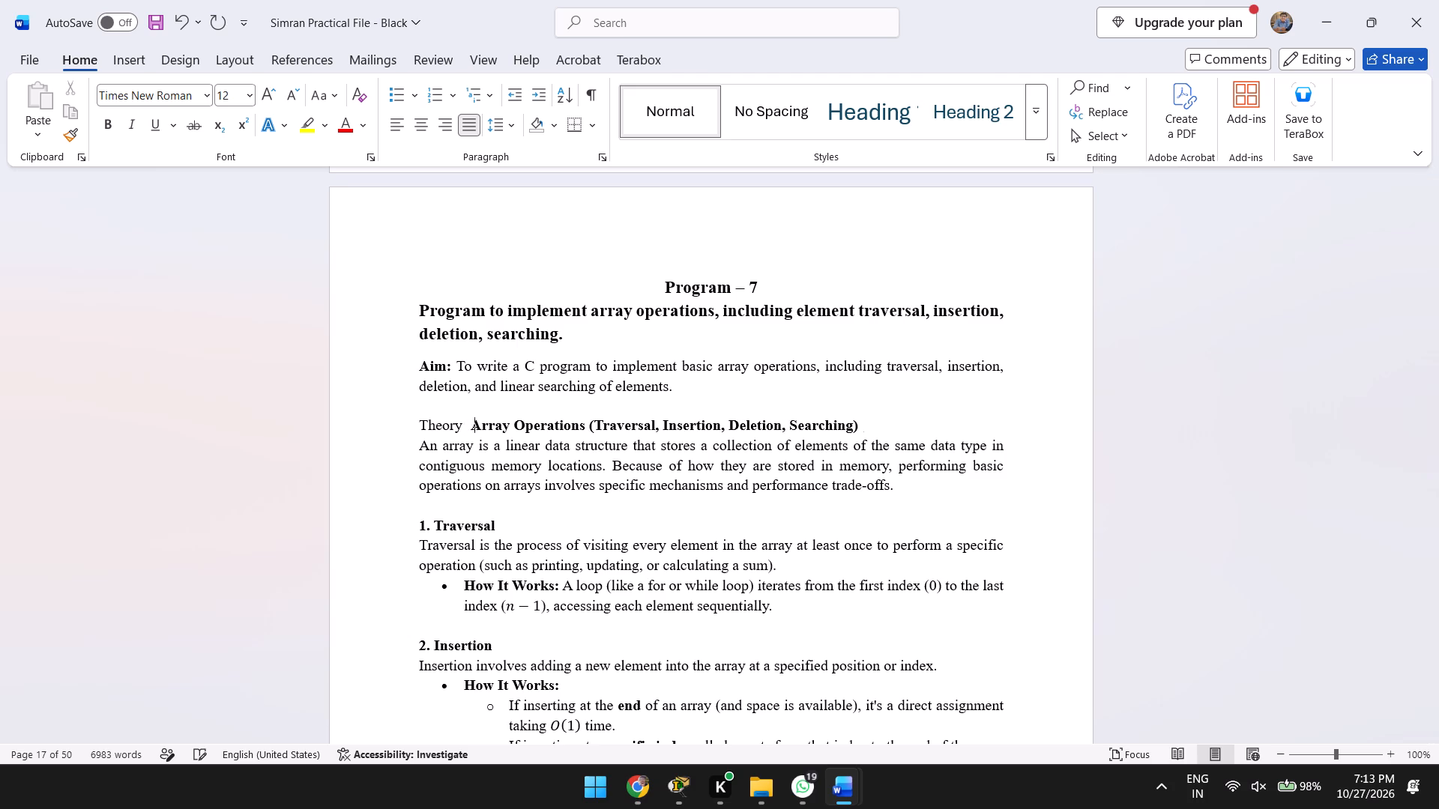
{"action": "key", "text": "minus"}
{"action": "key", "text": "Right"}
{"action": "key", "text": "Right"}
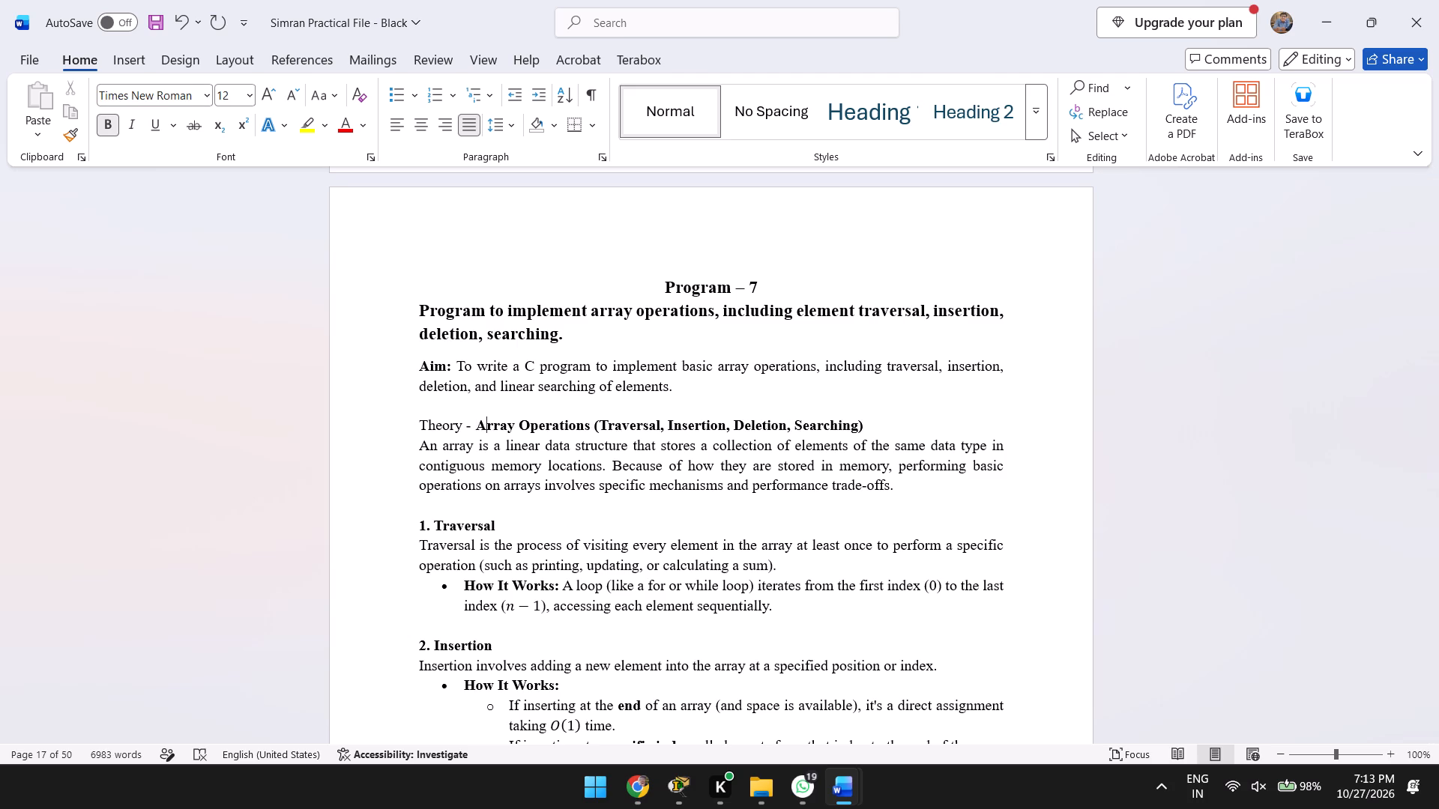
{"action": "key", "text": "space"}
{"action": "key", "text": "BackSpace"}
Make the "Theory – Array Operations" part of Program 7's Theory heading bold.
{"action": "key", "text": "Left"}
{"action": "key", "text": "Left"}
{"action": "key", "text": "Left"}
{"action": "key", "text": "ctrl+Left"}
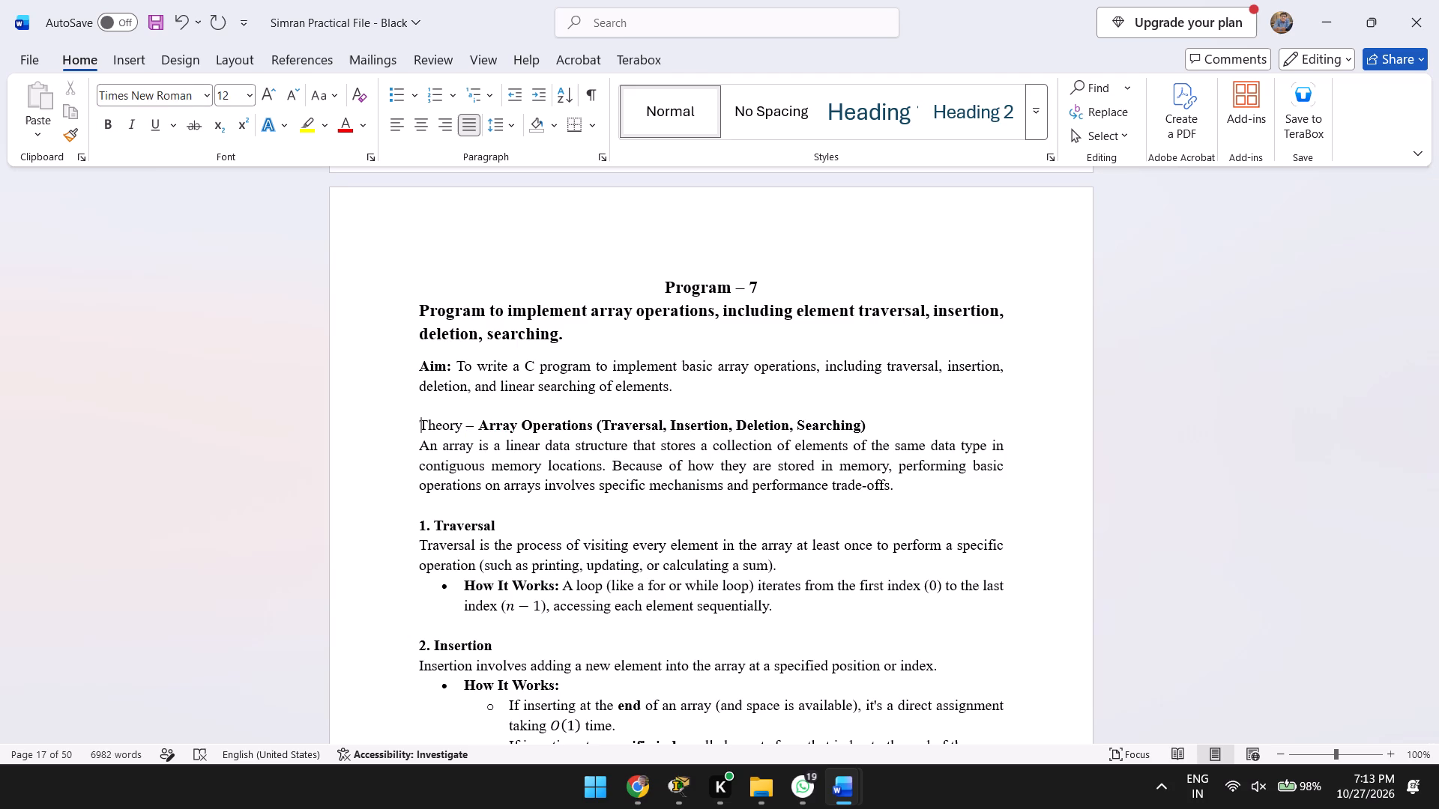
{"action": "key", "text": "ctrl+Left"}
{"action": "key", "text": "Down"}
{"action": "key", "text": "ctrl+shift+Right"}
{"action": "key", "text": "ctrl+shift+Right"}
{"action": "key", "text": "ctrl+shift+Right"}
{"action": "key", "text": "ctrl+shift+Right"}
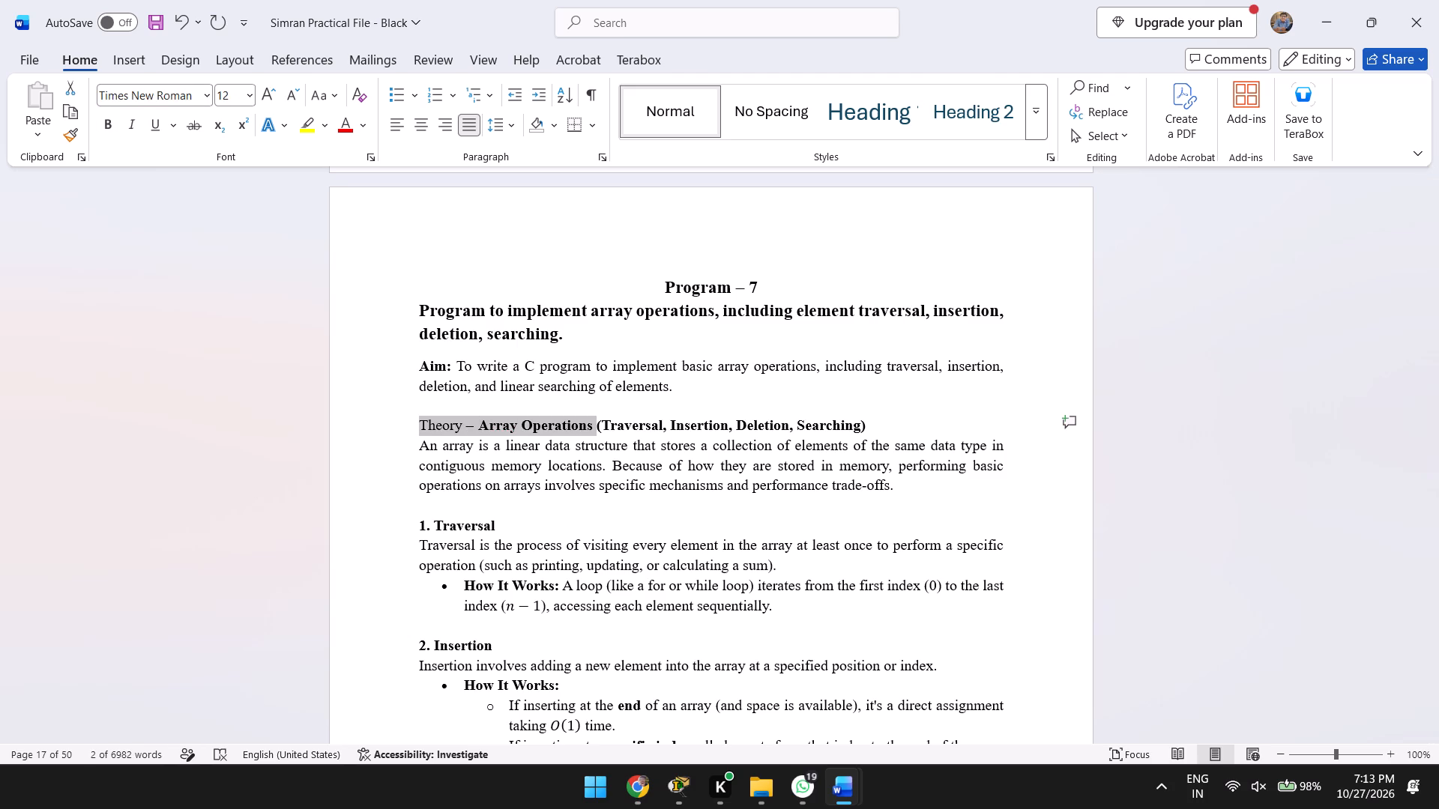
{"action": "key", "text": "ctrl+b"}
Replace the hyphen after "Theory" in Program 8's "Matrix Addition Using 2D Arrays" heading with a spaced en dash.
{"action": "scroll", "coordinate": [534, 482], "scroll_direction": "down", "scroll_amount": 1}
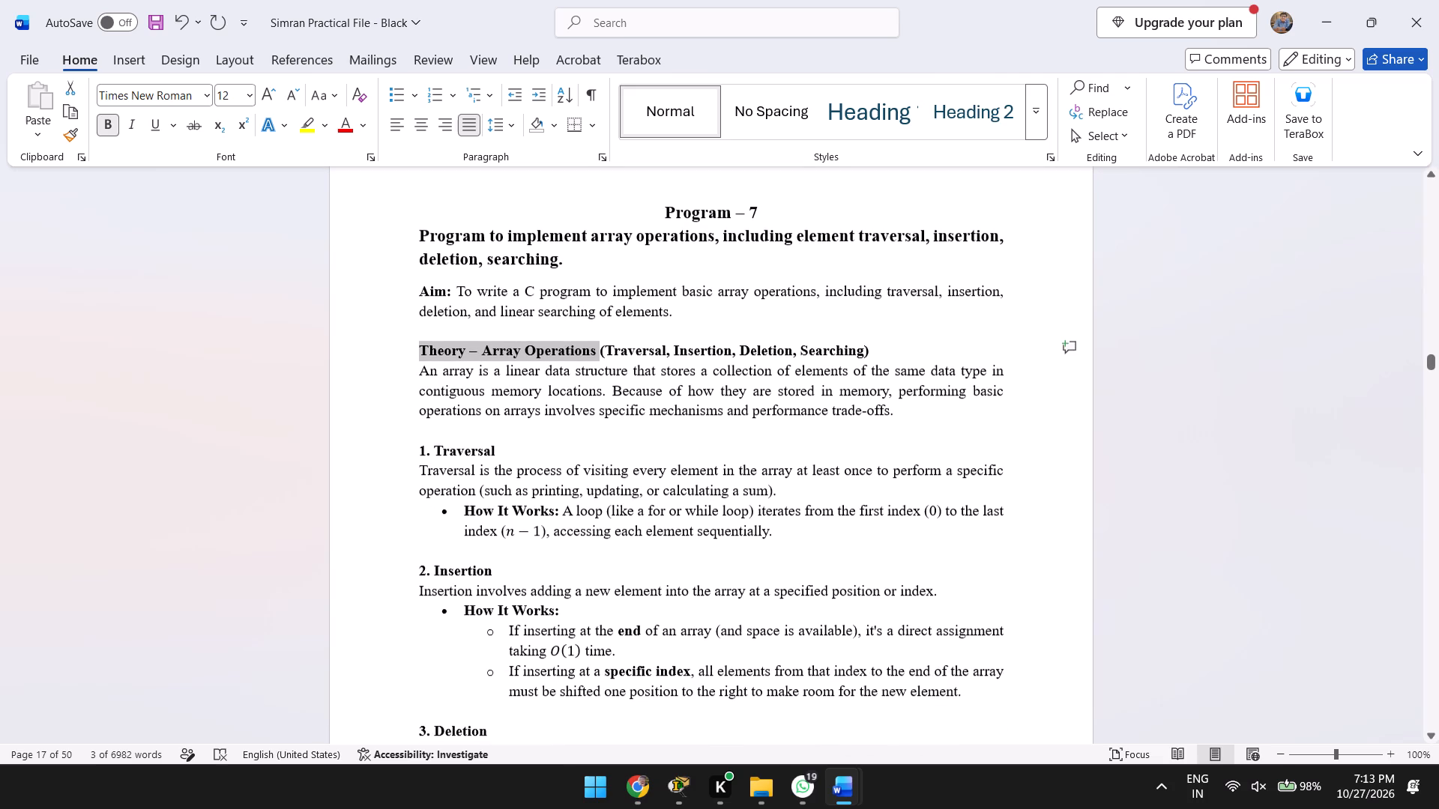
{"action": "scroll", "coordinate": [612, 525], "scroll_direction": "down", "scroll_amount": 4}
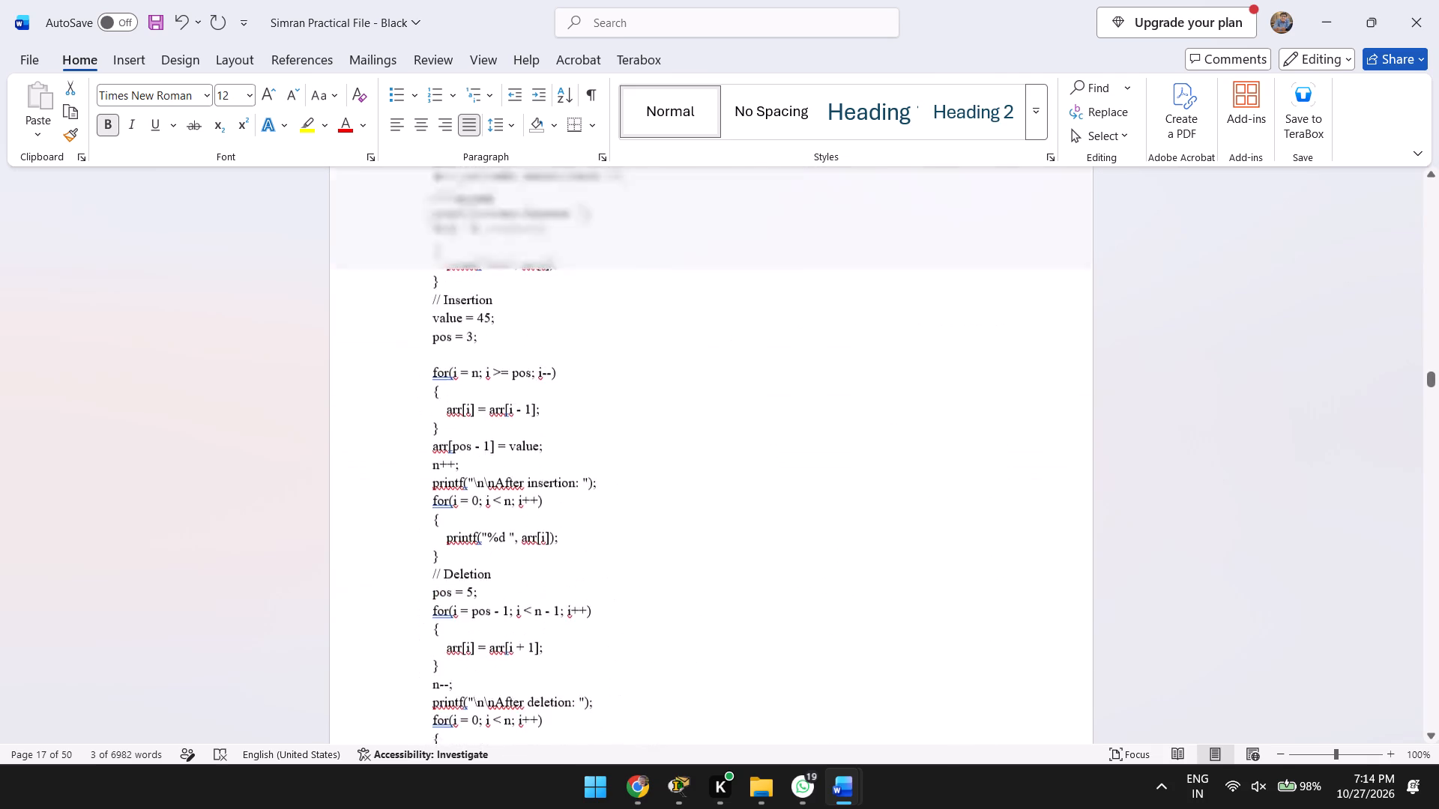
{"action": "scroll", "coordinate": [612, 525], "scroll_direction": "down", "scroll_amount": 4}
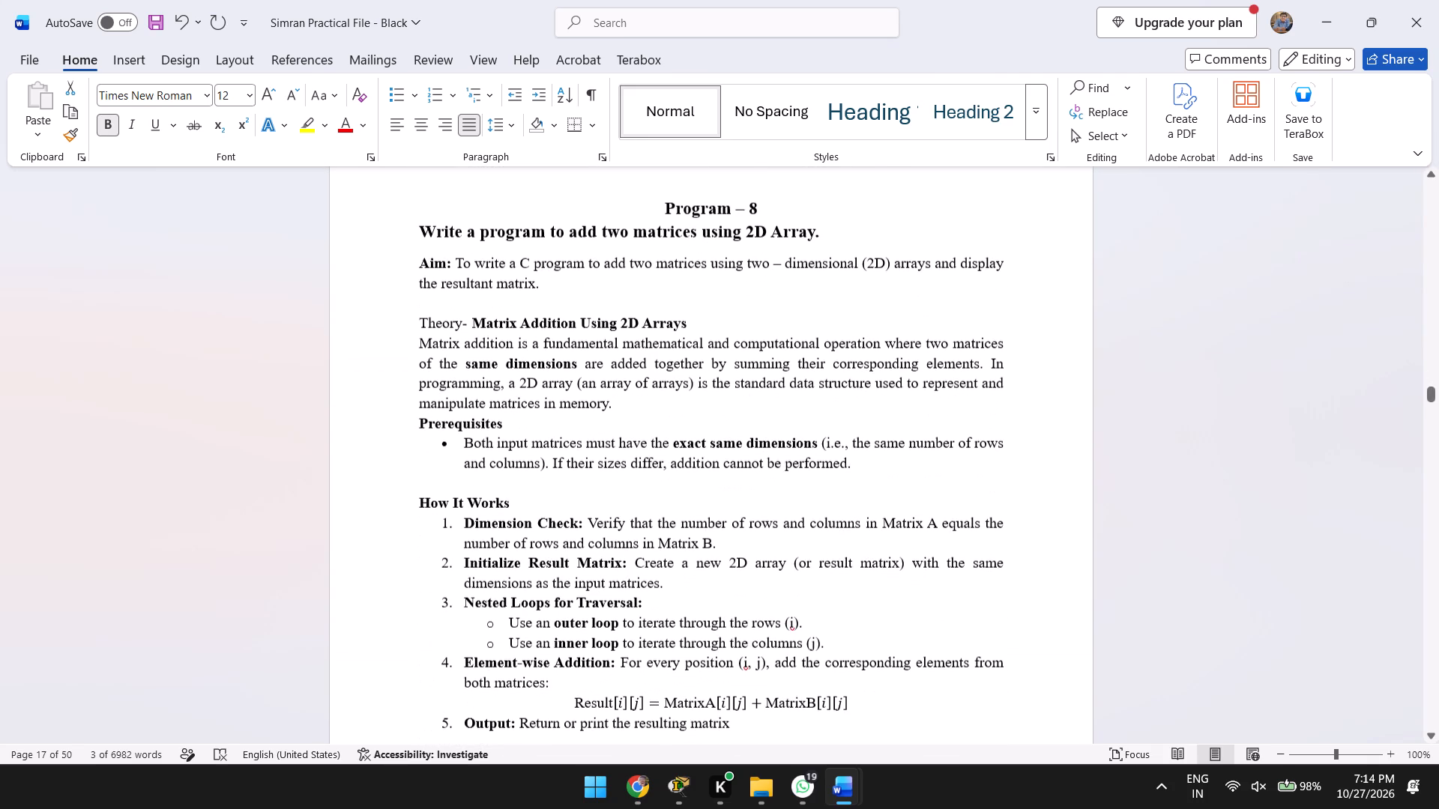
{"action": "left_click", "coordinate": [467, 324]}
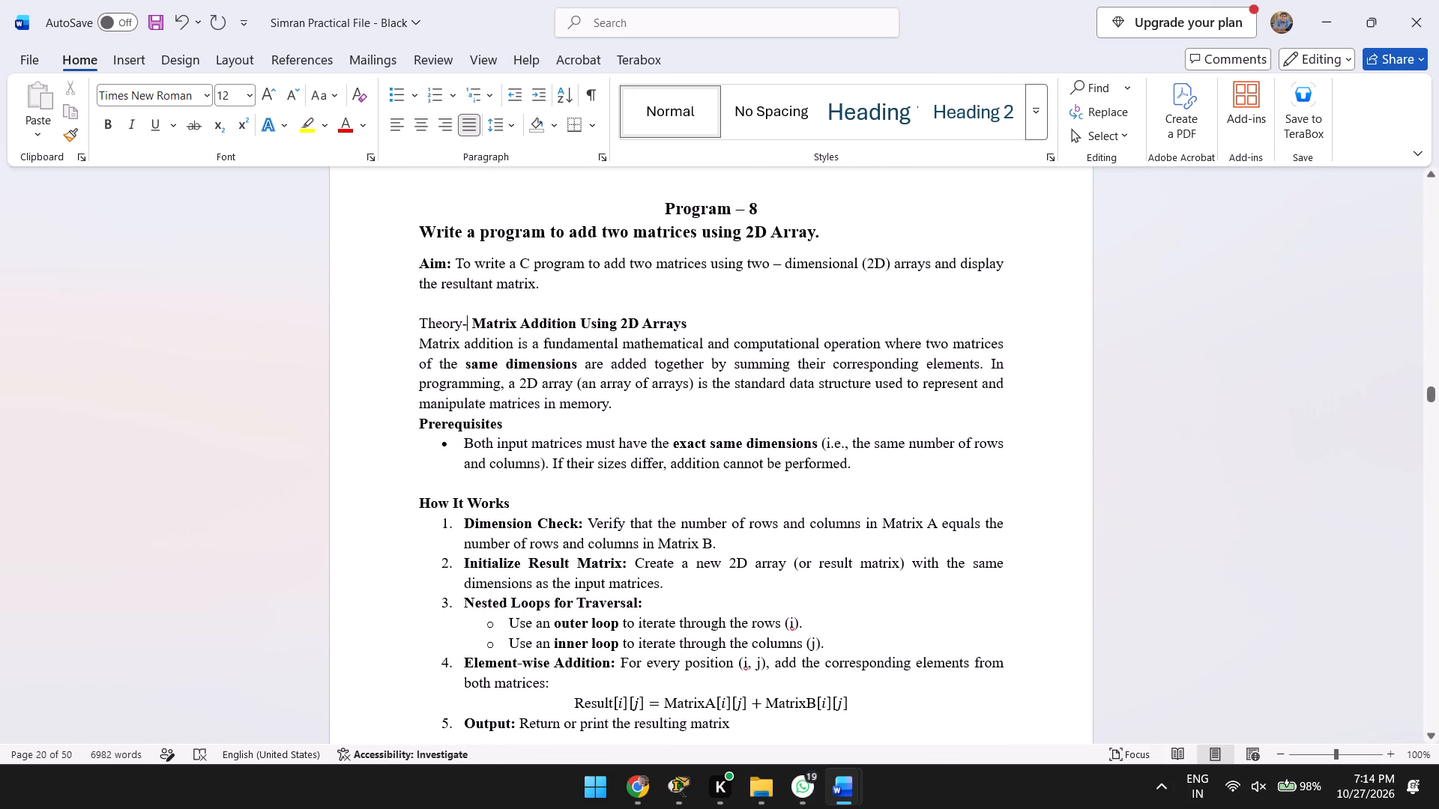
{"action": "key", "text": "BackSpace"}
{"action": "key", "text": "space"}
{"action": "type", "text": "-"}
{"action": "key", "text": "Right"}
{"action": "key", "text": "Right"}
{"action": "key", "text": "space"}
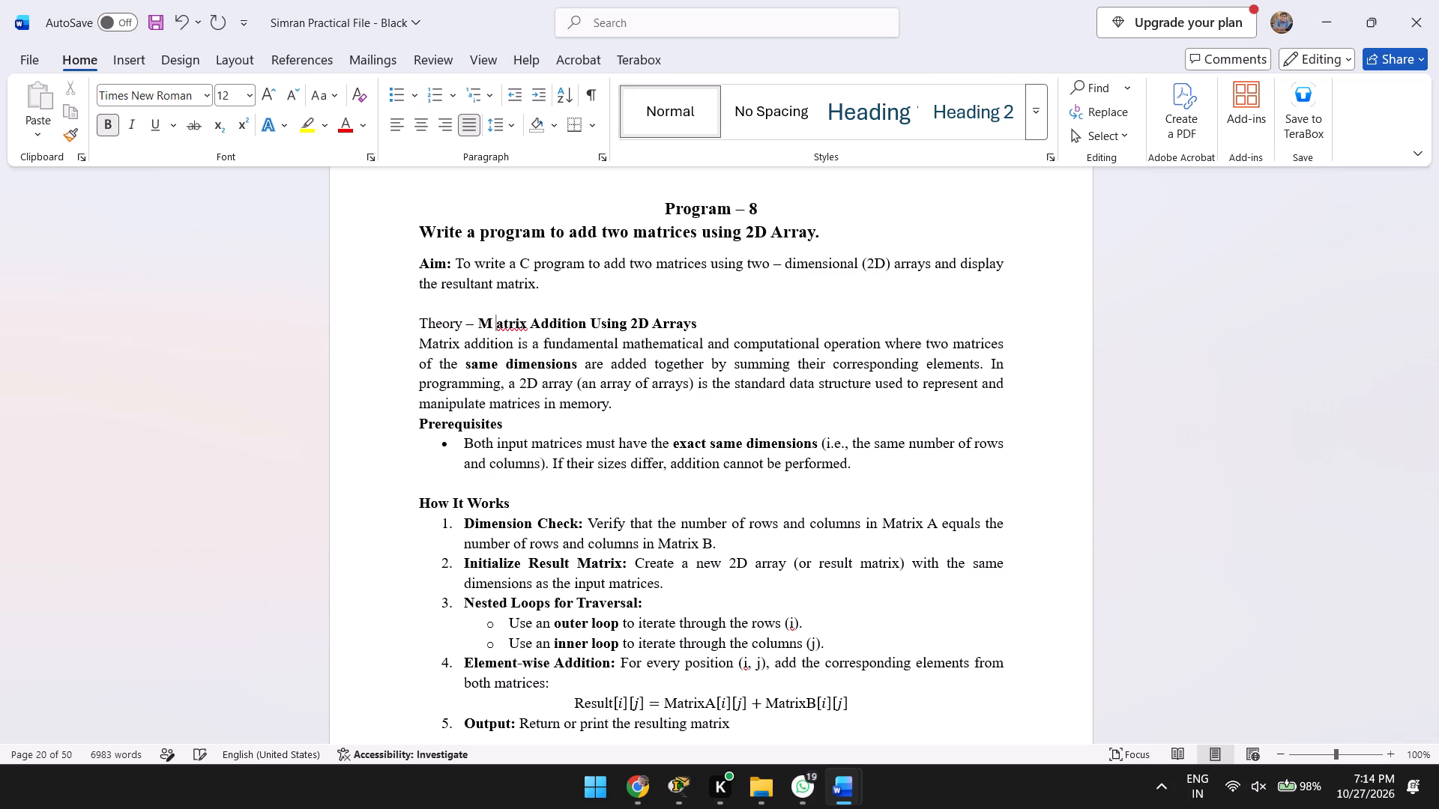
{"action": "key", "text": "BackSpace"}
Make the "Theory – Matrix" part of Program 8's Theory heading bold.
{"action": "key", "text": "Left"}
{"action": "key", "text": "ctrl+Left"}
{"action": "key", "text": "ctrl+Left"}
{"action": "key", "text": "ctrl+shift+Right"}
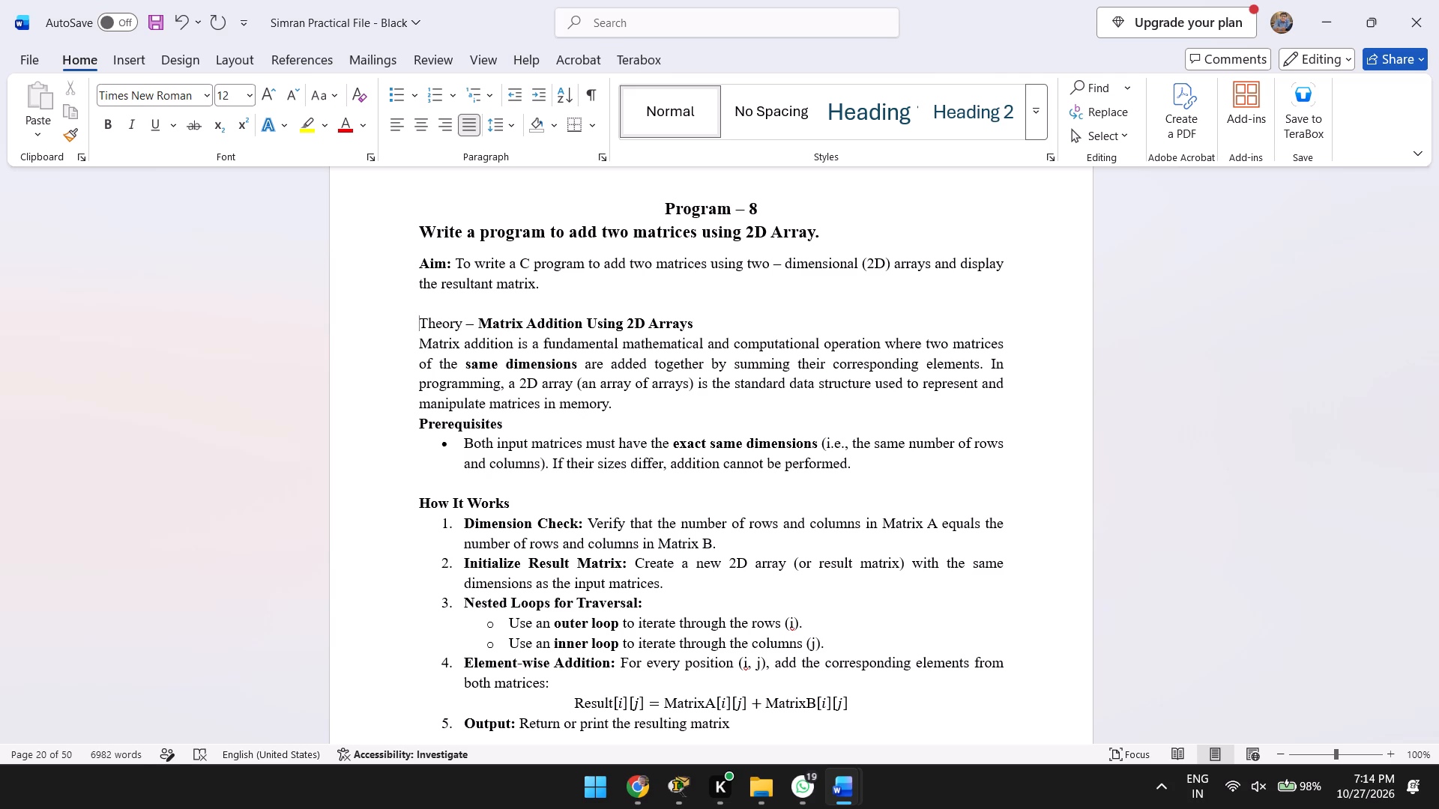
{"action": "key", "text": "ctrl+shift+Right"}
{"action": "key", "text": "ctrl+shift+Right"}
{"action": "key", "text": "ctrl+b"}
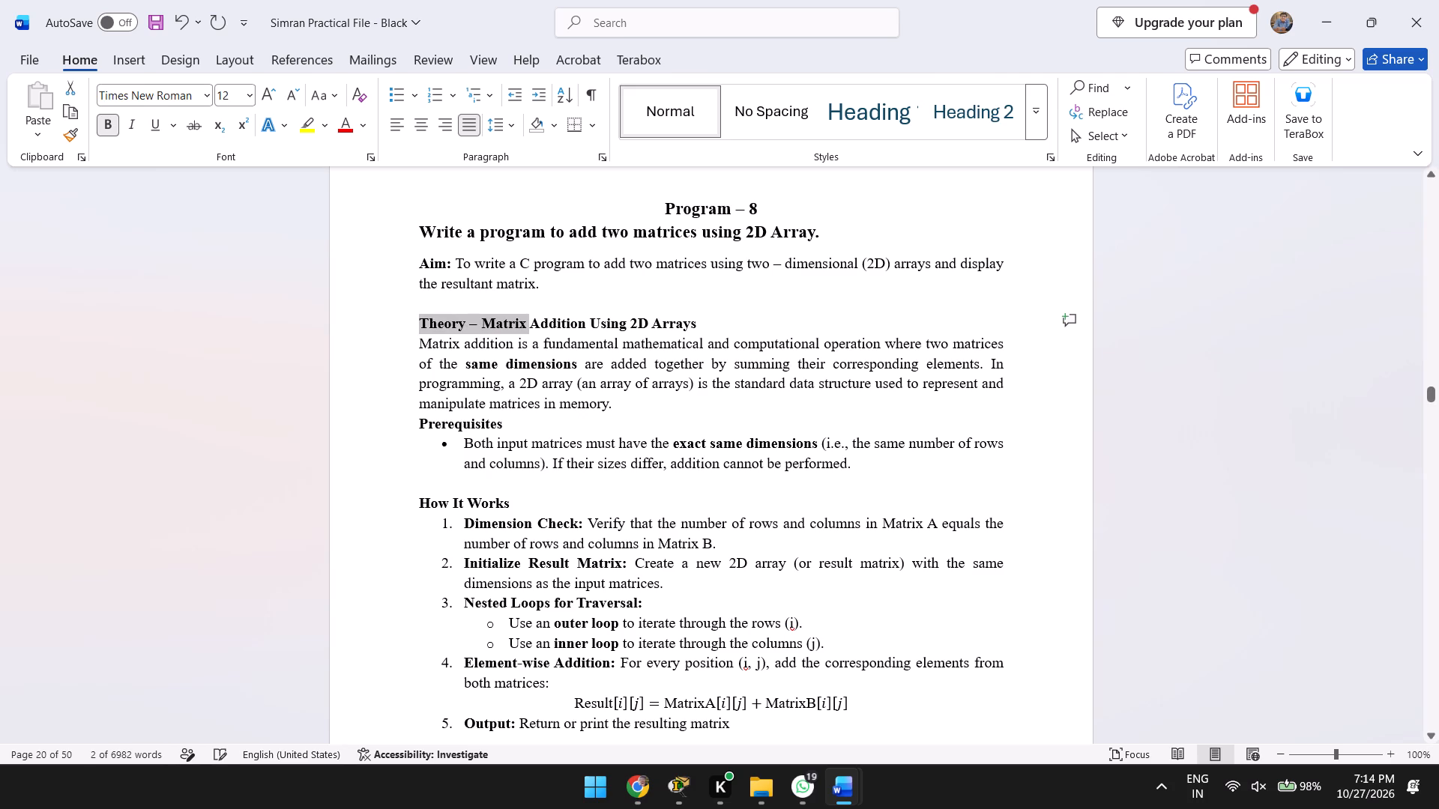
Replace the hyphen after "Theory" in Program 9's "Maximum and Minimum Elements in an Array" heading with a spaced en dash.
{"action": "scroll", "coordinate": [508, 375], "scroll_direction": "down", "scroll_amount": 1}
{"action": "scroll", "coordinate": [564, 491], "scroll_direction": "down", "scroll_amount": 4}
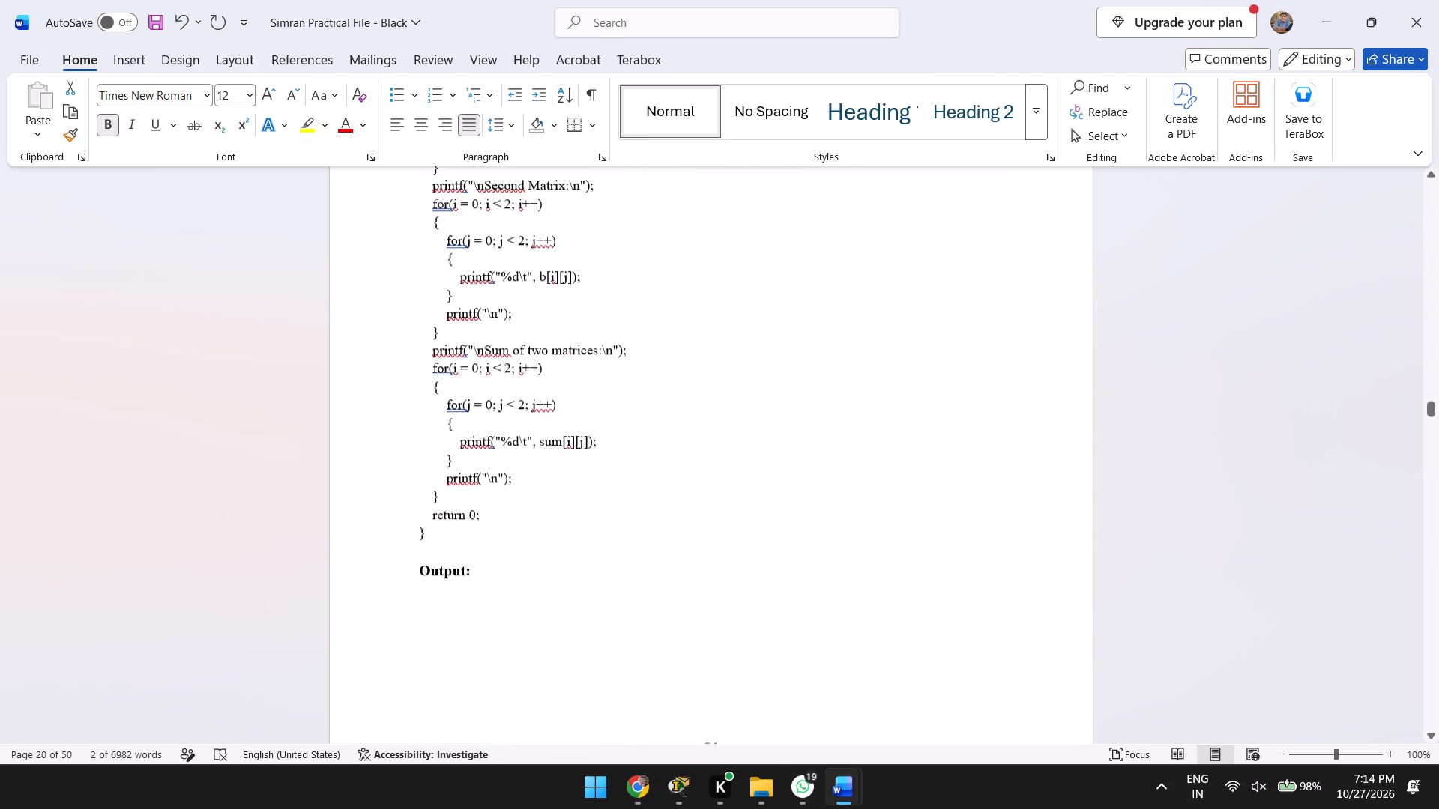
{"action": "scroll", "coordinate": [564, 491], "scroll_direction": "down", "scroll_amount": 5}
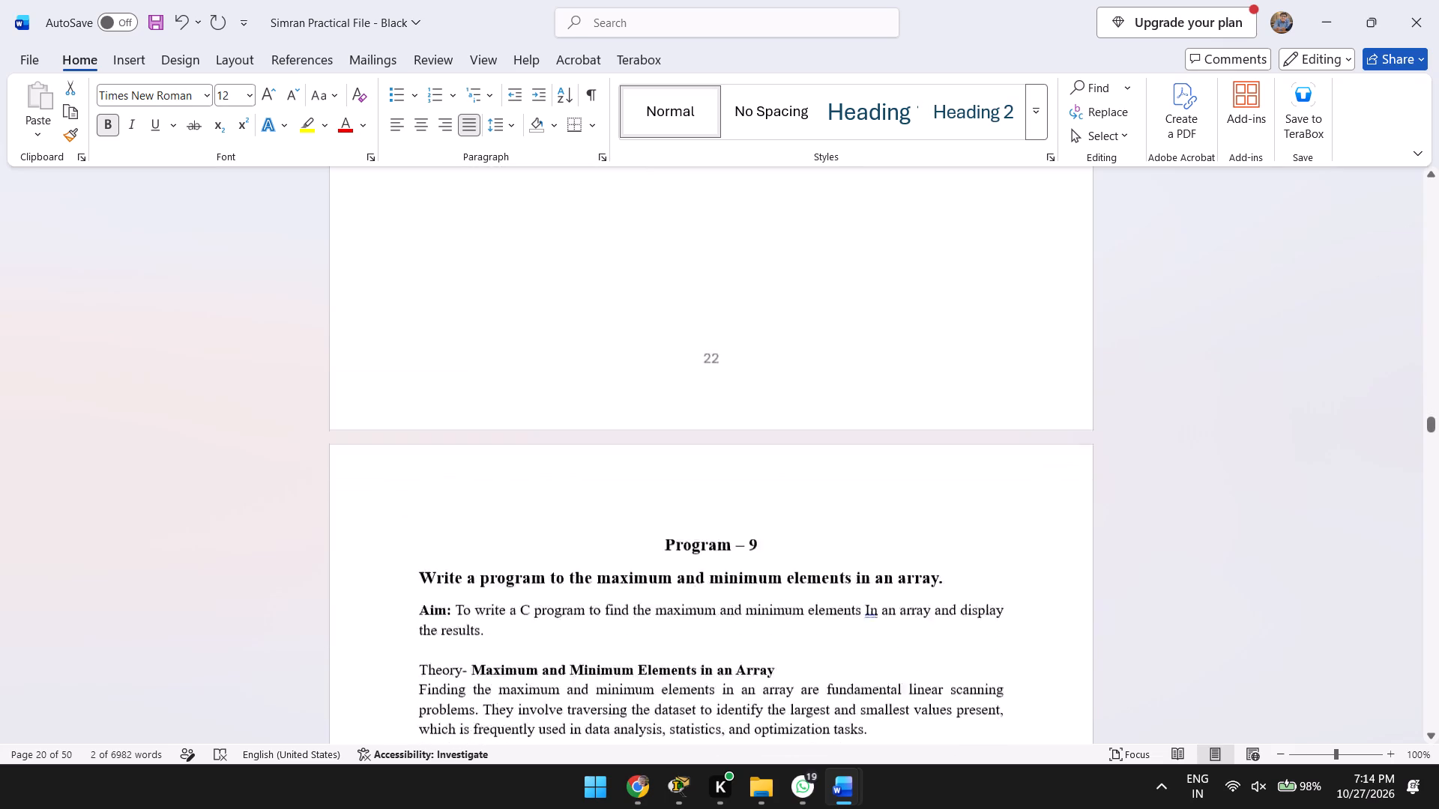
{"action": "scroll", "coordinate": [564, 491], "scroll_direction": "down", "scroll_amount": 1}
{"action": "left_click", "coordinate": [462, 365]}
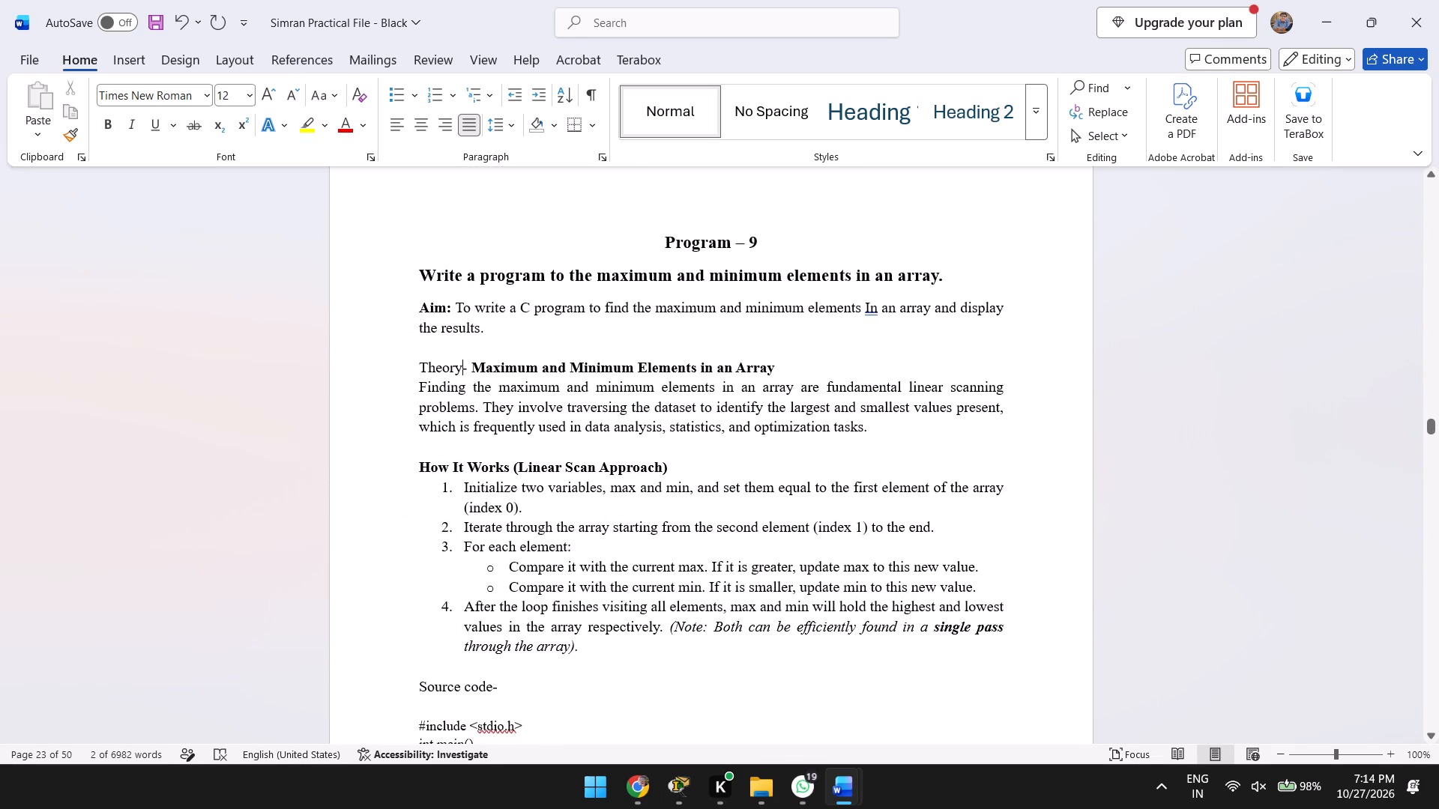
{"action": "key", "text": "space"}
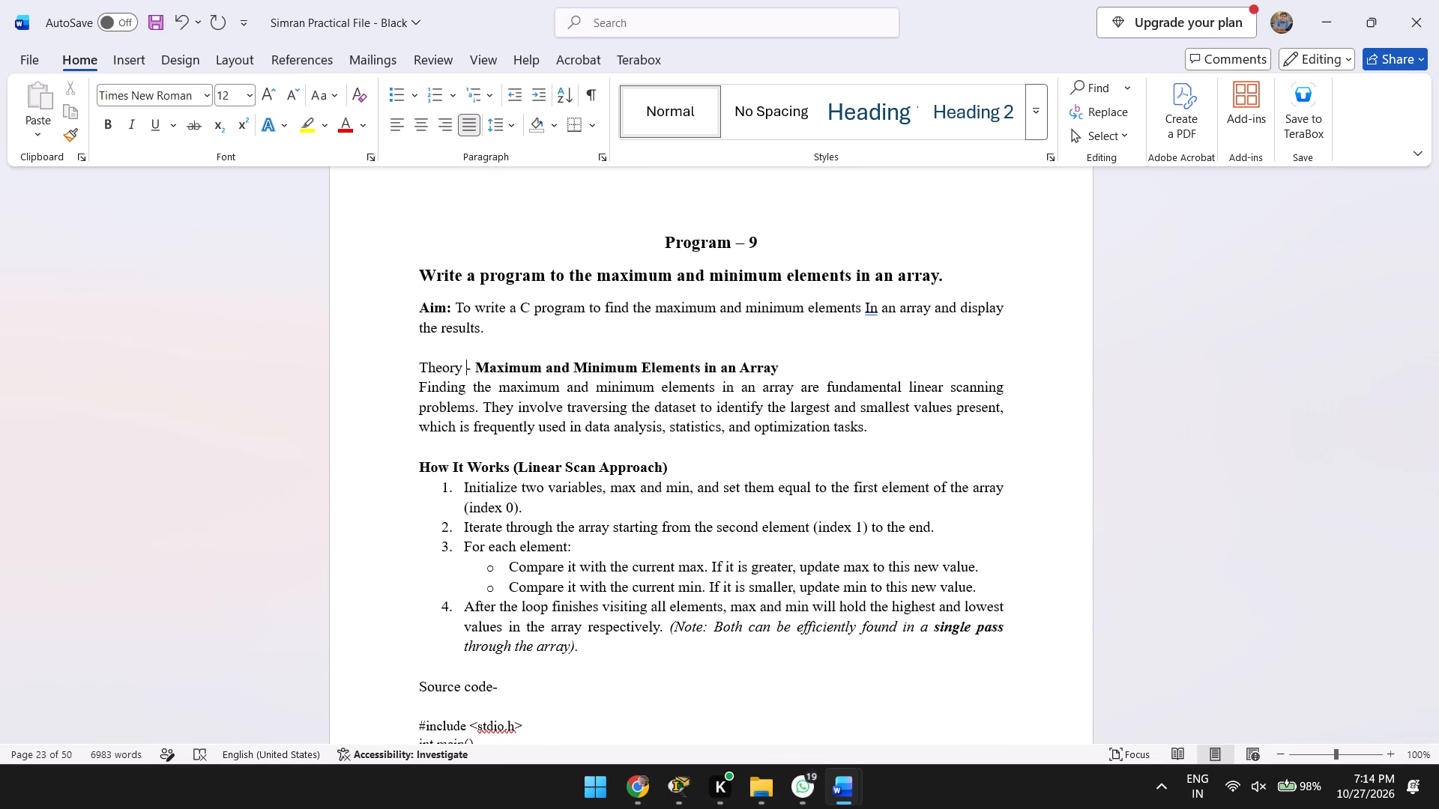
{"action": "key", "text": "Delete"}
{"action": "key", "text": "minus"}
{"action": "key", "text": "Right"}
{"action": "key", "text": "Right"}
{"action": "key", "text": "space"}
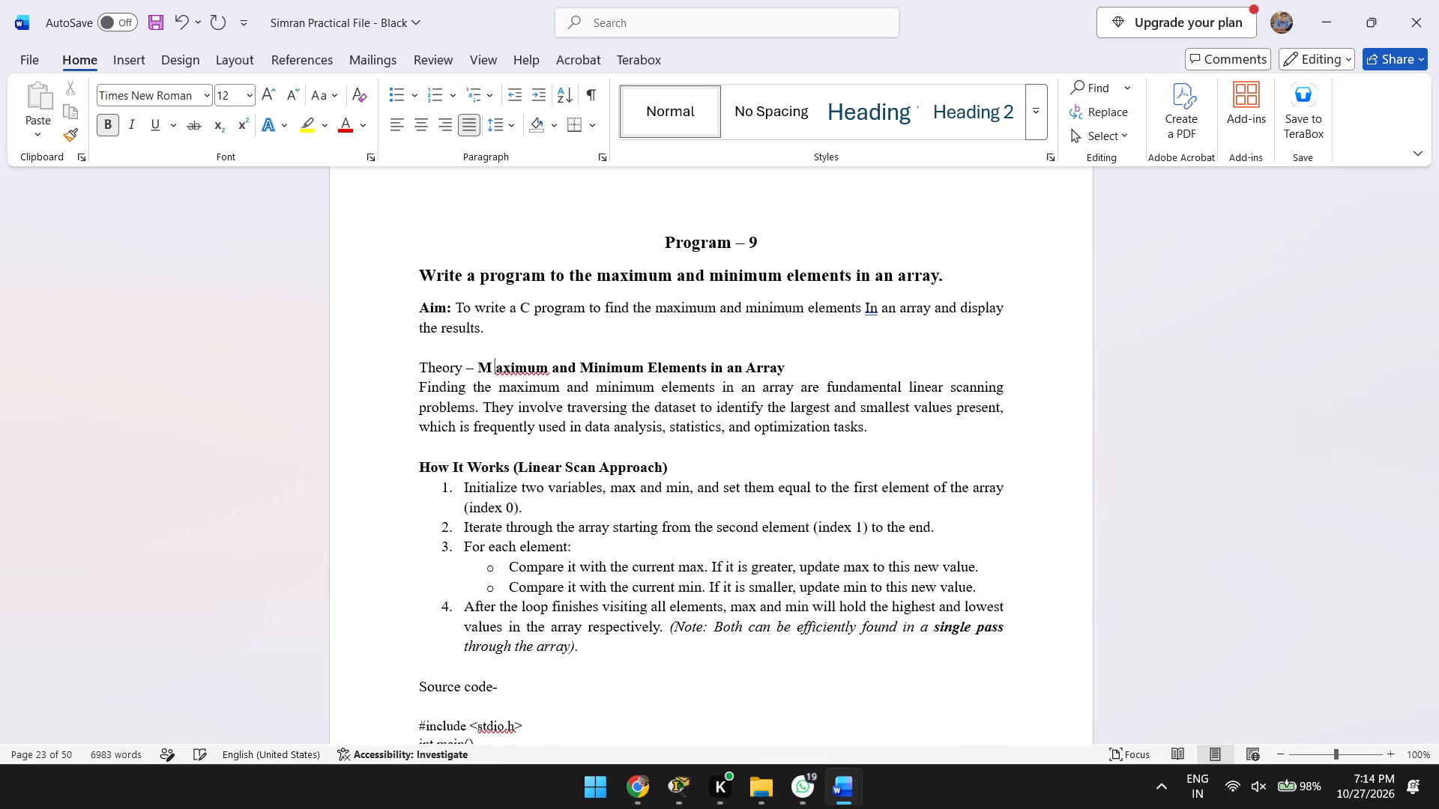
{"action": "key", "text": "BackSpace"}
Make the "Theory – Maximum" part of Program 9's Theory heading bold.
{"action": "key", "text": "ctrl+Left"}
{"action": "key", "text": "ctrl+Left"}
{"action": "key", "text": "ctrl+Left"}
{"action": "key", "text": "ctrl+shift+Right"}
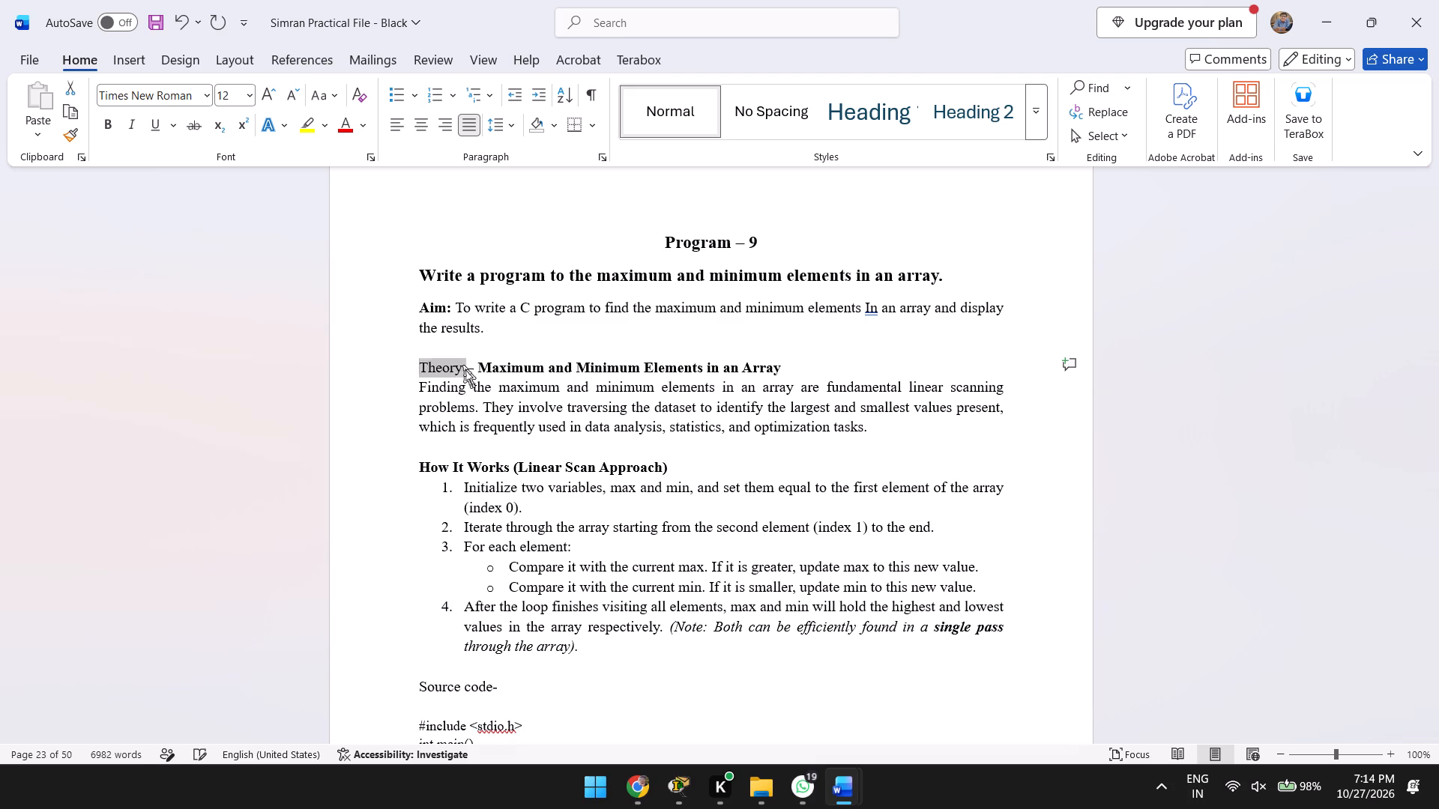
{"action": "key", "text": "ctrl+shift+Right"}
{"action": "key", "text": "ctrl+shift+Right"}
{"action": "key", "text": "ctrl+b"}
Replace the hyphen after "Theory" in Program 10's Stack Operations heading with a spaced en dash.
{"action": "scroll", "coordinate": [542, 500], "scroll_direction": "down", "scroll_amount": 1}
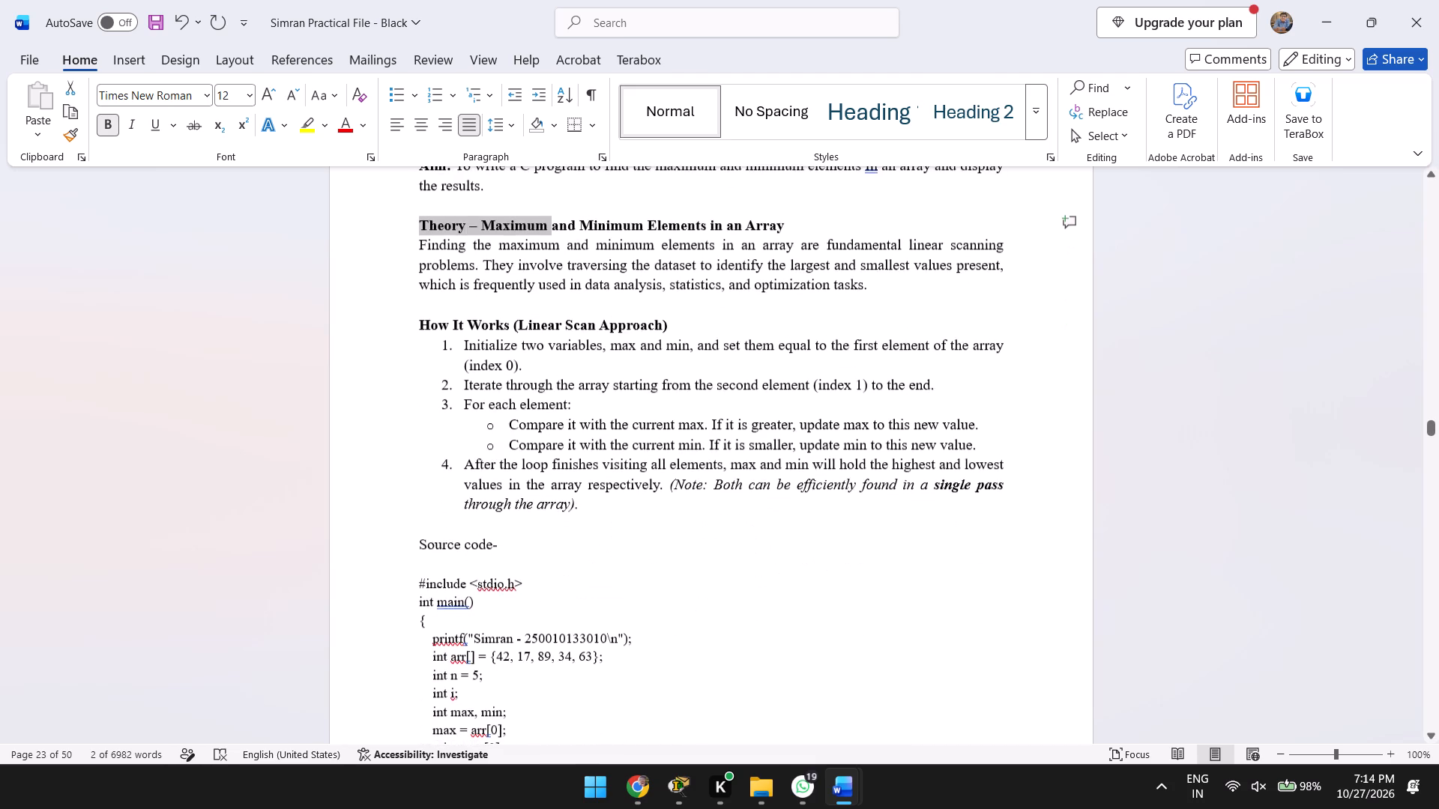
{"action": "scroll", "coordinate": [644, 522], "scroll_direction": "down", "scroll_amount": 4}
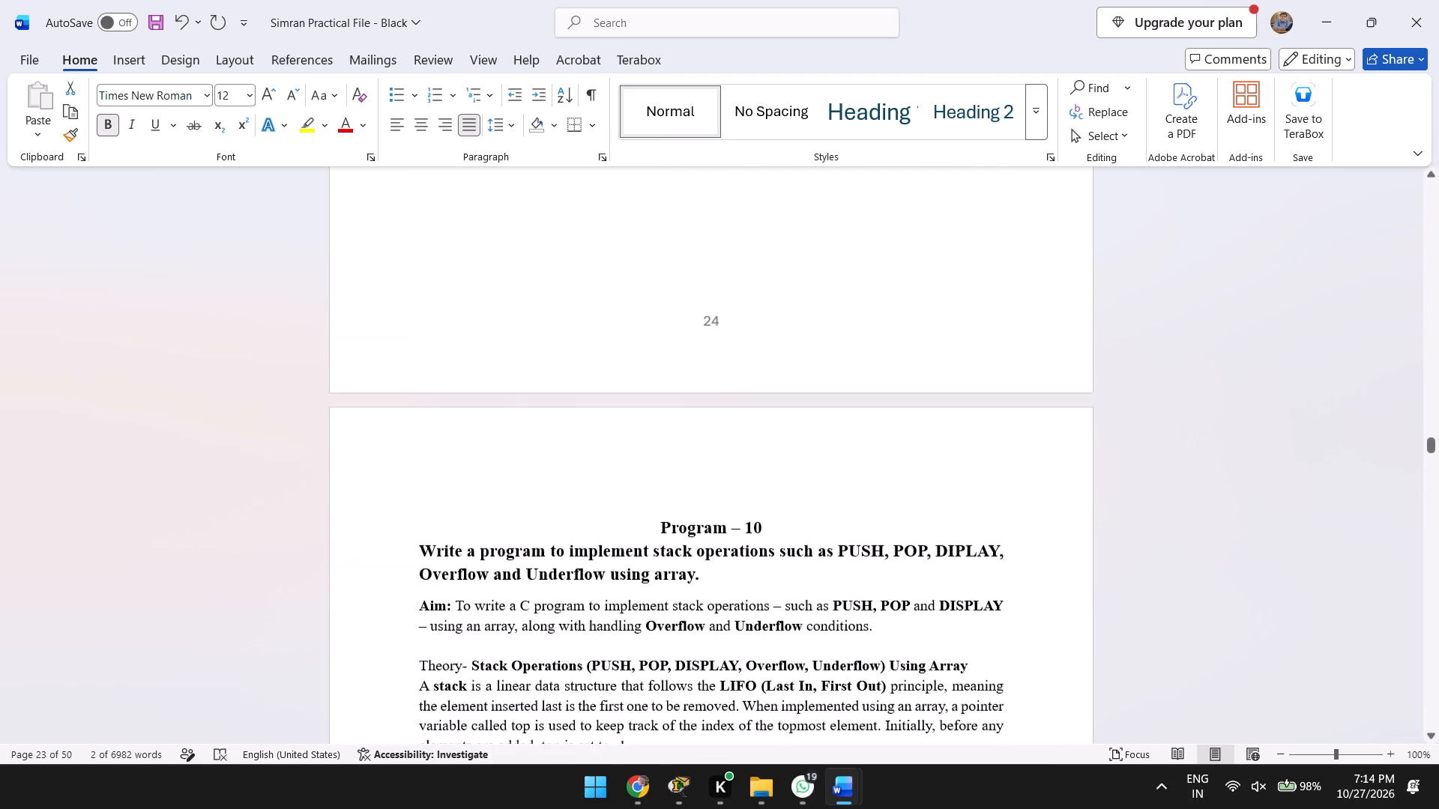
{"action": "scroll", "coordinate": [484, 596], "scroll_direction": "down", "scroll_amount": 1}
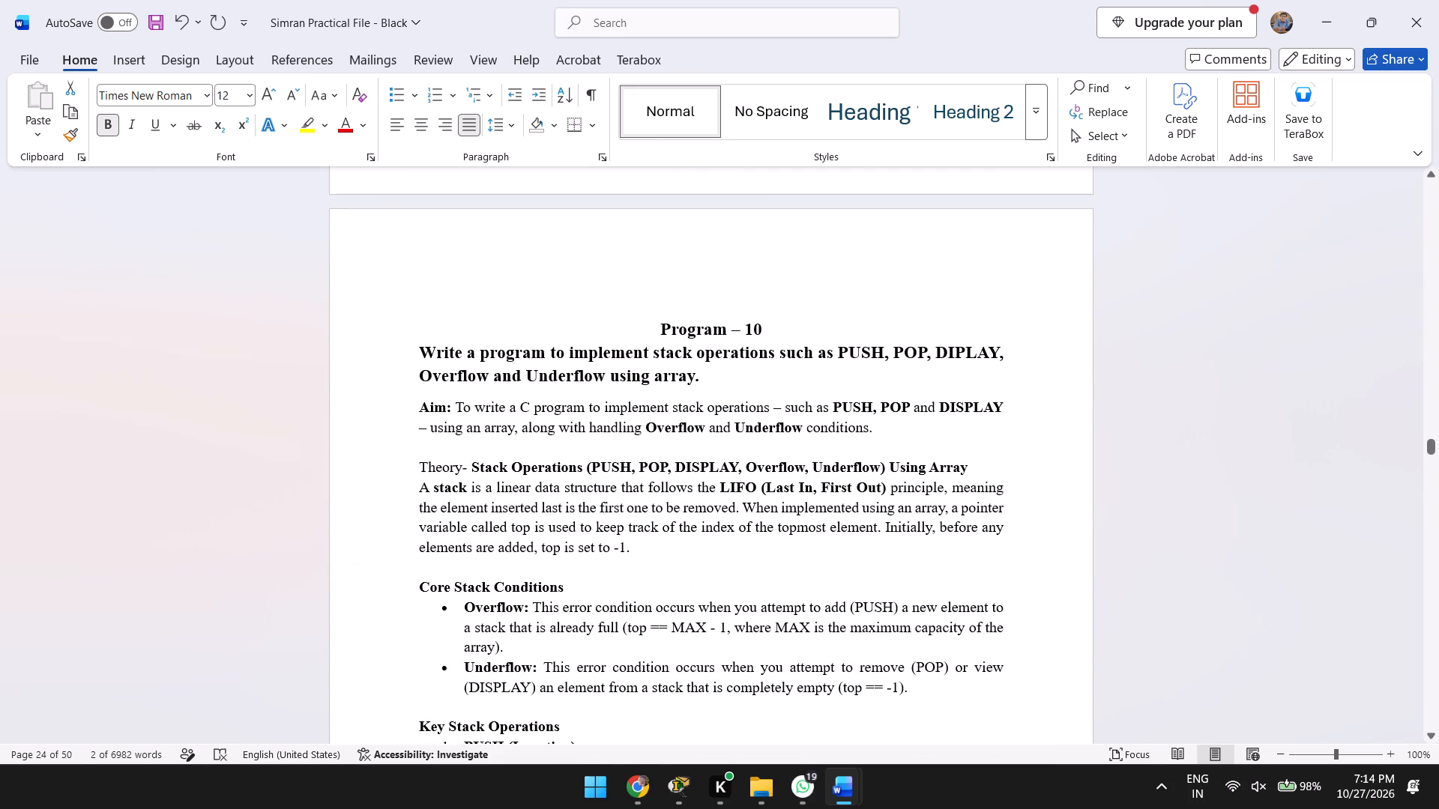
{"action": "left_click", "coordinate": [463, 470]}
{"action": "key", "text": "space"}
{"action": "key", "text": "Delete"}
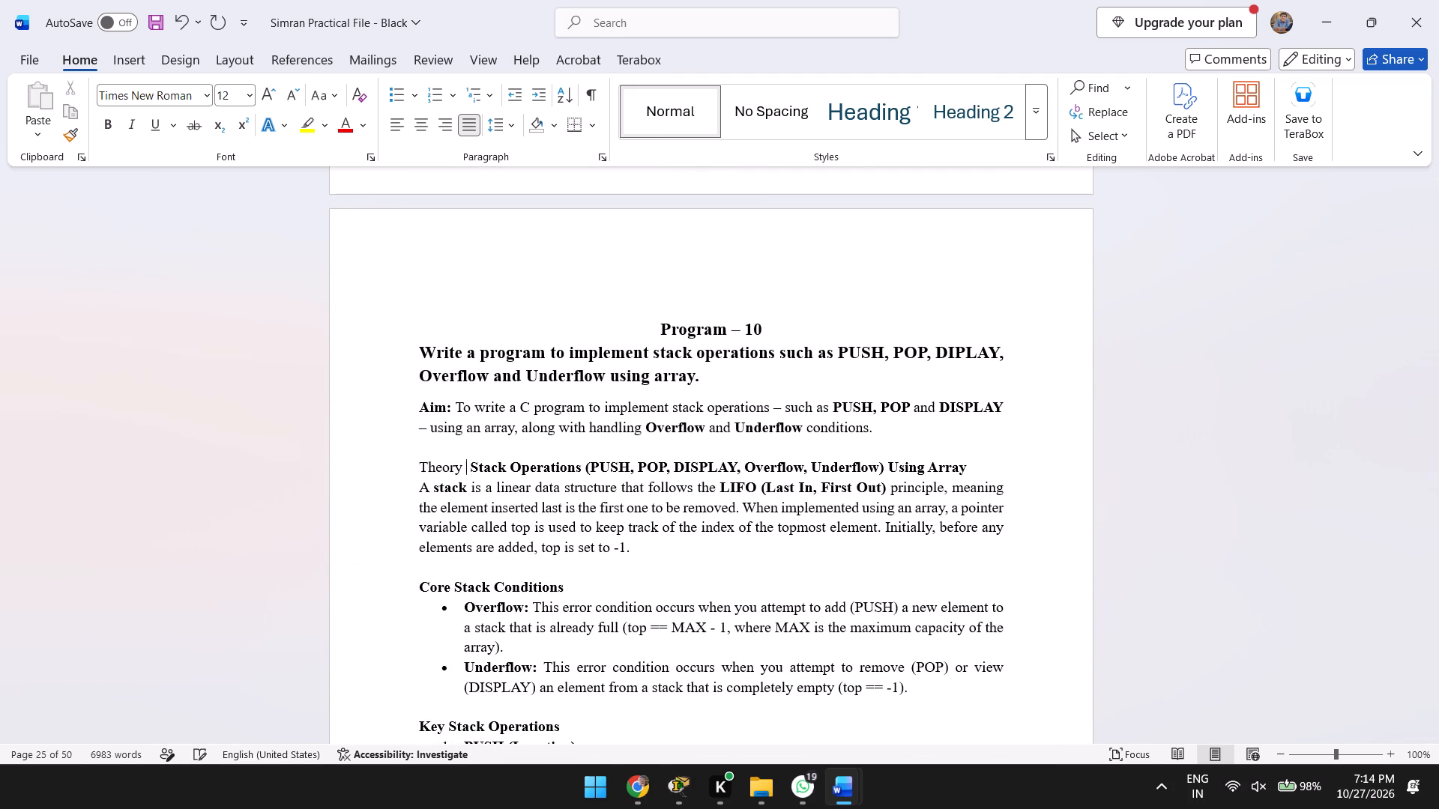
{"action": "key", "text": "minus"}
{"action": "key", "text": "Right"}
{"action": "key", "text": "Right"}
{"action": "key", "text": "space"}
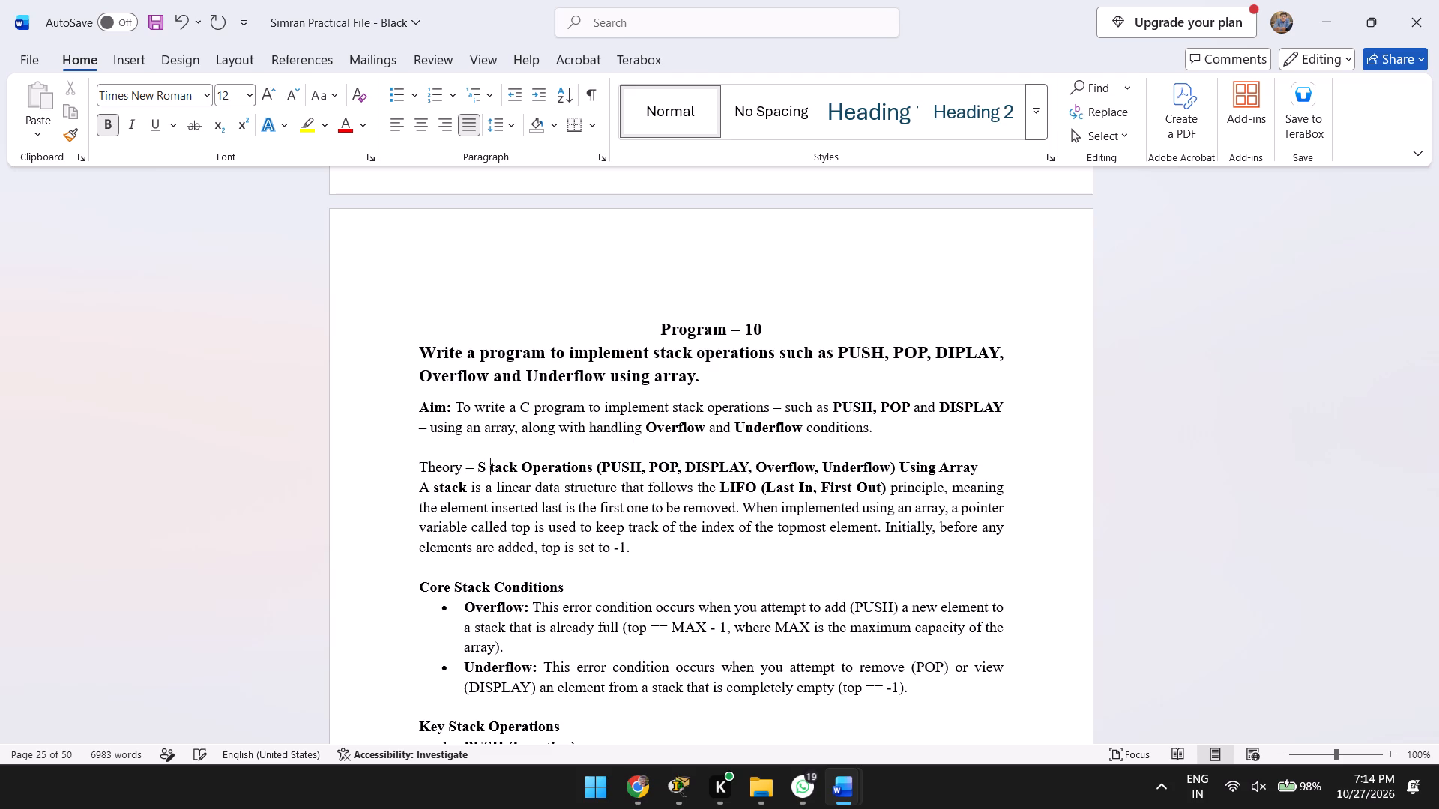
{"action": "key", "text": "BackSpace"}
Make the "Theory – Stack" part of Program 10's Theory heading bold.
{"action": "key", "text": "Left"}
{"action": "key", "text": "ctrl+Left"}
{"action": "key", "text": "ctrl+Left"}
{"action": "key", "text": "ctrl+shift+Right"}
{"action": "key", "text": "ctrl+shift+Right"}
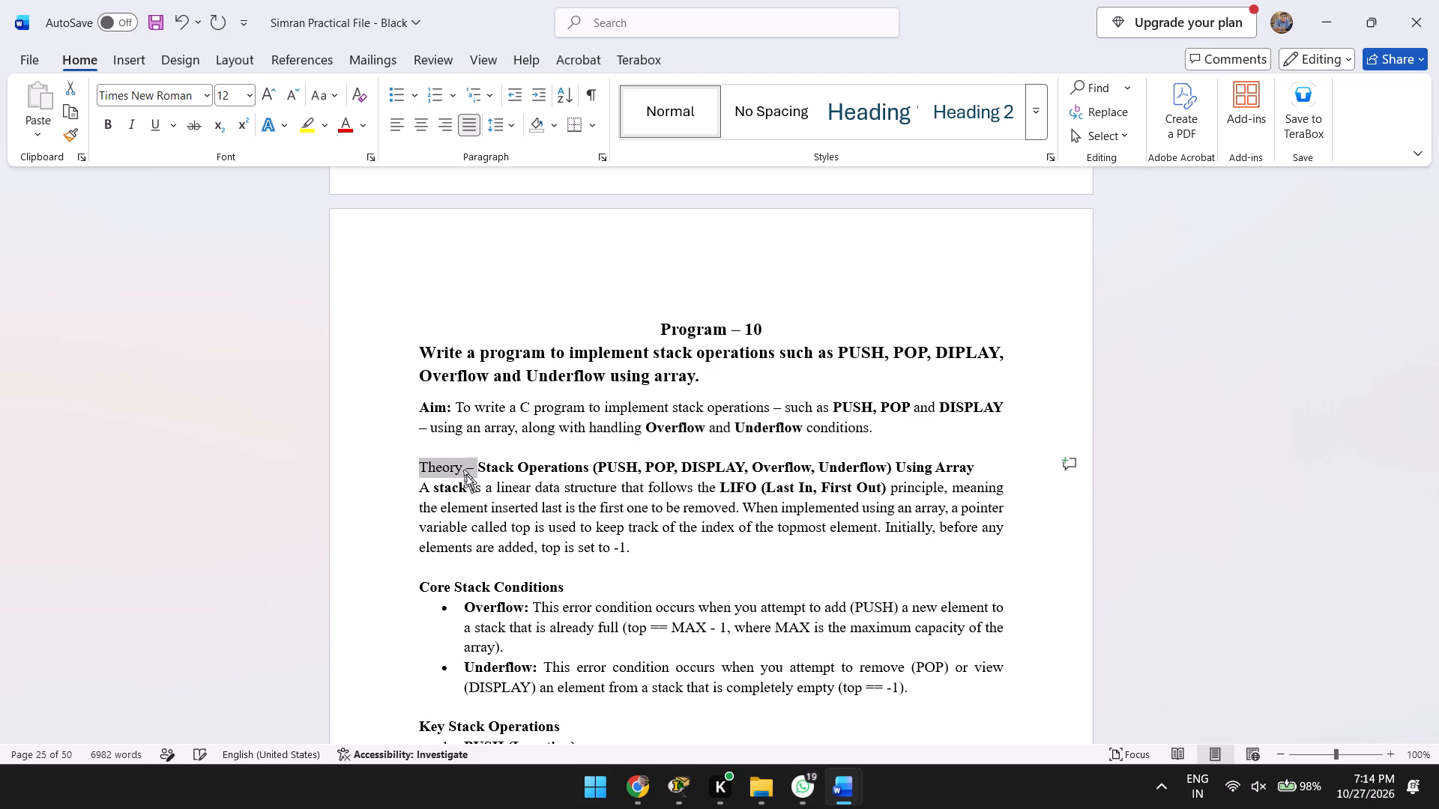
{"action": "key", "text": "ctrl+shift+Right"}
{"action": "key", "text": "ctrl+b"}
Replace the hyphen after "Theory" in Program 11's "Insertion Operations in a Linked List" heading with a spaced en dash.
{"action": "scroll", "coordinate": [500, 515], "scroll_direction": "down", "scroll_amount": 1}
{"action": "scroll", "coordinate": [549, 556], "scroll_direction": "down", "scroll_amount": 1}
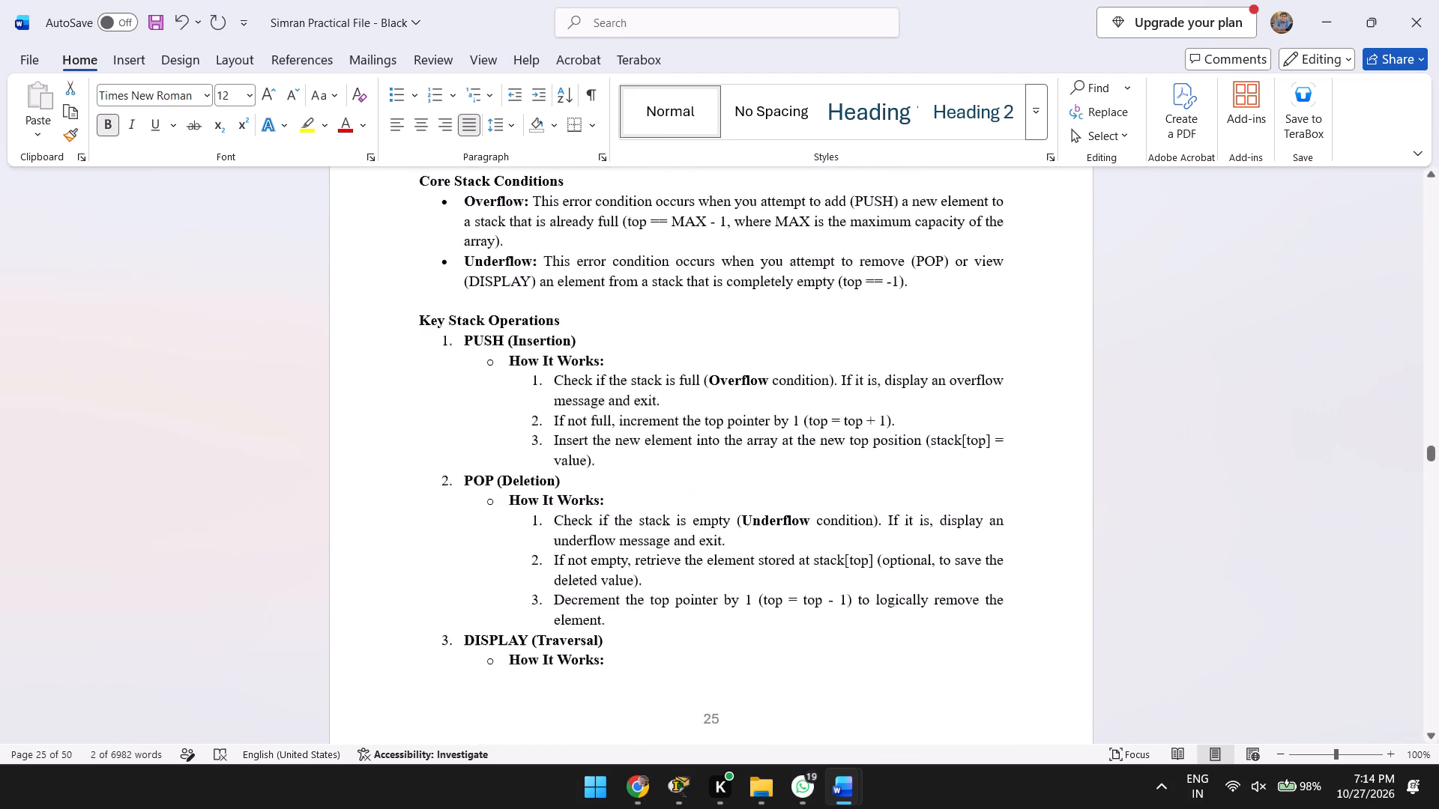
{"action": "scroll", "coordinate": [549, 556], "scroll_direction": "down", "scroll_amount": 4}
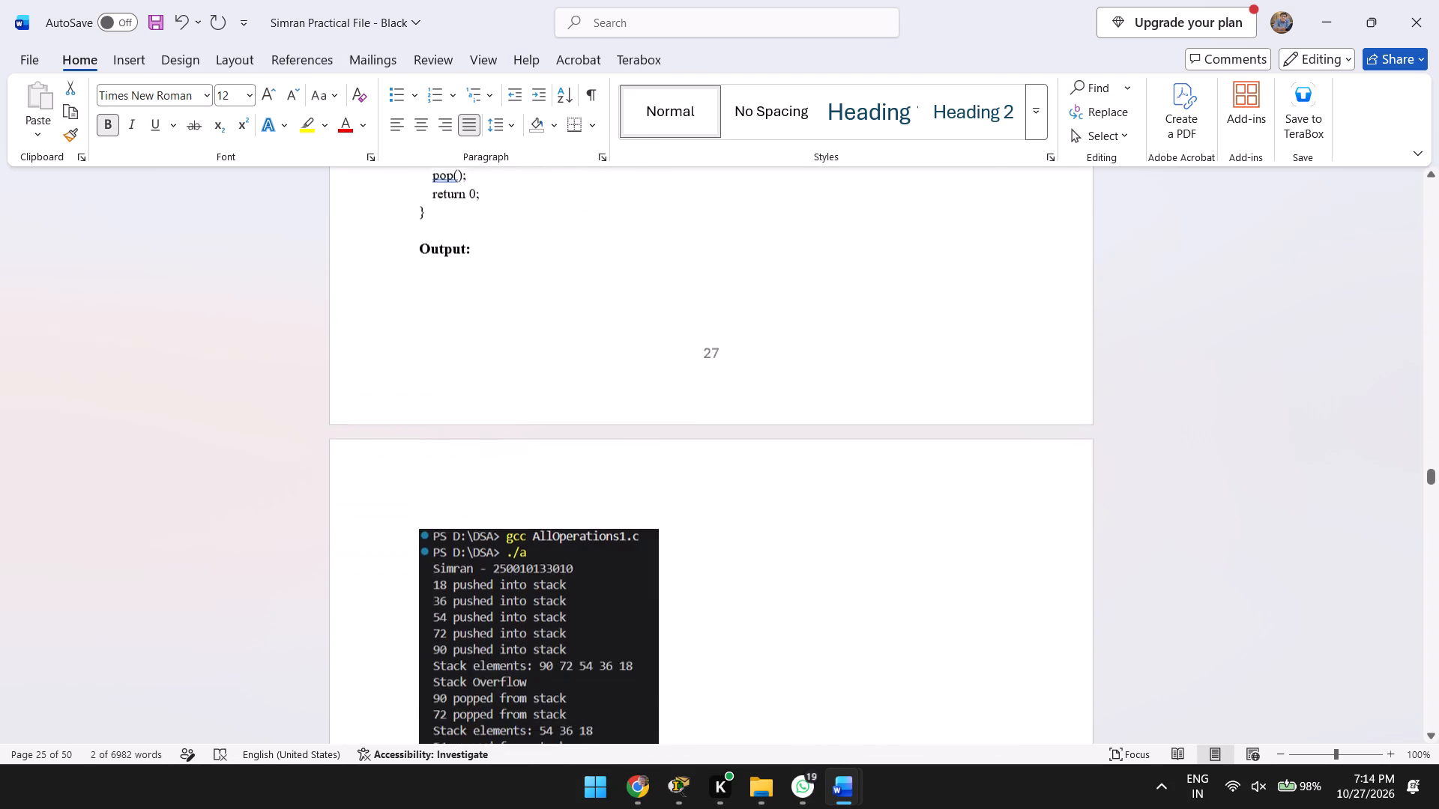
{"action": "scroll", "coordinate": [549, 556], "scroll_direction": "down", "scroll_amount": 4}
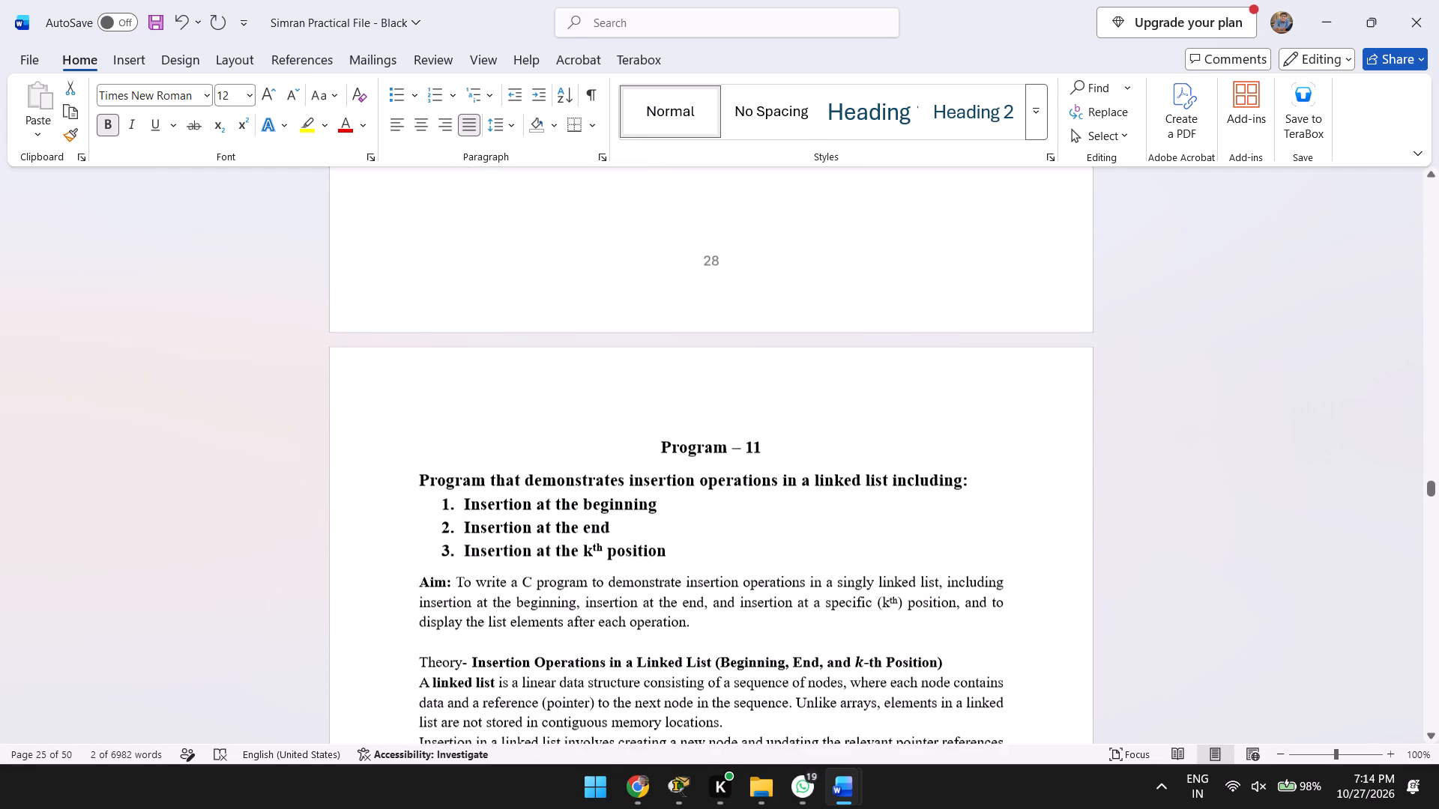
{"action": "scroll", "coordinate": [549, 556], "scroll_direction": "down", "scroll_amount": 2}
{"action": "scroll", "coordinate": [464, 549], "scroll_direction": "down", "scroll_amount": 1}
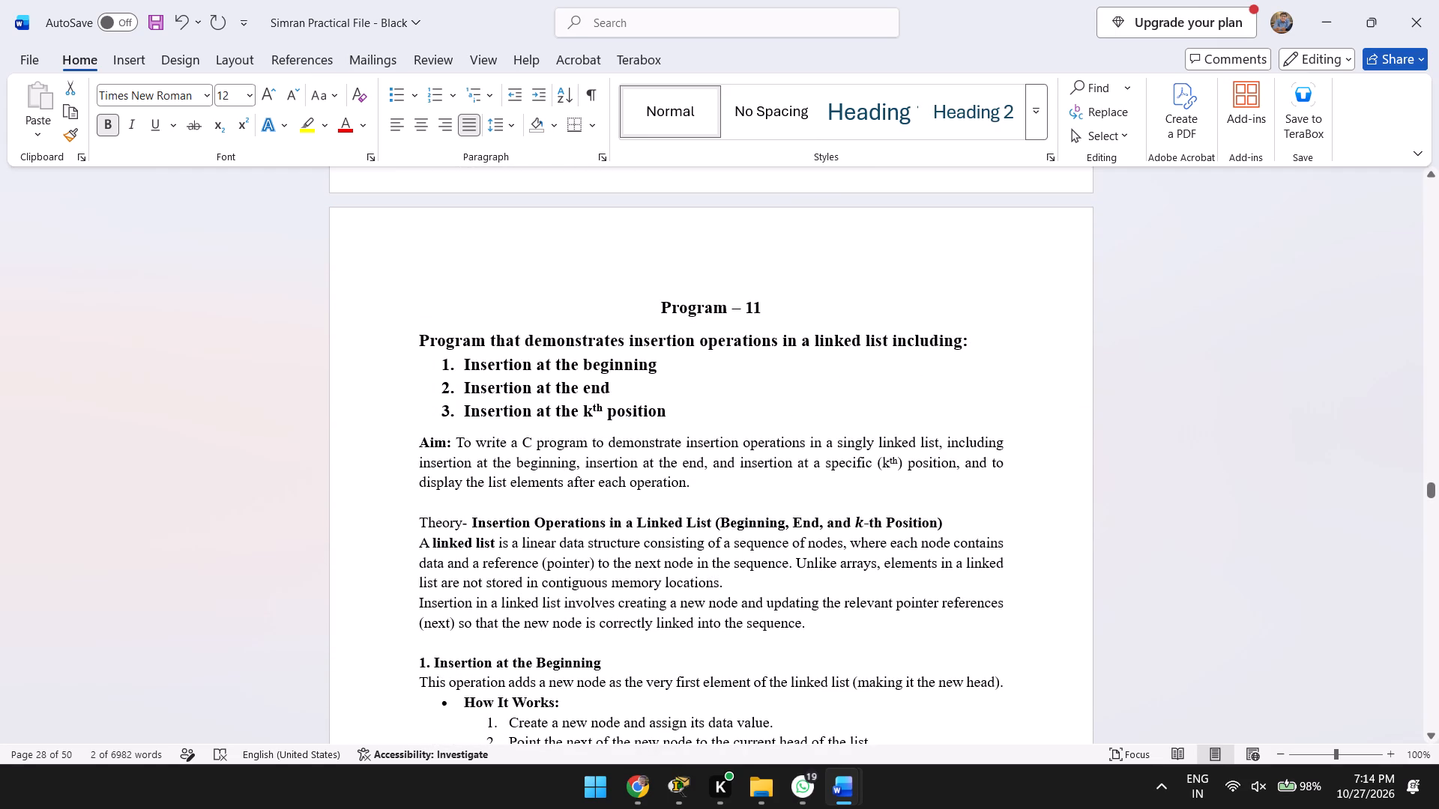
{"action": "left_click", "coordinate": [463, 527]}
{"action": "key", "text": "space"}
{"action": "key", "text": "Down"}
{"action": "key", "text": "Down"}
{"action": "key", "text": "Up"}
{"action": "key", "text": "Up"}
{"action": "key", "text": "Right"}
{"action": "key", "text": "Right"}
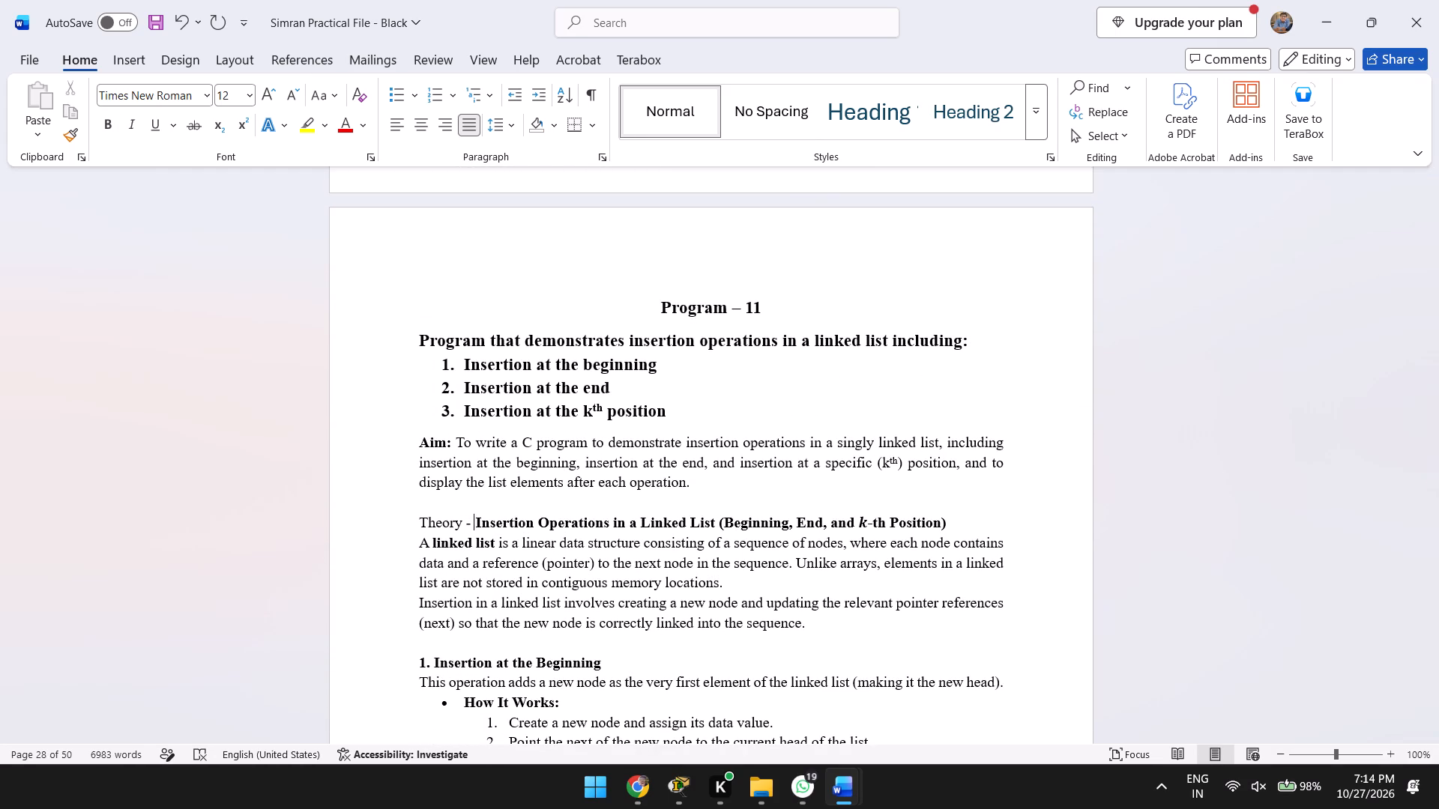
{"action": "key", "text": "Right"}
{"action": "key", "text": "space"}
{"action": "key", "text": "BackSpace"}
Make the "Theory – Insertion" part of Program 11's Theory heading bold.
{"action": "key", "text": "Left"}
{"action": "key", "text": "Left"}
{"action": "key", "text": "ctrl+Left"}
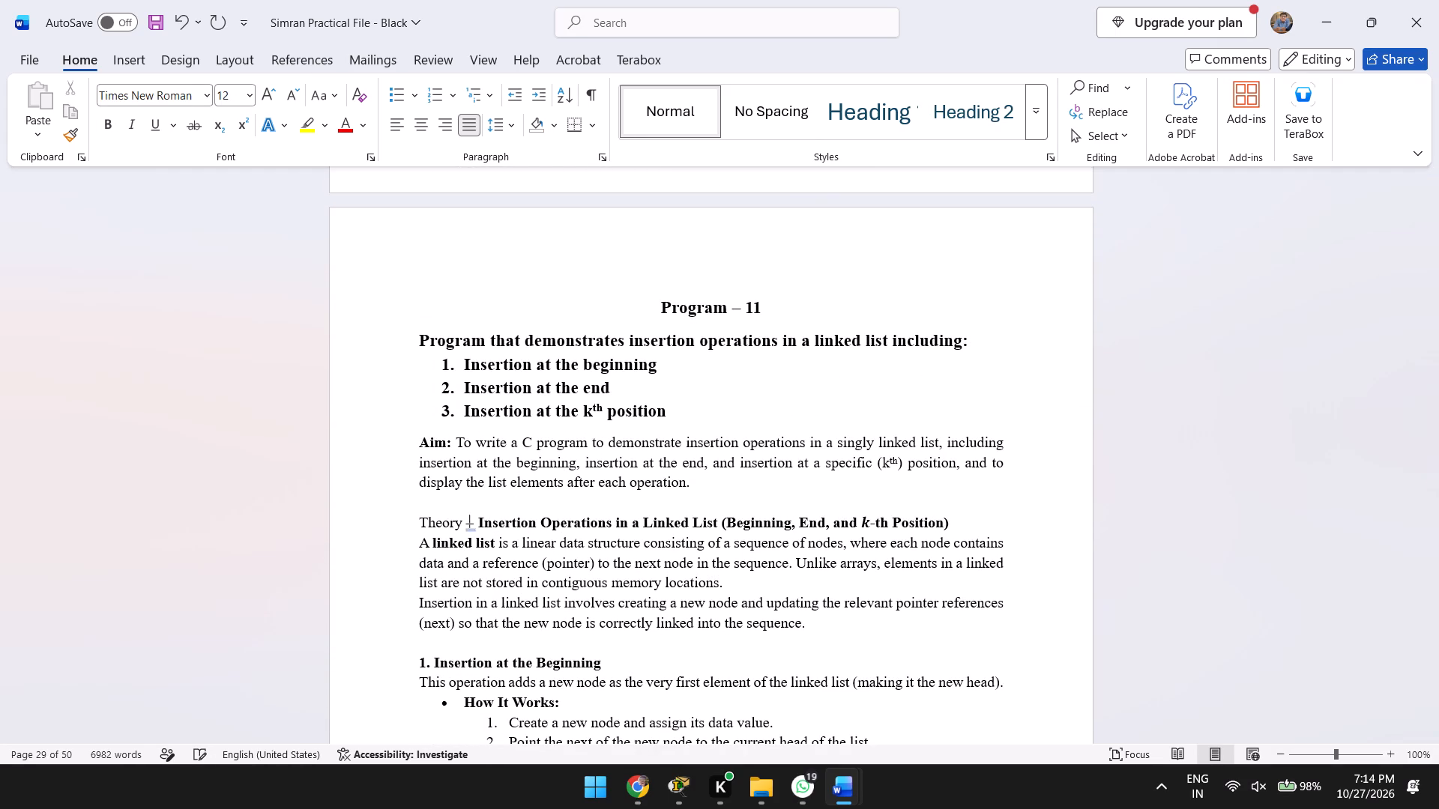
{"action": "key", "text": "ctrl+Left"}
{"action": "key", "text": "ctrl+shift+Right"}
{"action": "key", "text": "ctrl+shift+Right"}
{"action": "key", "text": "ctrl+shift+Right"}
{"action": "key", "text": "ctrl+b"}
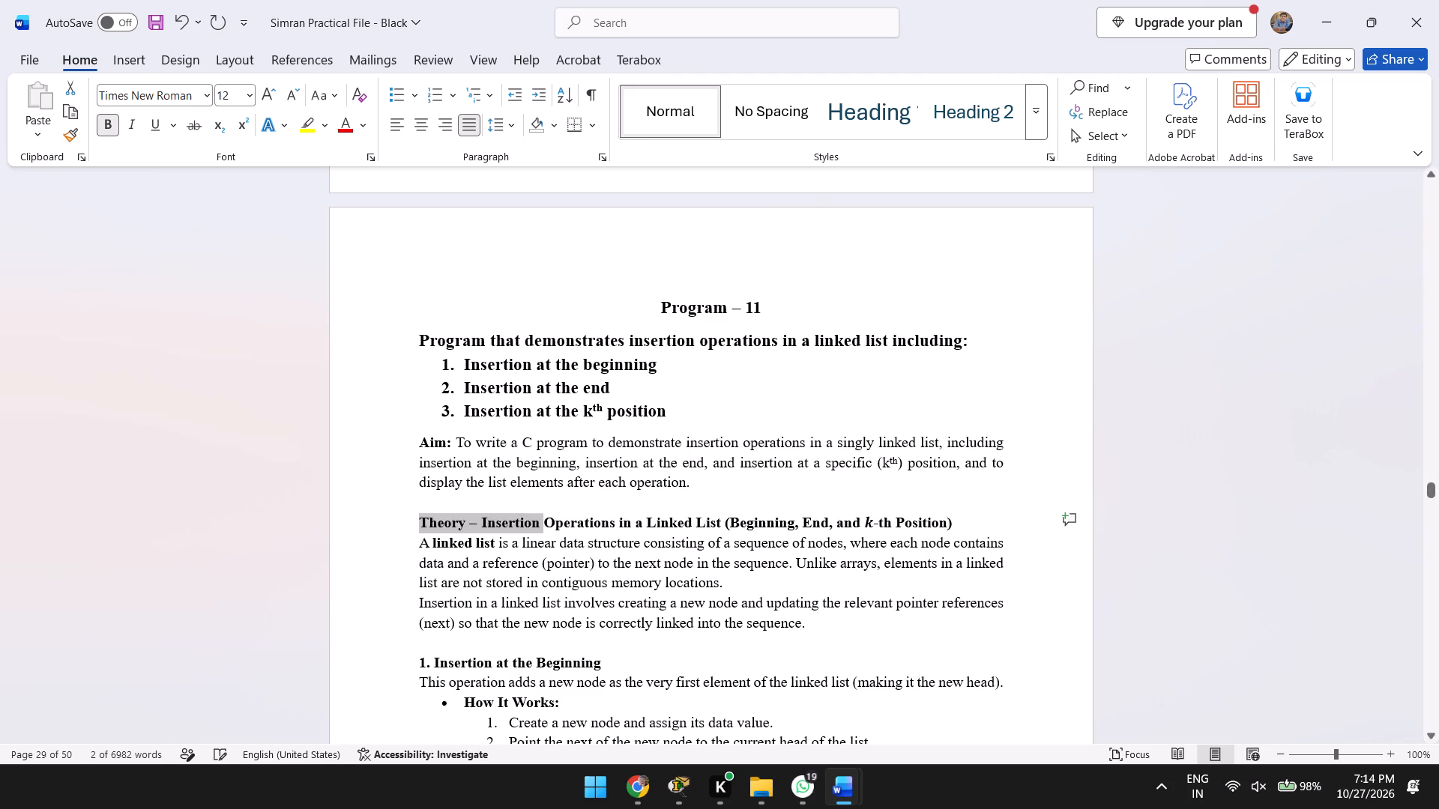
Replace the hyphen after "Theory" in Program 12's "Deletion Operations in a Linked List" heading with a spaced en dash.
{"action": "scroll", "coordinate": [494, 576], "scroll_direction": "down", "scroll_amount": 5}
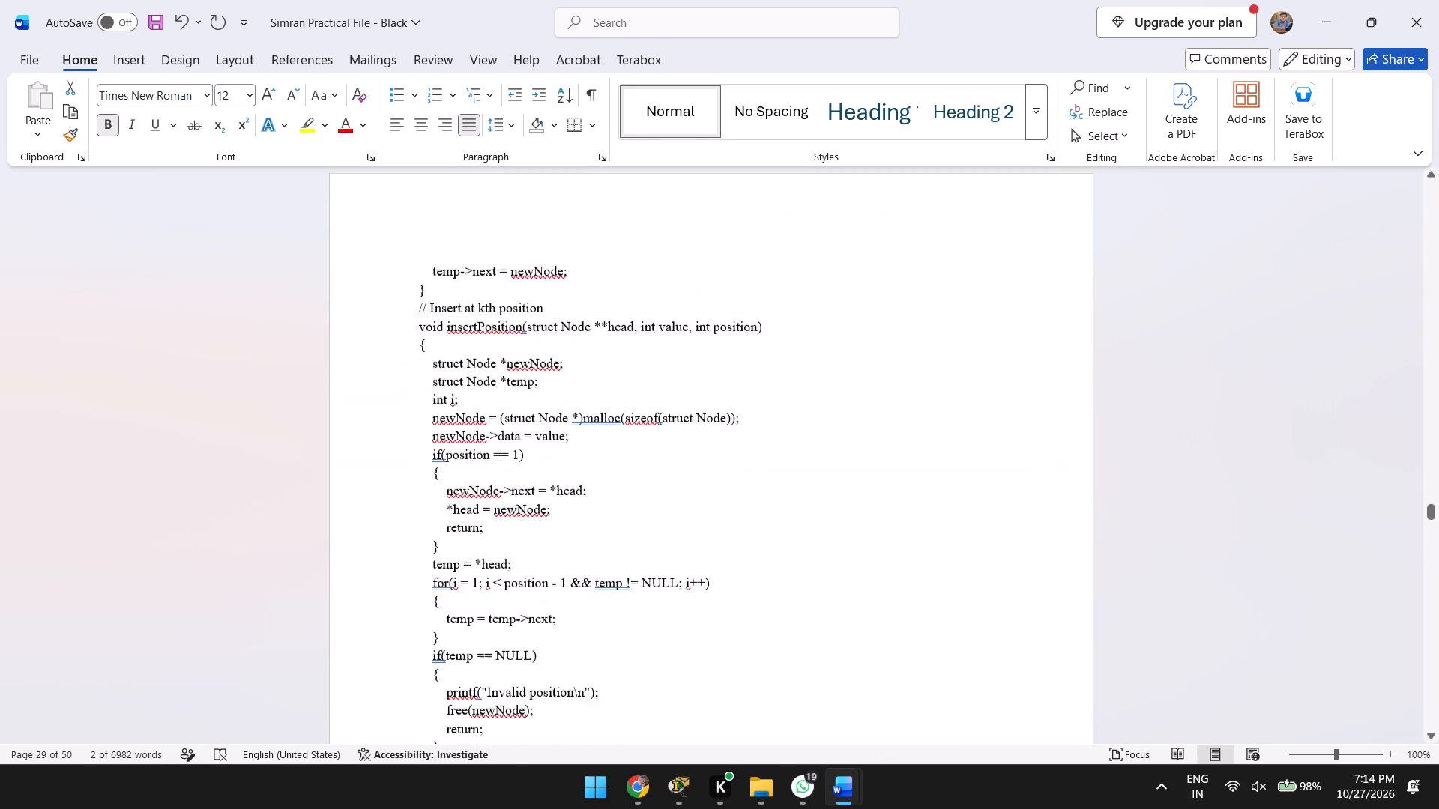
{"action": "scroll", "coordinate": [494, 576], "scroll_direction": "down", "scroll_amount": 5}
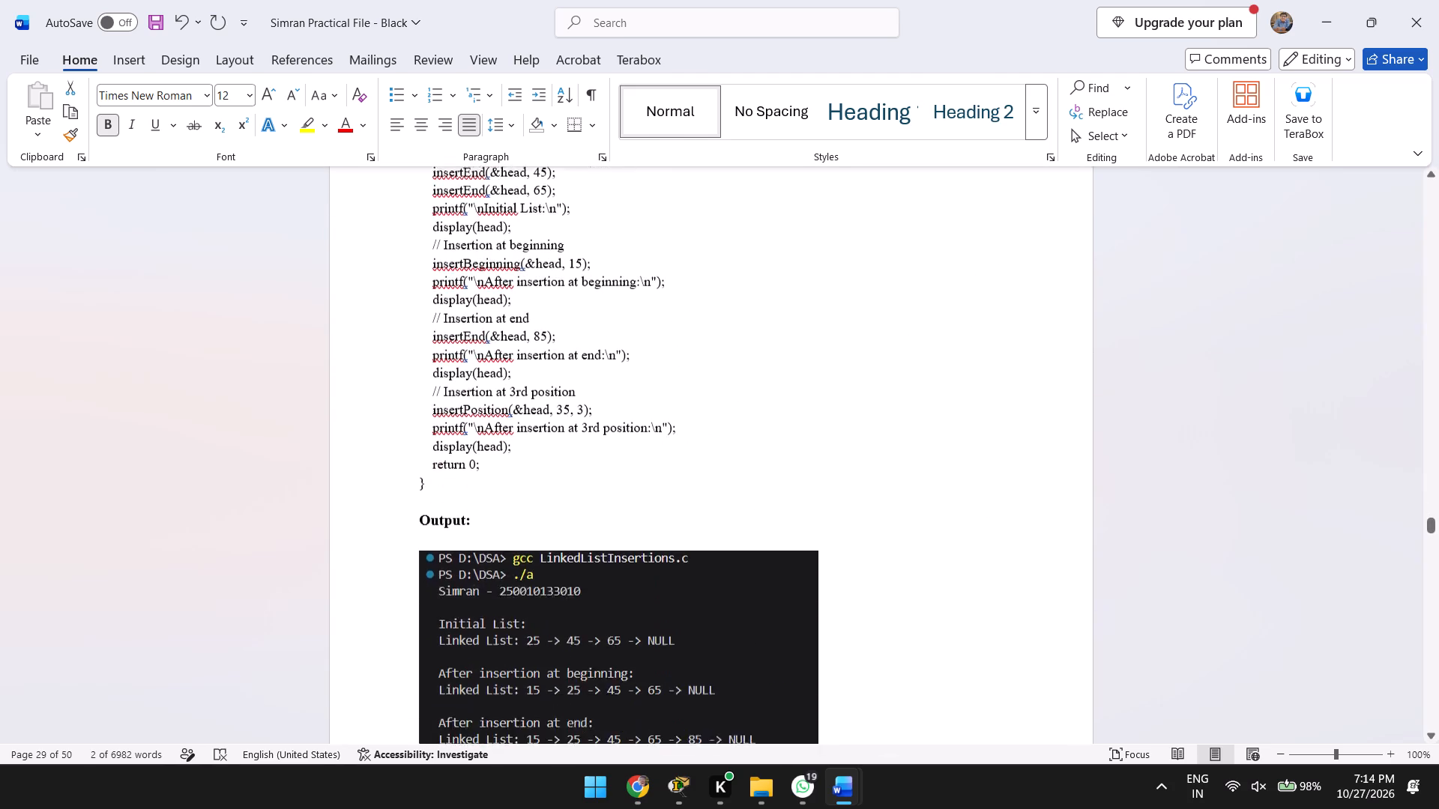
{"action": "scroll", "coordinate": [494, 576], "scroll_direction": "down", "scroll_amount": 4}
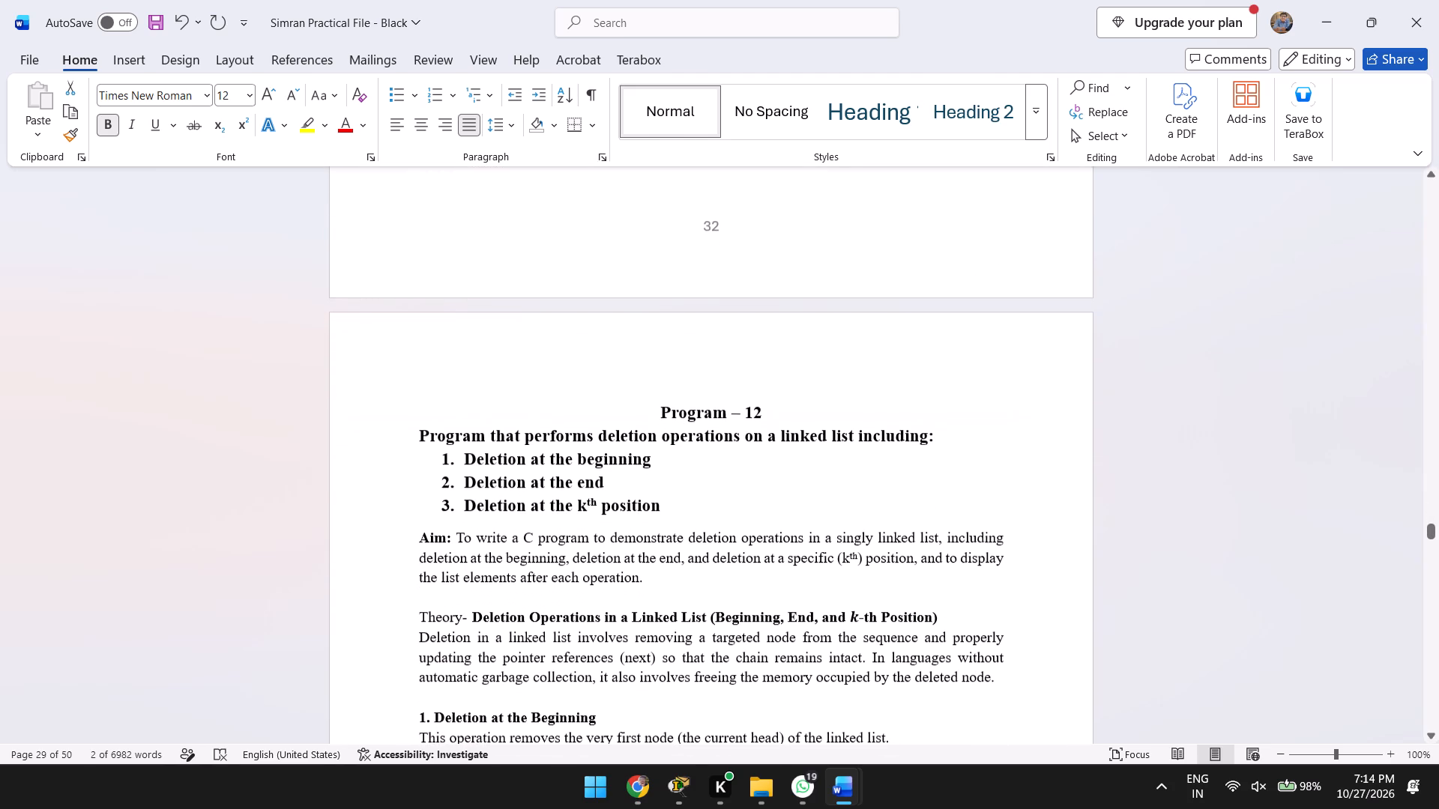
{"action": "left_click", "coordinate": [459, 610]}
{"action": "key", "text": "space"}
{"action": "key", "text": "Right"}
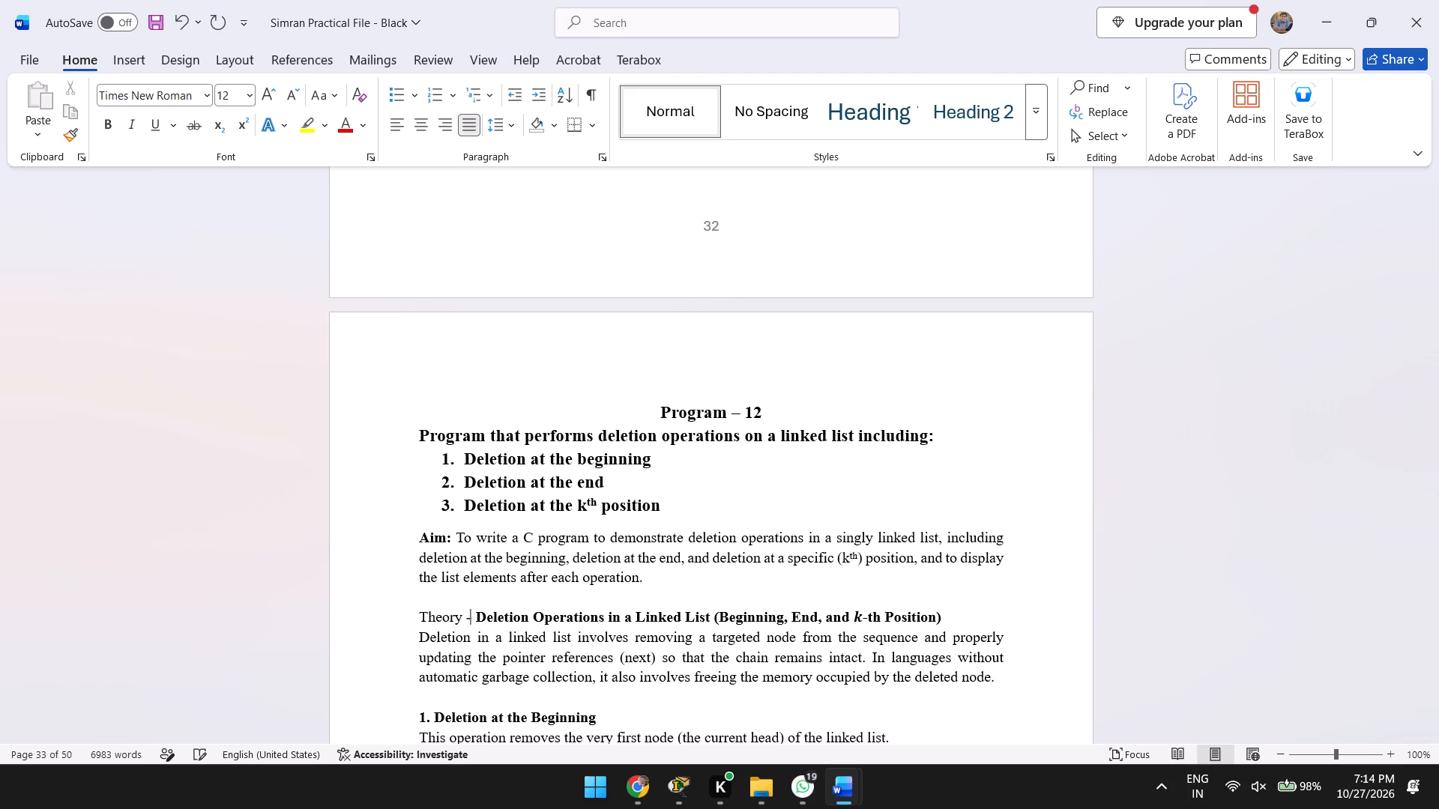
{"action": "key", "text": "Right"}
{"action": "key", "text": "Right"}
{"action": "key", "text": "space"}
{"action": "key", "text": "BackSpace"}
Make the "Theory – Deletion" part of Program 12's Theory heading bold.
{"action": "key", "text": "ctrl+Left"}
{"action": "key", "text": "ctrl+shift+Left"}
{"action": "key", "text": "ctrl+shift+Left"}
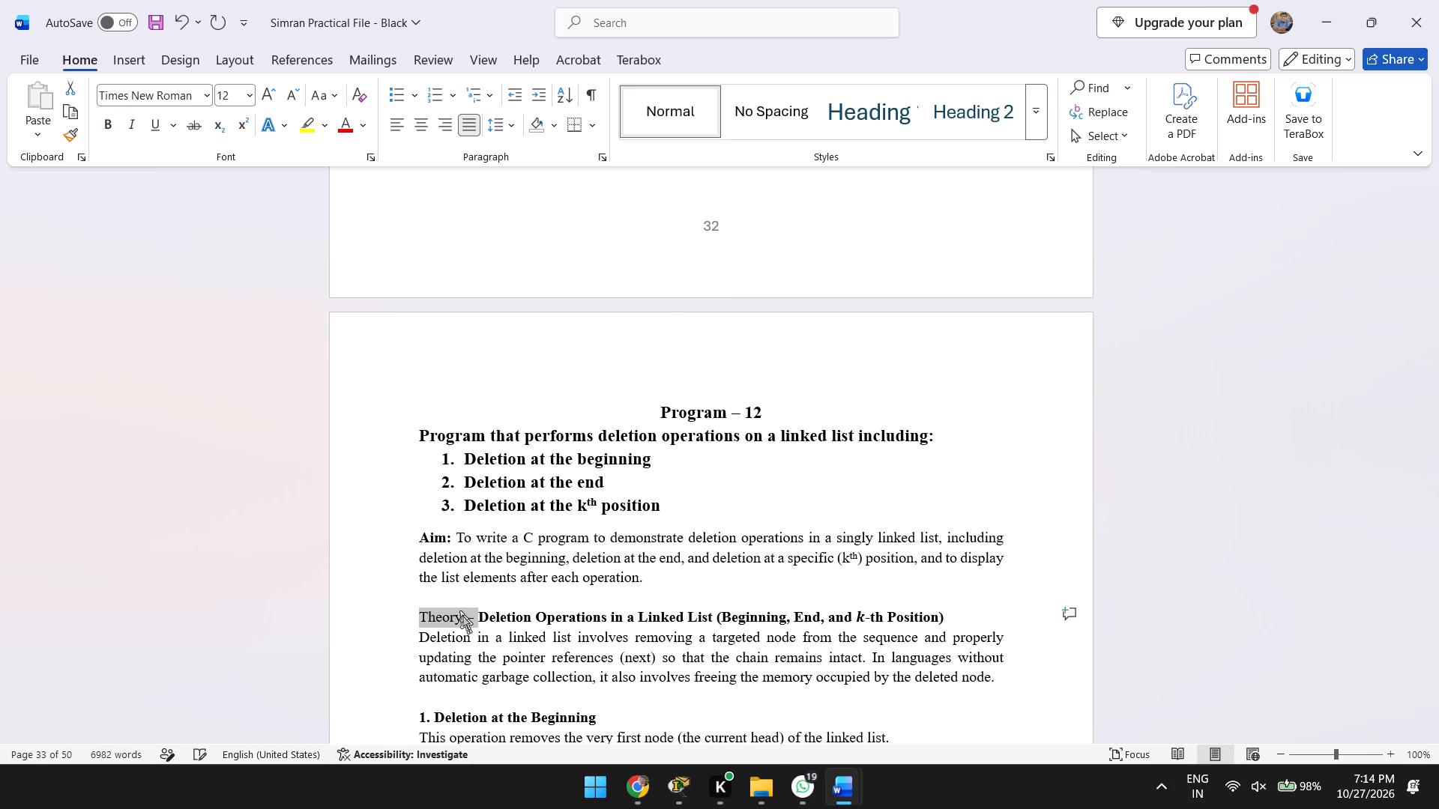
{"action": "key", "text": "Left"}
{"action": "key", "text": "ctrl+shift+Right"}
{"action": "key", "text": "ctrl+shift+Right"}
{"action": "key", "text": "ctrl+shift+Right"}
{"action": "key", "text": "ctrl+b"}
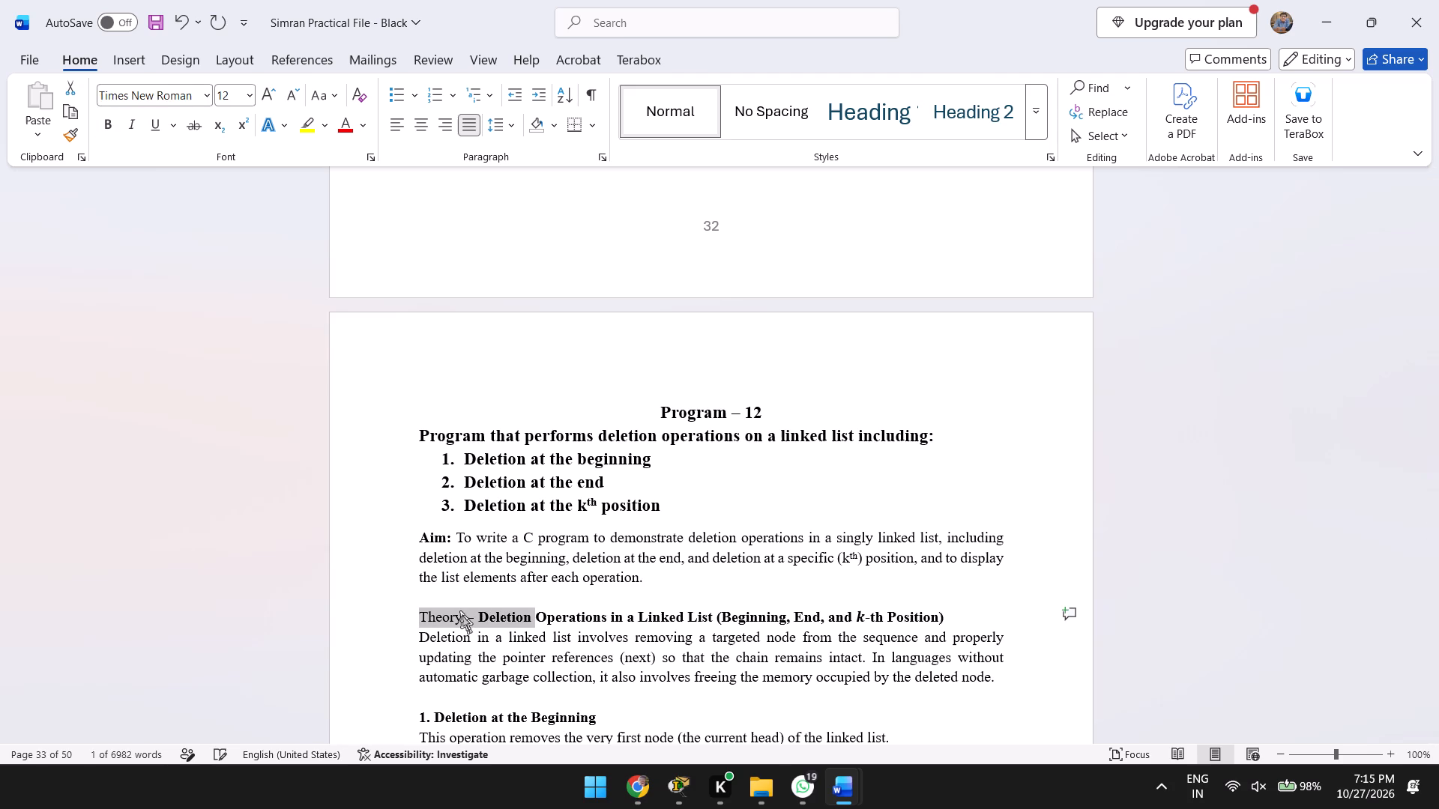
Insert a space between "Theory" and the hyphen in Program 13's "Stack Operations Using a Linked List" heading.
{"action": "scroll", "coordinate": [516, 689], "scroll_direction": "down", "scroll_amount": 4}
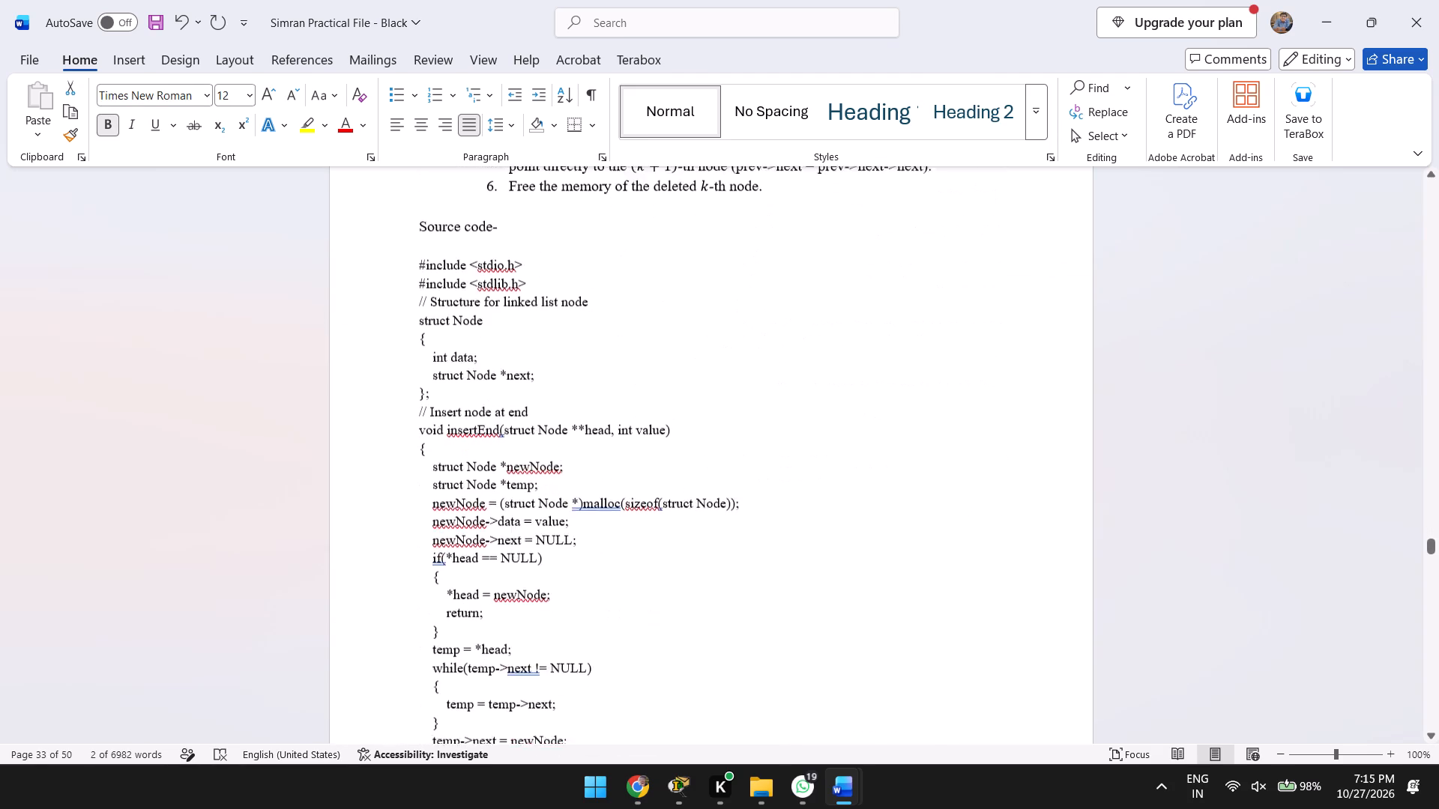
{"action": "scroll", "coordinate": [516, 689], "scroll_direction": "down", "scroll_amount": 6}
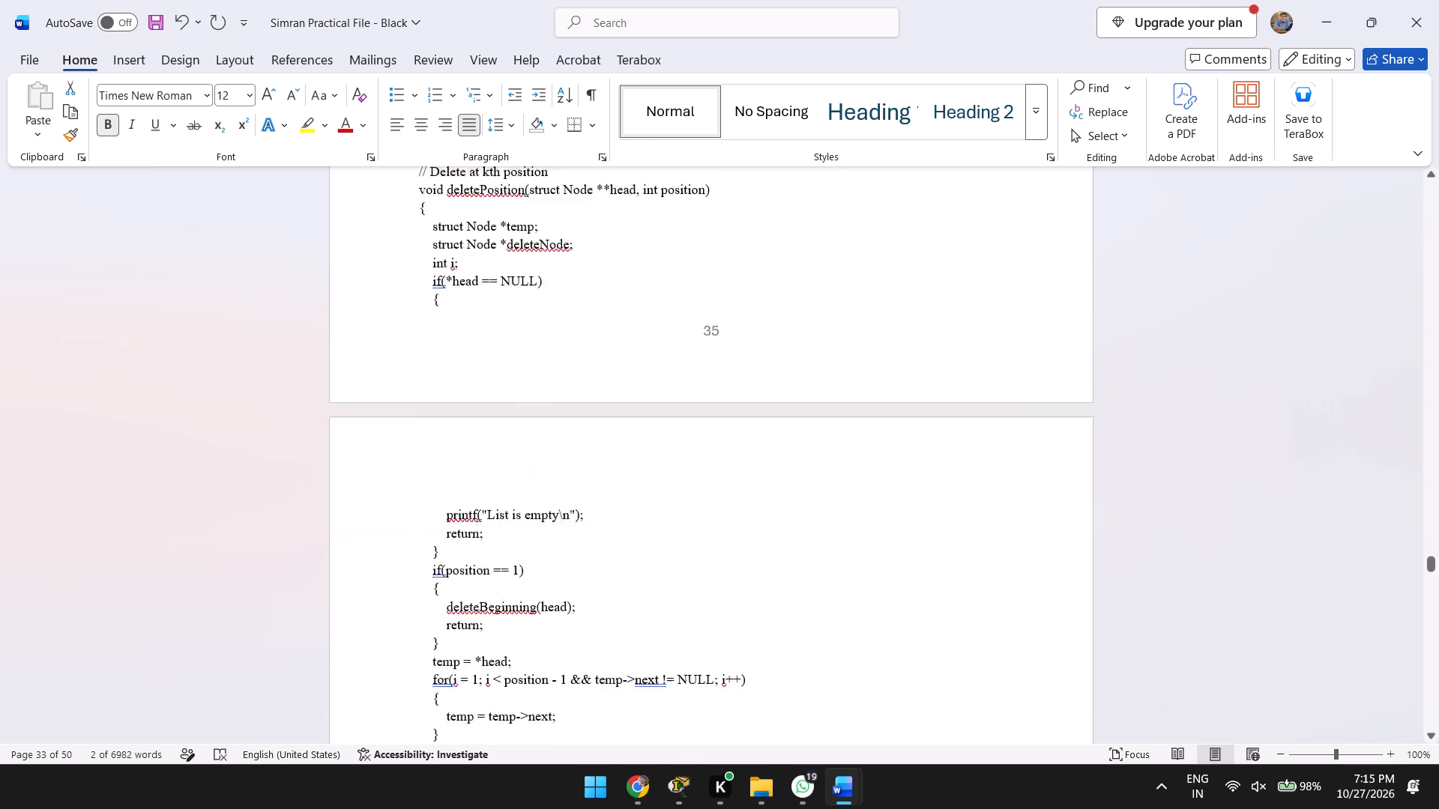
{"action": "scroll", "coordinate": [516, 689], "scroll_direction": "down", "scroll_amount": 6}
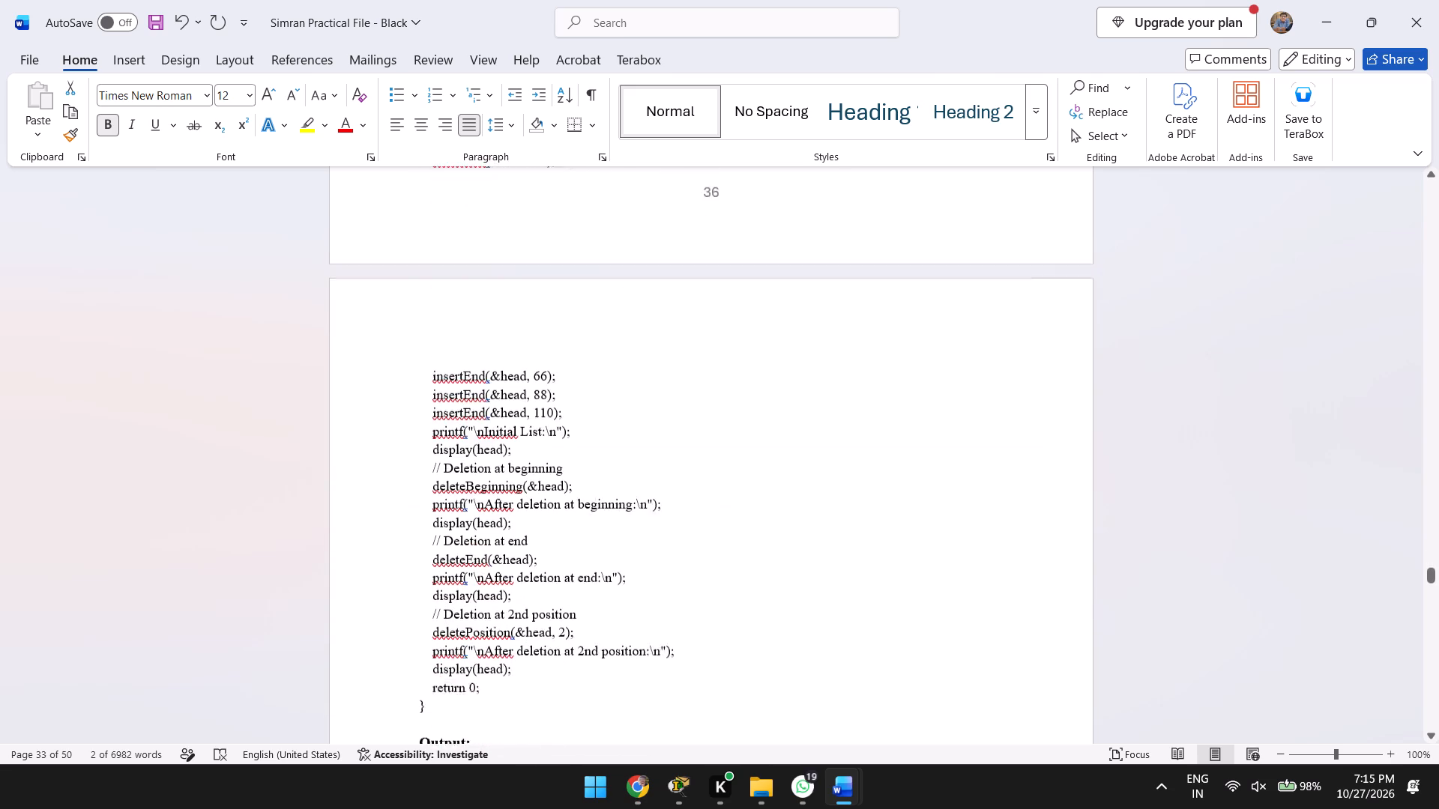
{"action": "scroll", "coordinate": [516, 689], "scroll_direction": "down", "scroll_amount": 5}
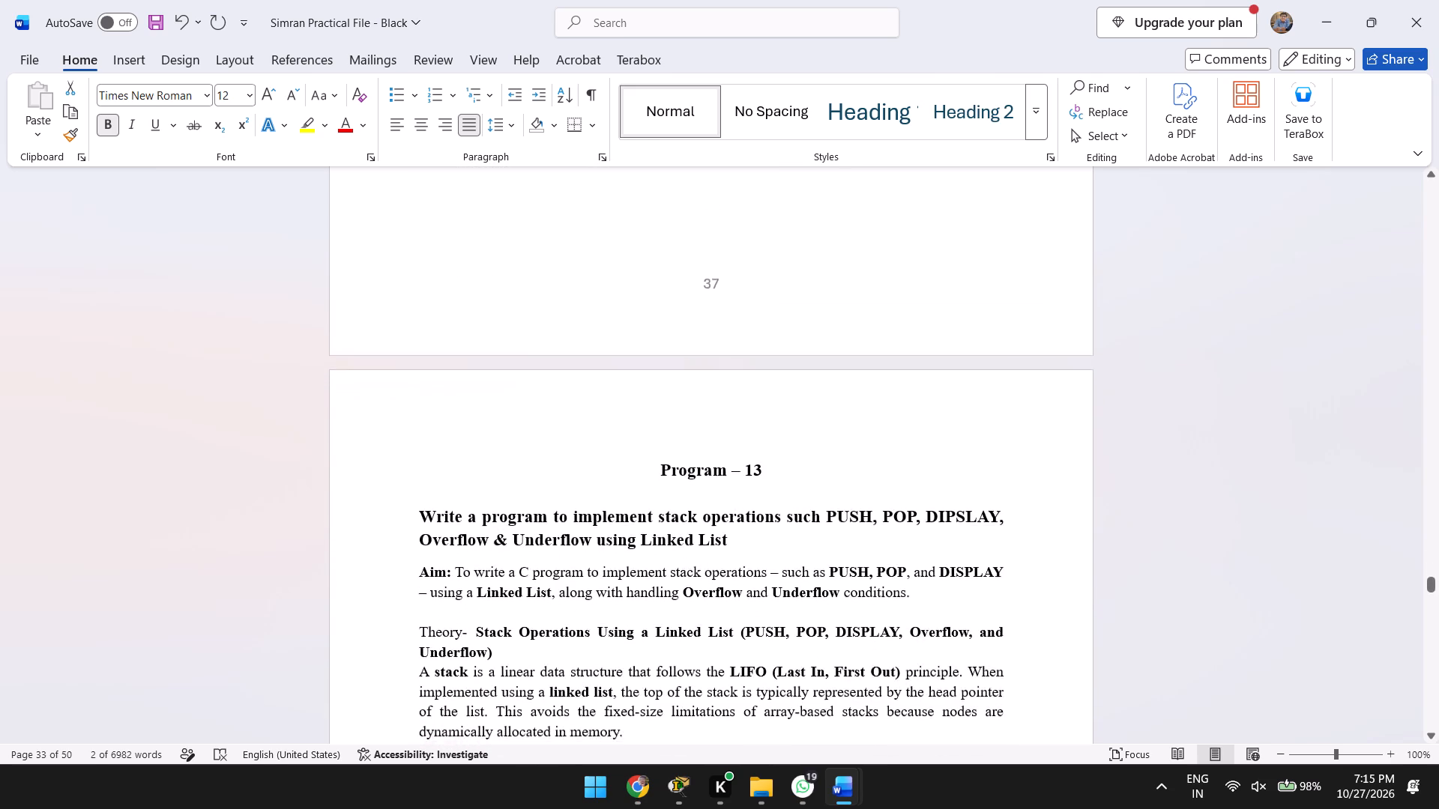
{"action": "scroll", "coordinate": [516, 689], "scroll_direction": "down", "scroll_amount": 1}
{"action": "left_click", "coordinate": [467, 476]}
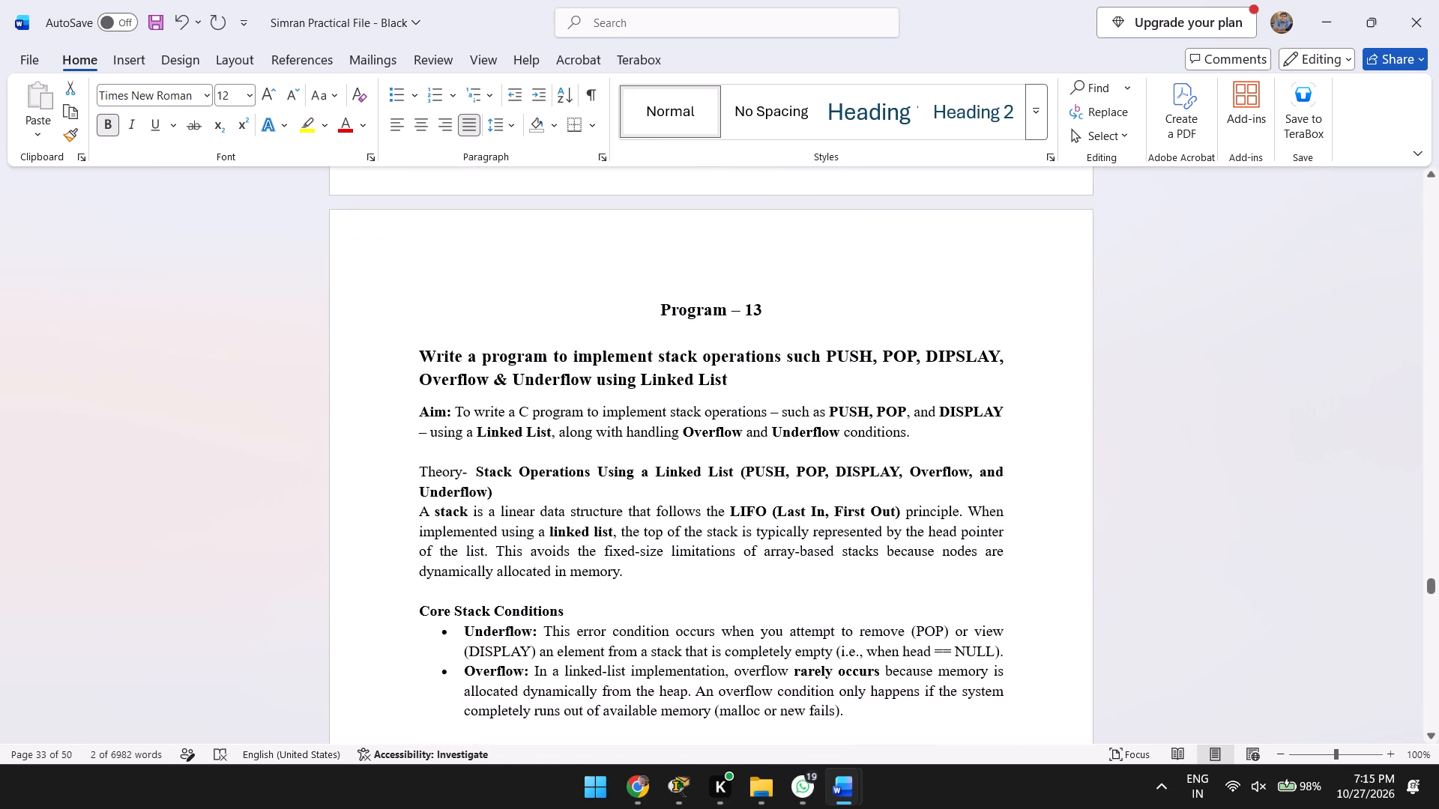
{"action": "key", "text": "Left"}
{"action": "key", "text": "space"}
{"action": "key", "text": "Right"}
{"action": "key", "text": "Right"}
{"action": "key", "text": "Right"}
{"action": "key", "text": "Left"}
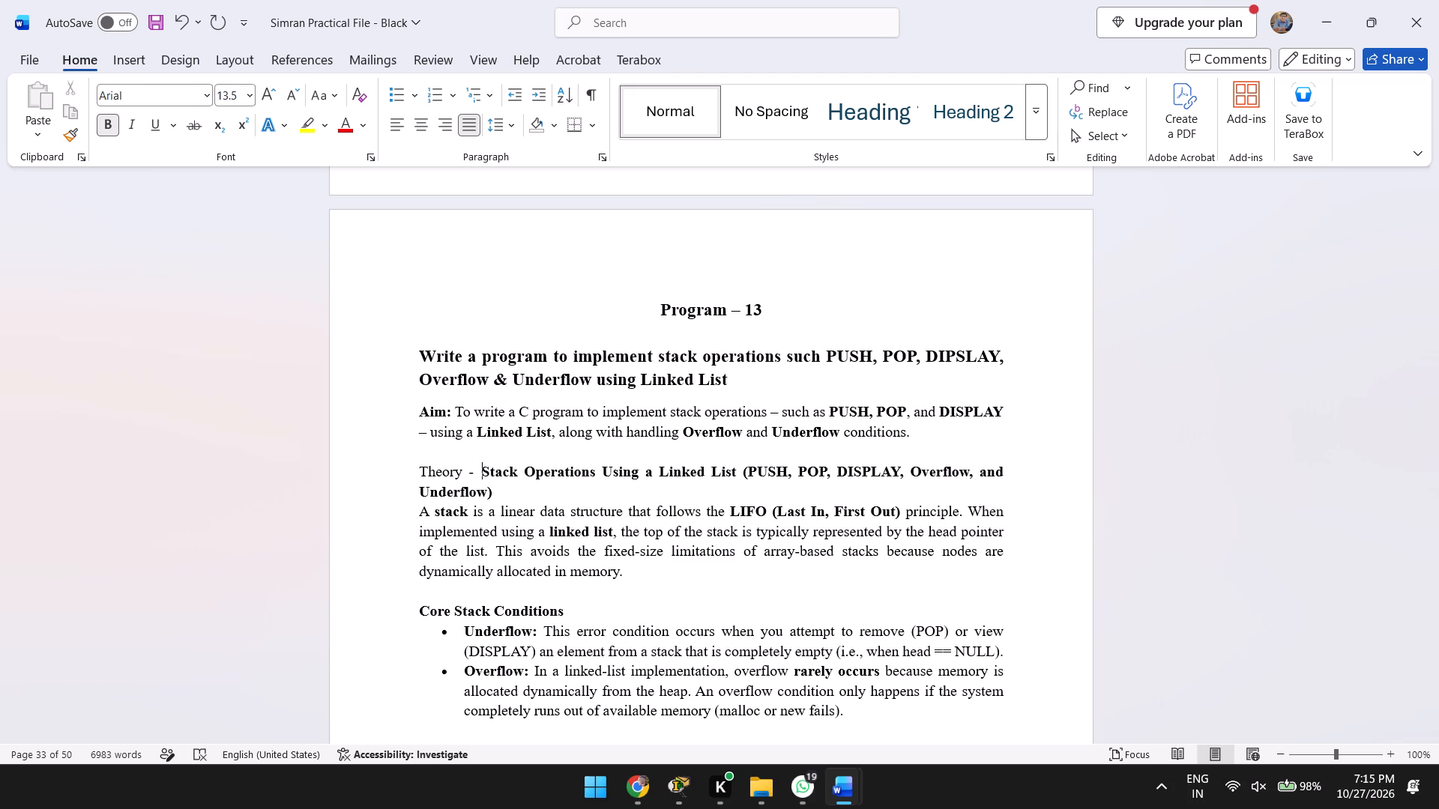
{"action": "key", "text": "Left"}
{"action": "key", "text": "Right"}
{"action": "key", "text": "Right"}
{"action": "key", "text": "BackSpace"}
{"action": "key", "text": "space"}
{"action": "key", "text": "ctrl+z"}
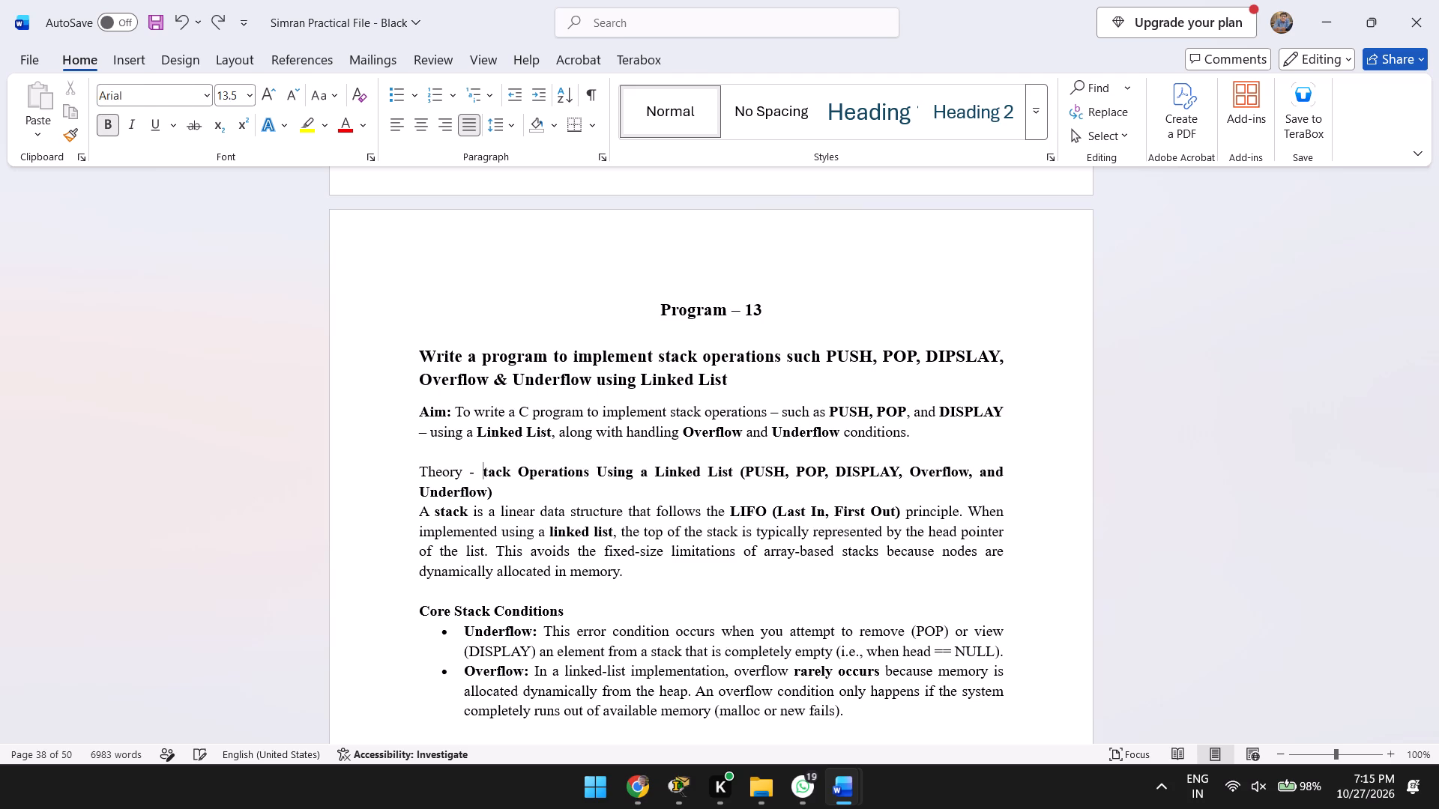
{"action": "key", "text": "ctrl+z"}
Convert the spaced hyphen after "Theory" in Program 13's Theory heading into an en dash.
{"action": "key", "text": "space"}
{"action": "type", "text": "\\"}
{"action": "key", "text": "BackSpace"}
{"action": "key", "text": "BackSpace"}
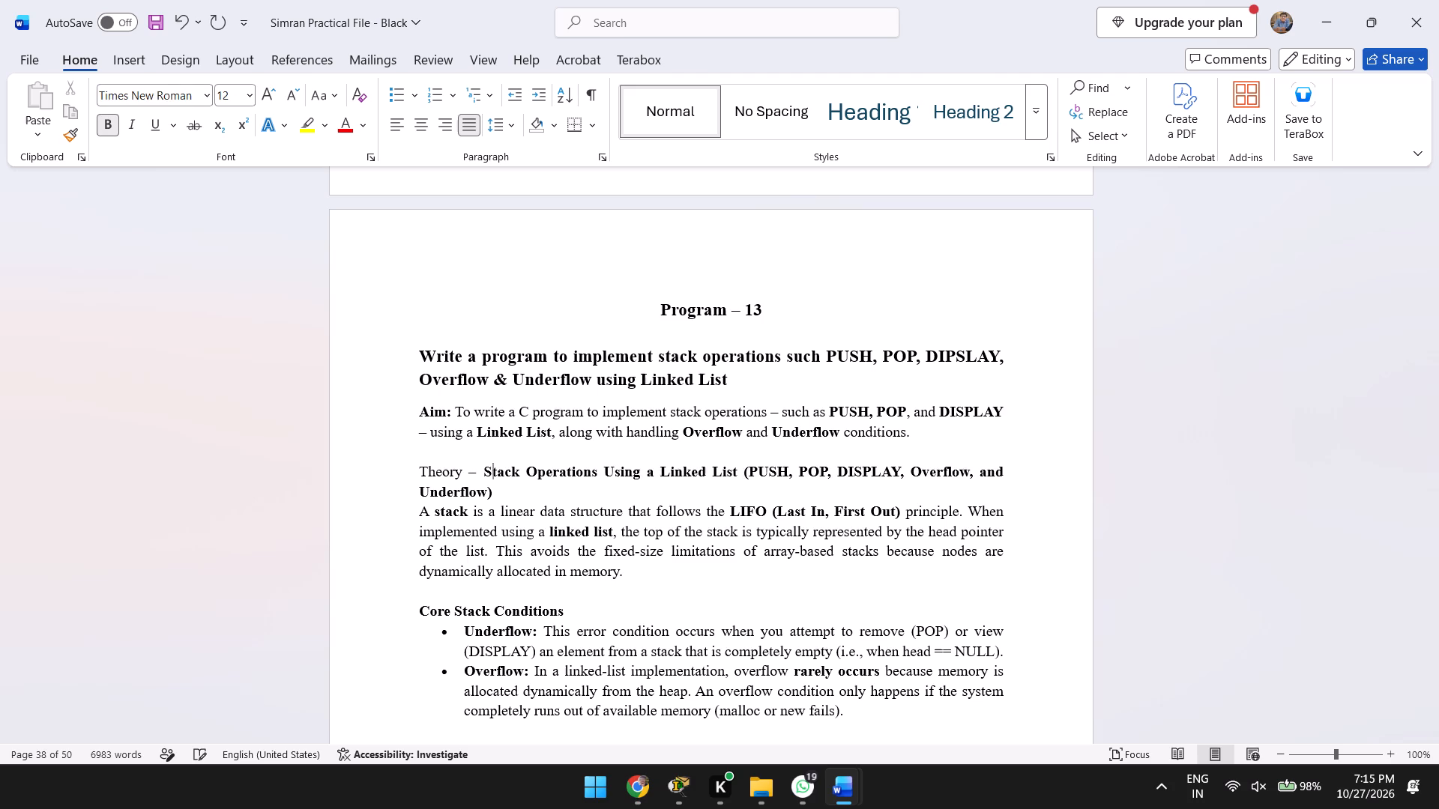
Make the "Theory – Stack" part of Program 13's Theory heading bold.
{"action": "key", "text": "ctrl+Left"}
{"action": "key", "text": "ctrl+Left"}
{"action": "key", "text": "ctrl+Left"}
{"action": "key", "text": "ctrl+shift+Right"}
{"action": "key", "text": "ctrl+shift+Right"}
{"action": "key", "text": "ctrl+shift+Right"}
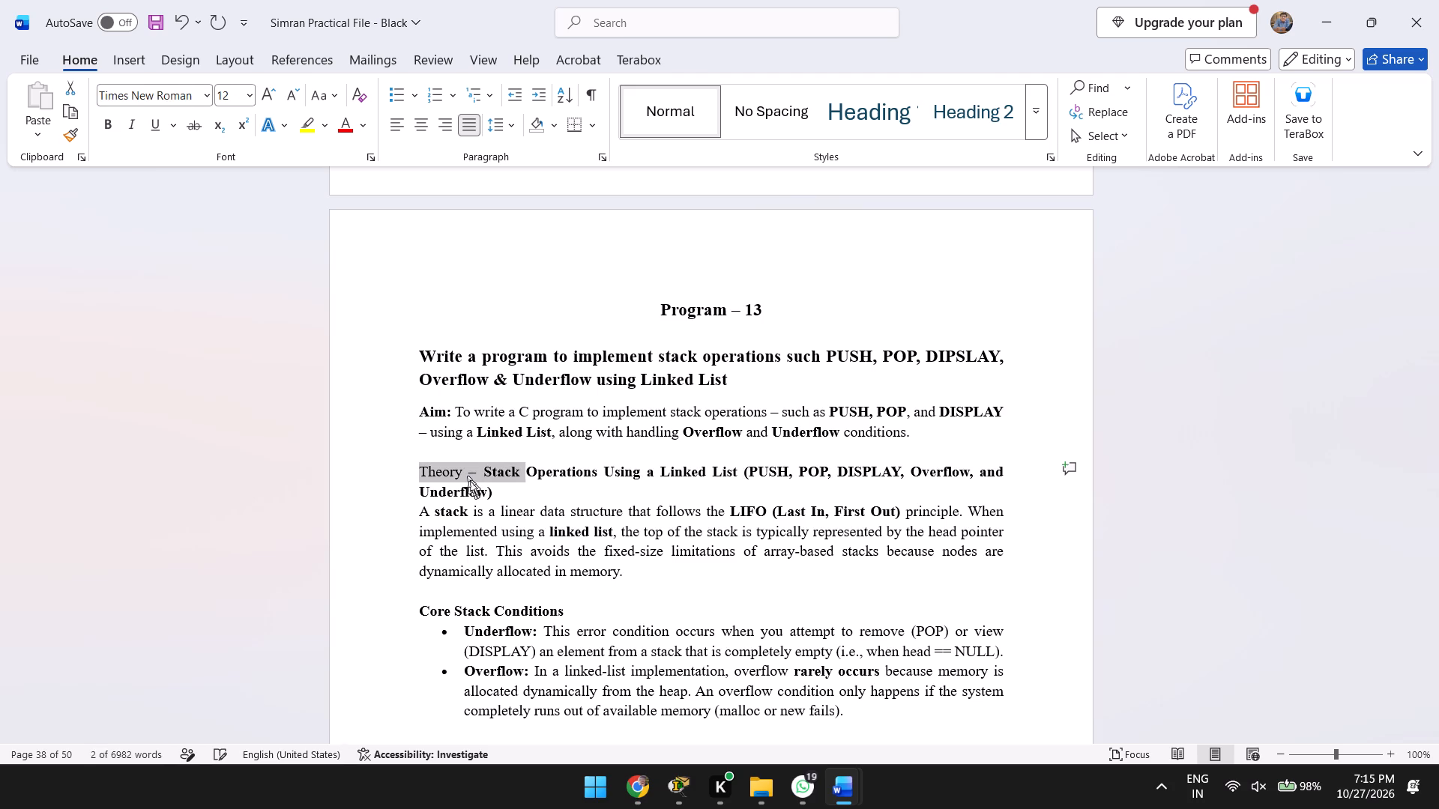
{"action": "key", "text": "ctrl+b"}
Replace the hyphen after "Theory" in Program 14's "Queue Operations" Using Arrays heading with a spaced en dash.
{"action": "scroll", "coordinate": [513, 536], "scroll_direction": "down", "scroll_amount": 1}
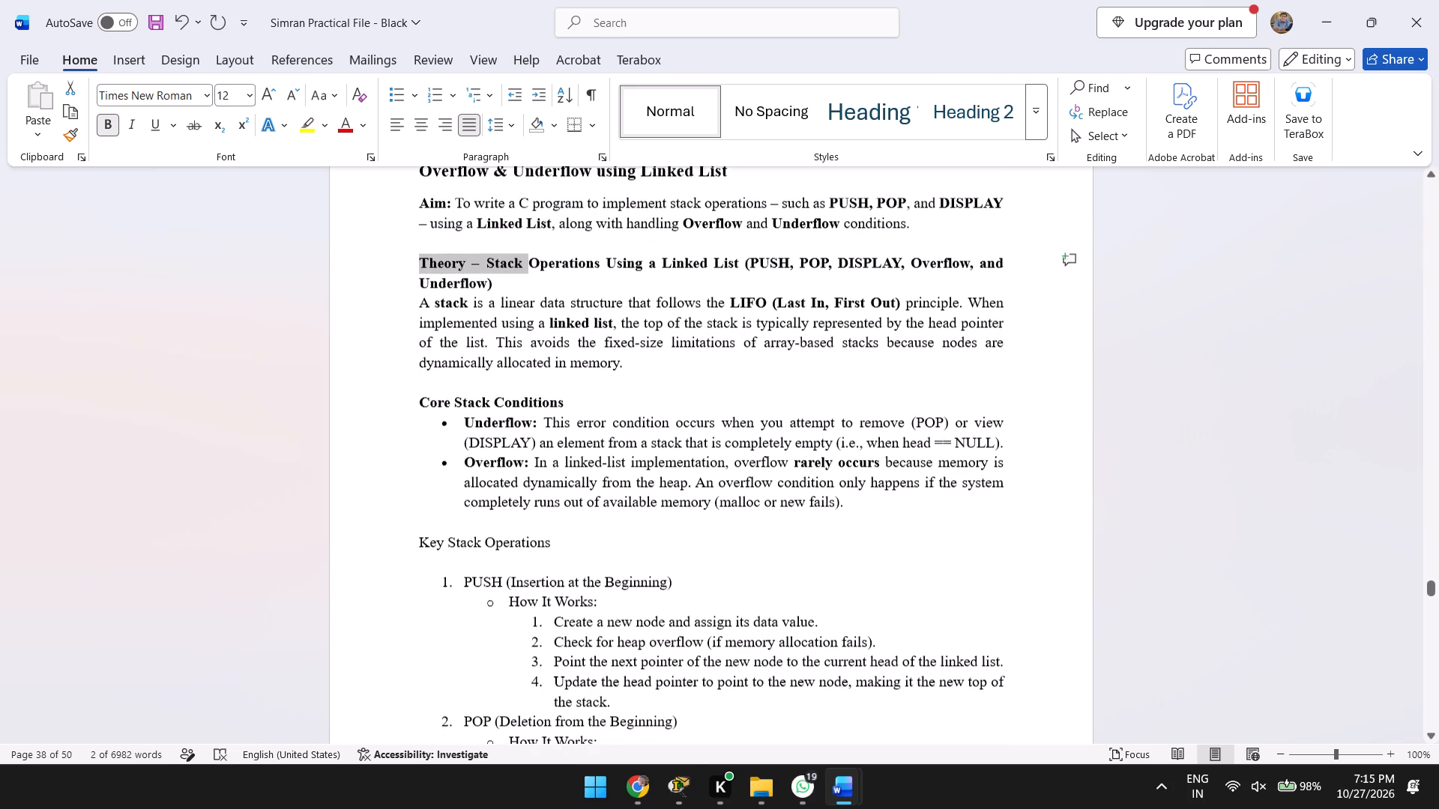
{"action": "scroll", "coordinate": [573, 537], "scroll_direction": "down", "scroll_amount": 4}
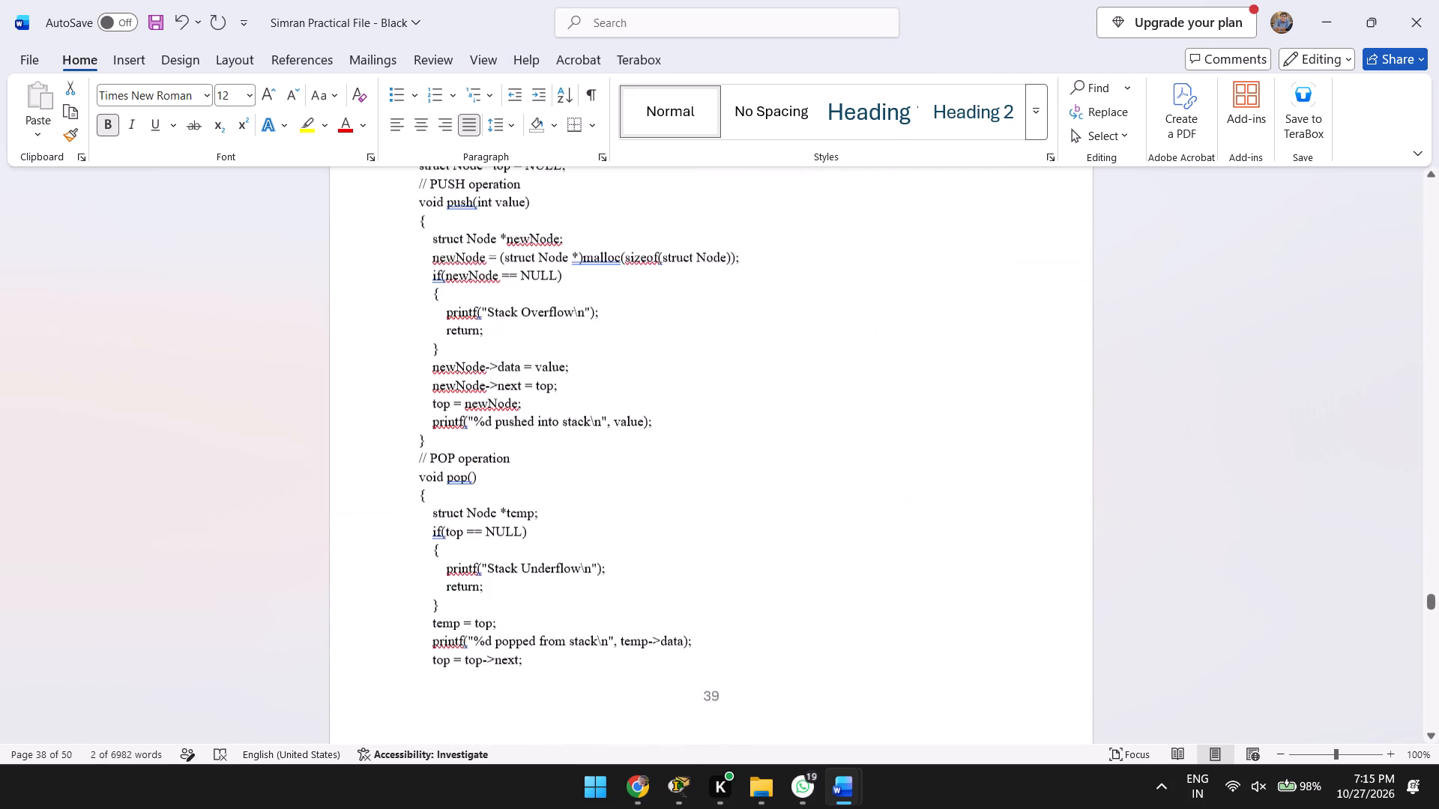
{"action": "scroll", "coordinate": [573, 537], "scroll_direction": "down", "scroll_amount": 5}
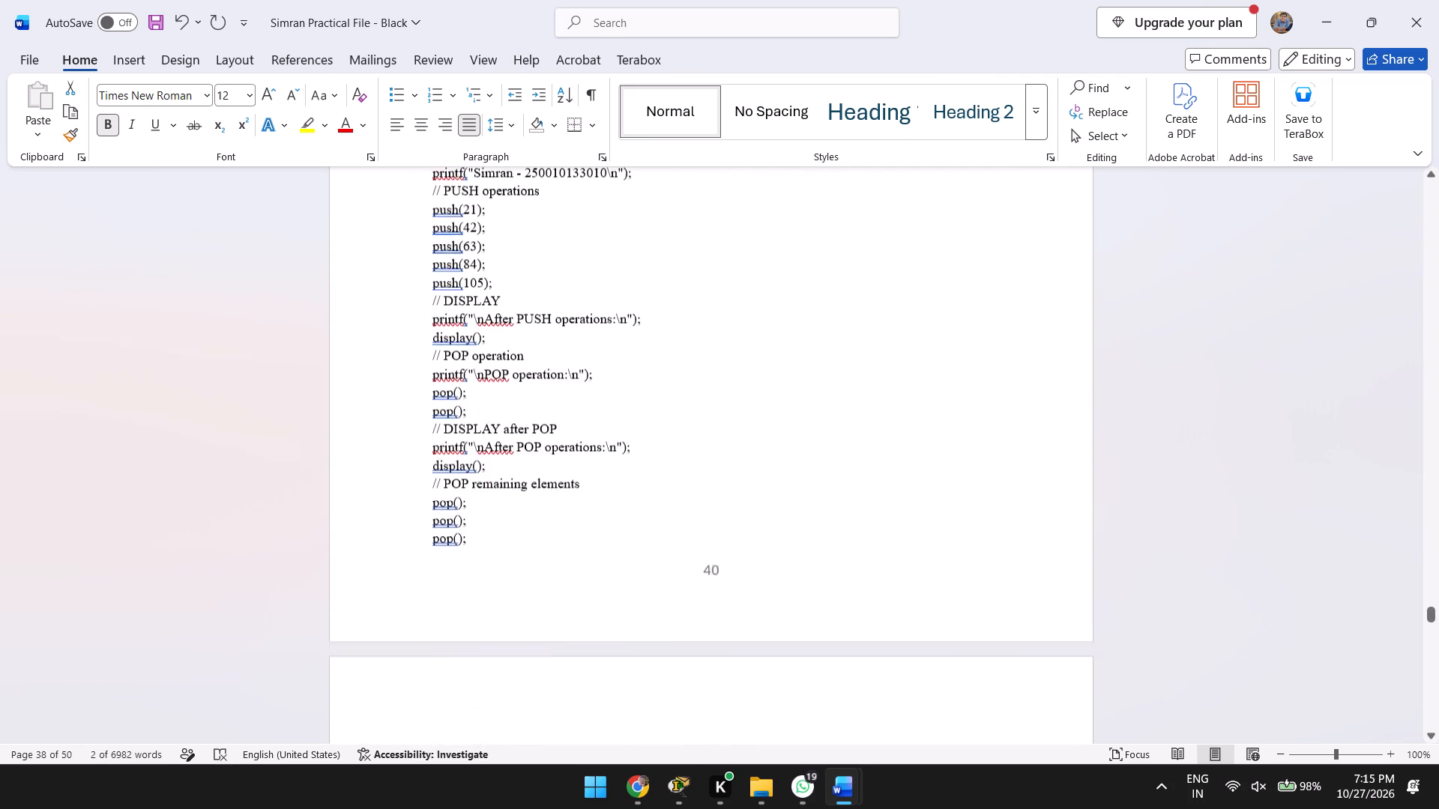
{"action": "scroll", "coordinate": [573, 537], "scroll_direction": "down", "scroll_amount": 4}
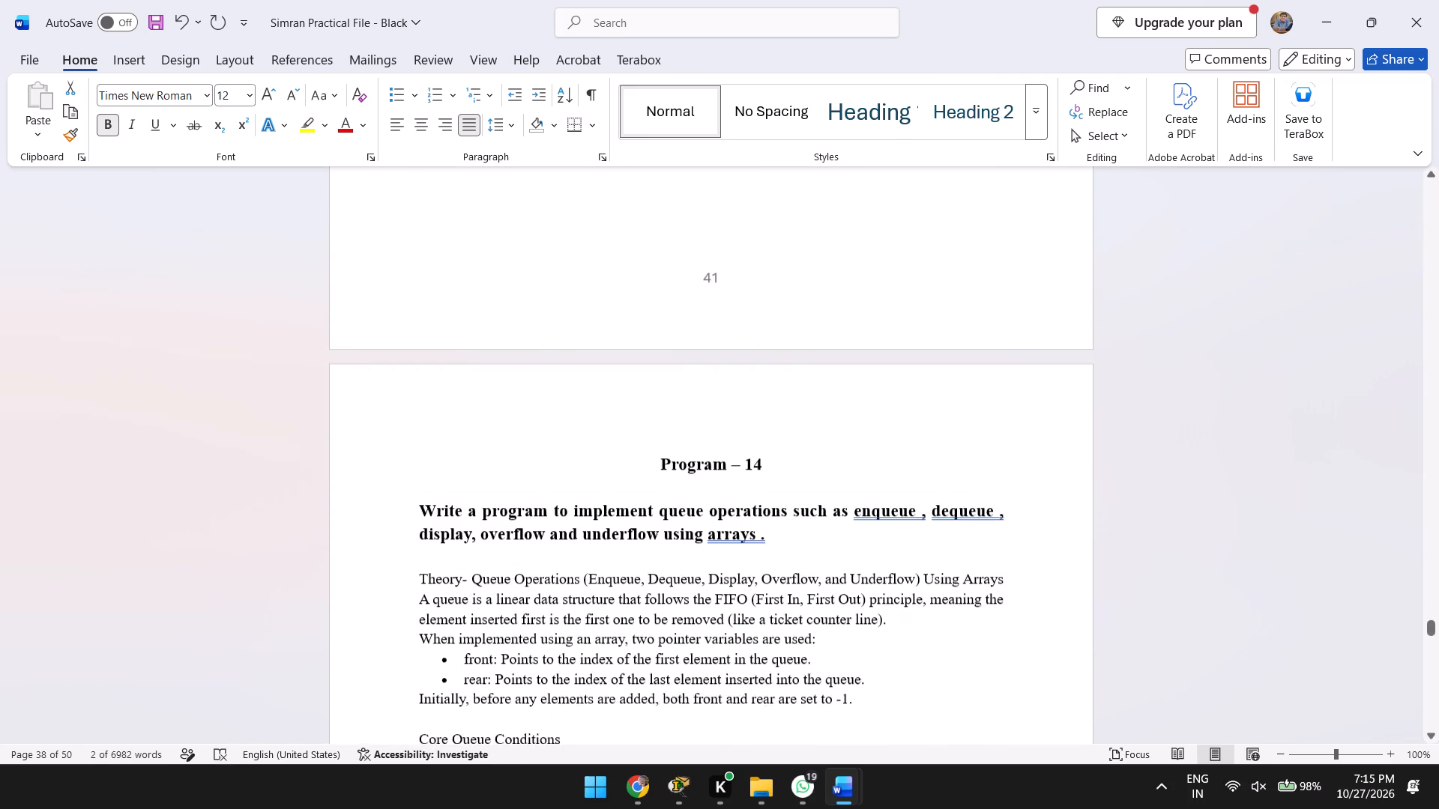
{"action": "scroll", "coordinate": [483, 576], "scroll_direction": "down", "scroll_amount": 1}
{"action": "left_click", "coordinate": [462, 481]}
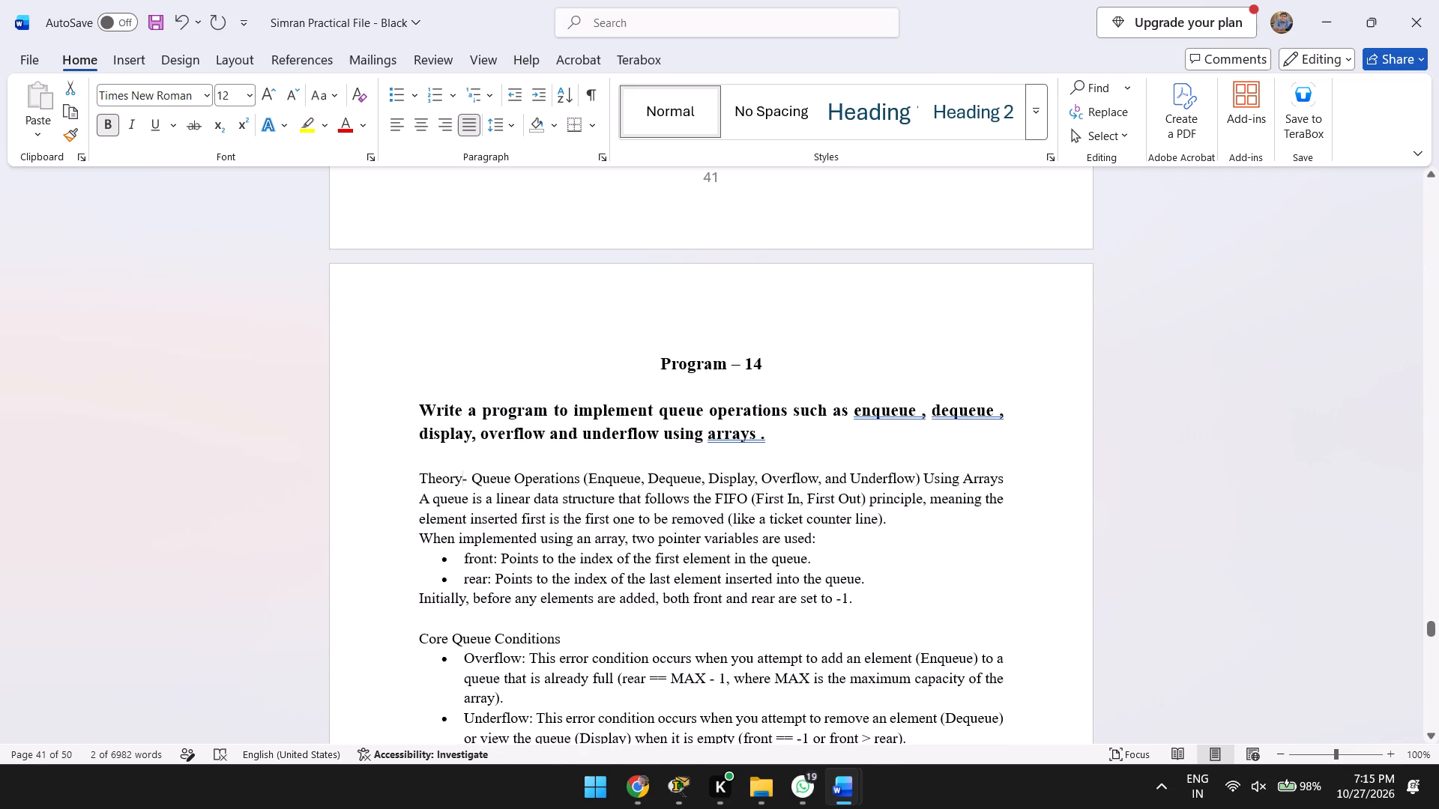
{"action": "key", "text": "space"}
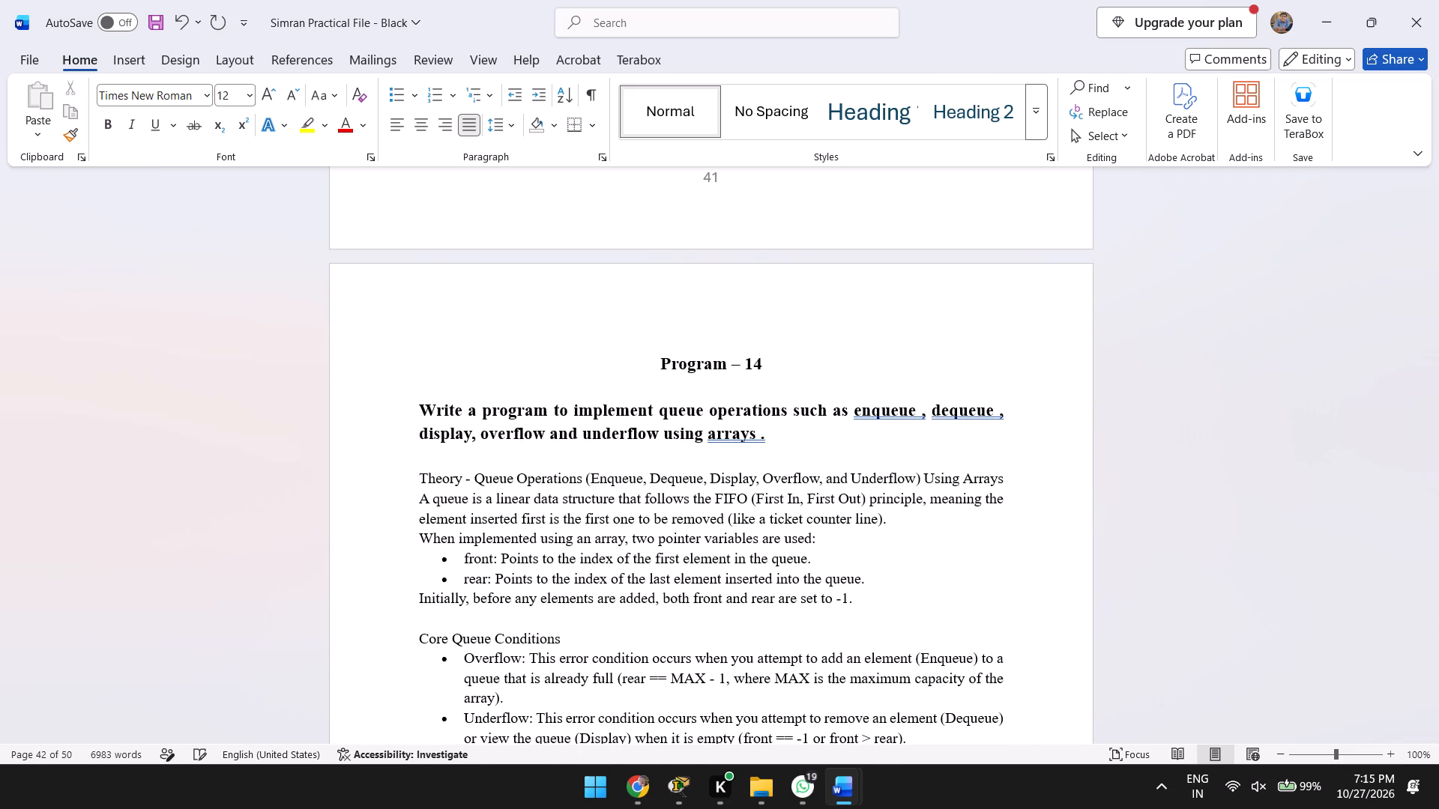
{"action": "key", "text": "Right"}
{"action": "key", "text": "Right"}
{"action": "key", "text": "space"}
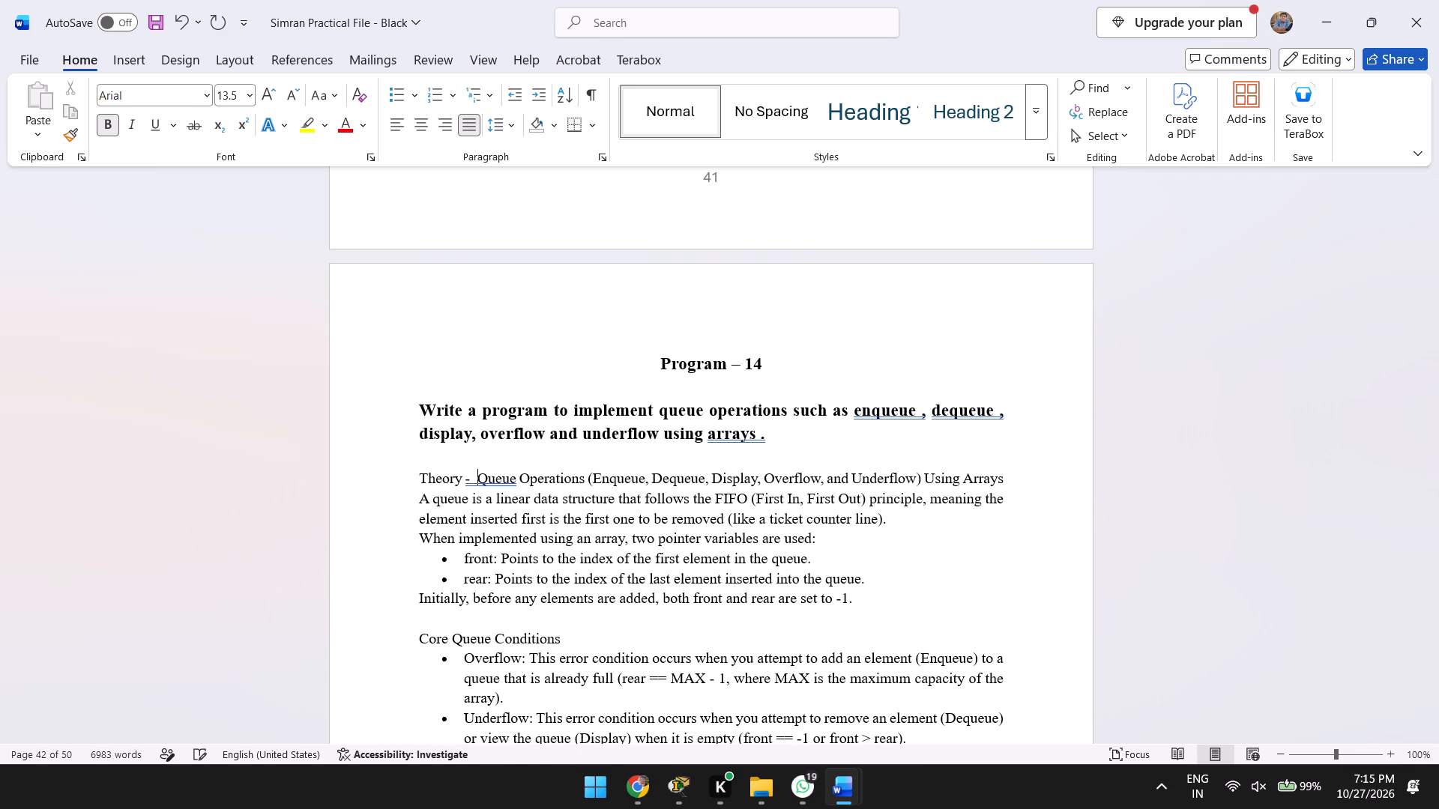
{"action": "key", "text": "BackSpace"}
{"action": "key", "text": "Right"}
{"action": "key", "text": "space"}
{"action": "type", "text": "\\"}
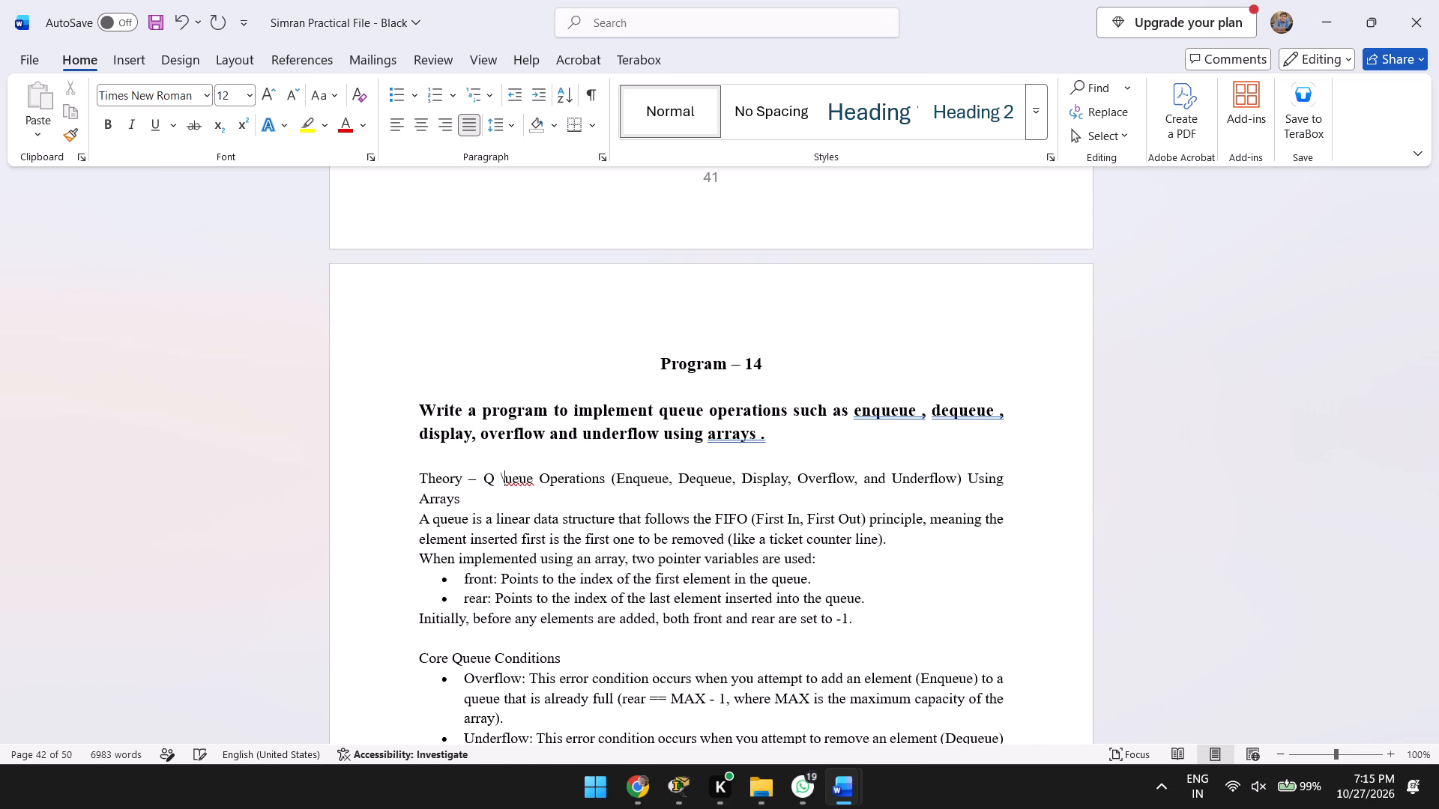
{"action": "key", "text": "BackSpace"}
{"action": "key", "text": "BackSpace"}
Make the "Theory –" part of Program 14's Theory heading bold.
{"action": "key", "text": "Left"}
{"action": "key", "text": "ctrl+Left"}
{"action": "key", "text": "ctrl+Left"}
{"action": "key", "text": "ctrl+shift+Right"}
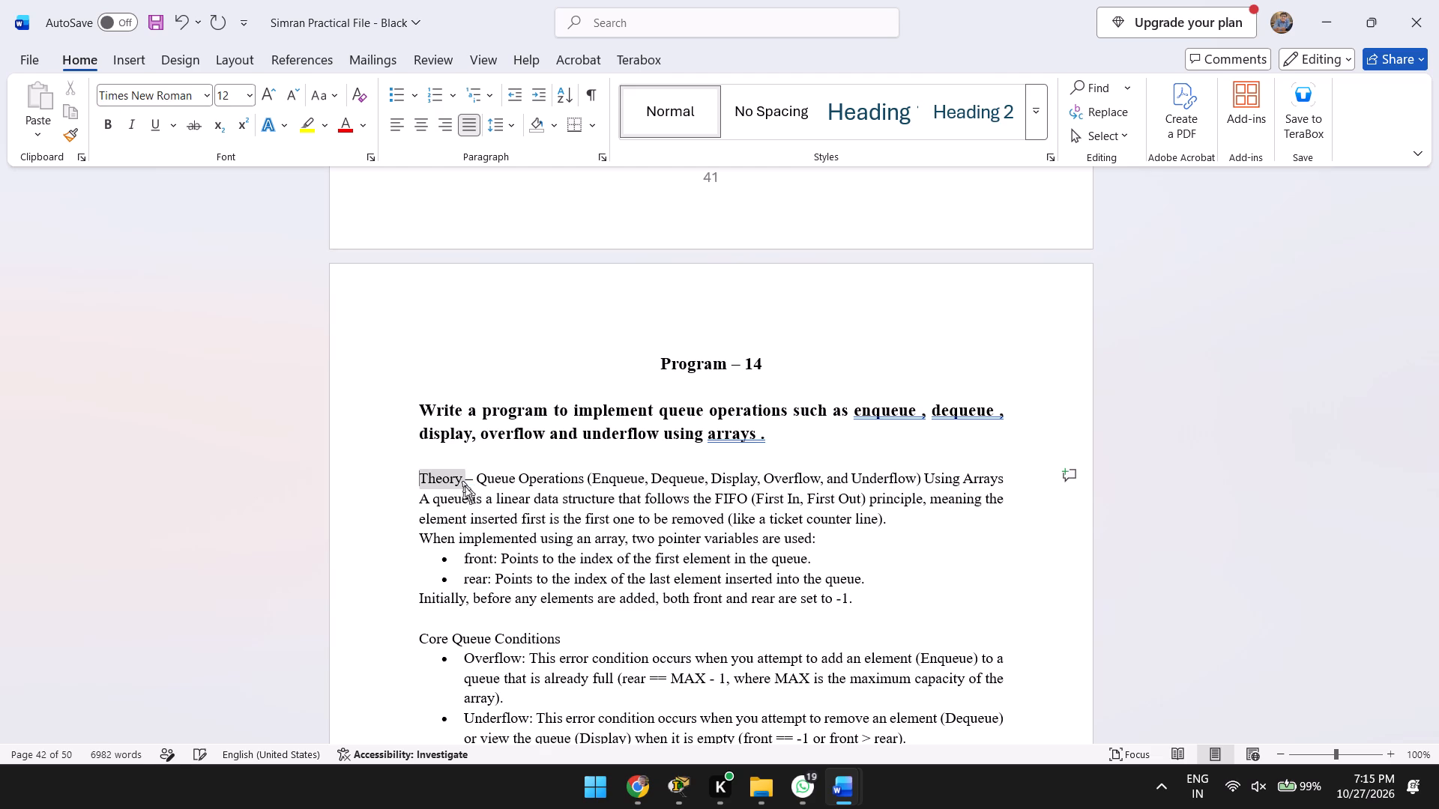
{"action": "key", "text": "ctrl+shift+Right"}
{"action": "key", "text": "ctrl+b"}
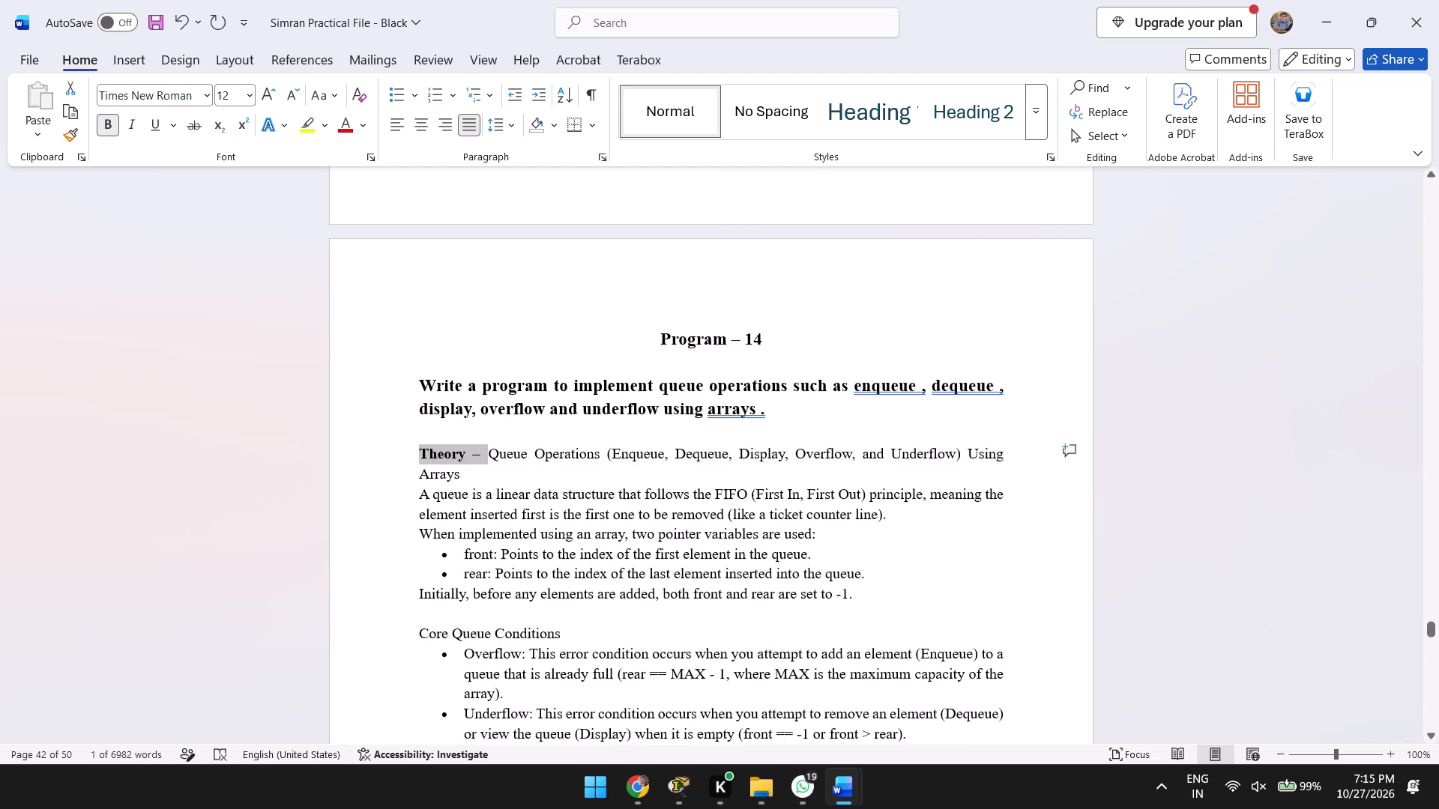
Replace the hyphen after "Theory" in Program 15's "Queue Operations Using a Linked List" heading with a spaced en dash.
{"action": "scroll", "coordinate": [571, 527], "scroll_direction": "down", "scroll_amount": 1}
{"action": "scroll", "coordinate": [522, 455], "scroll_direction": "down", "scroll_amount": 2}
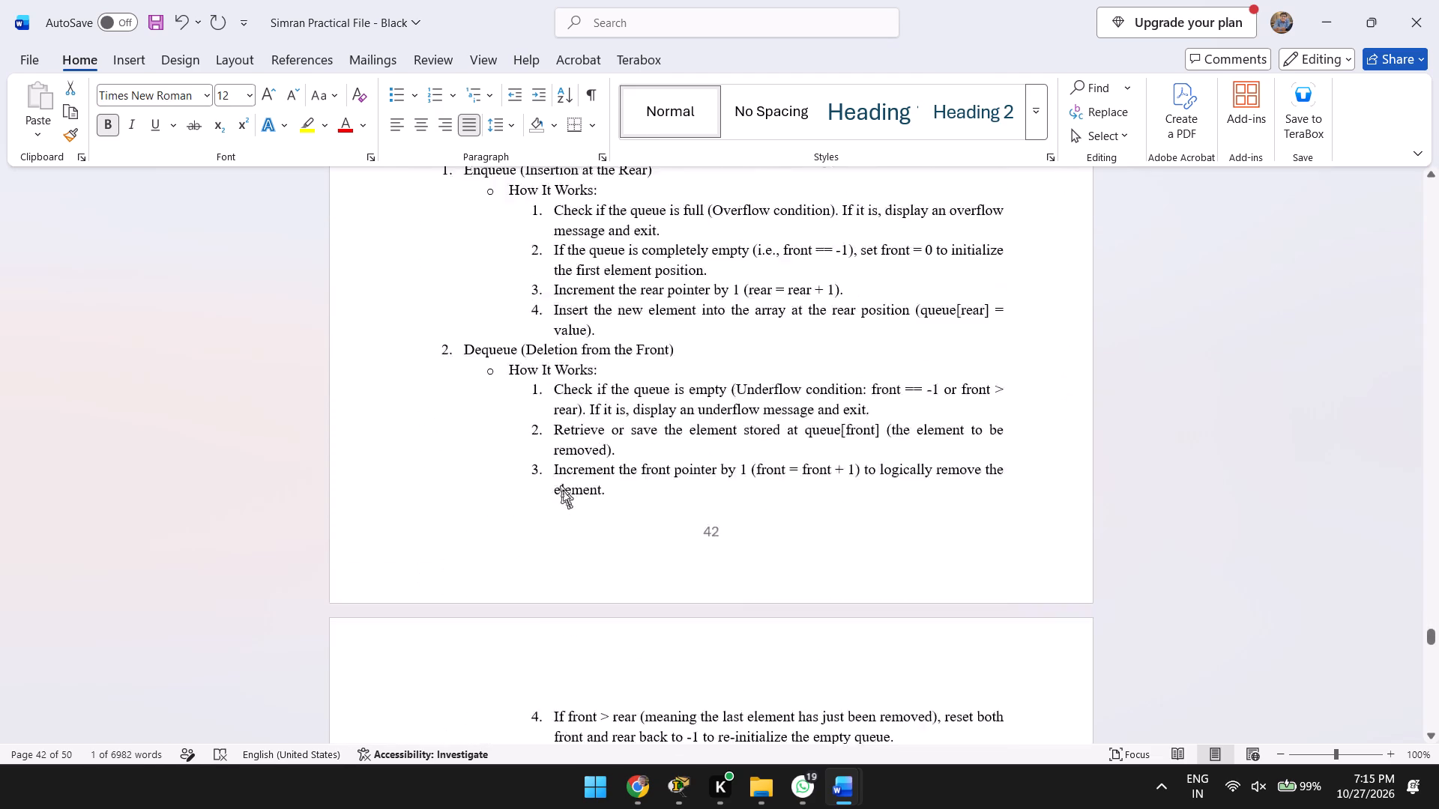
{"action": "scroll", "coordinate": [560, 485], "scroll_direction": "down", "scroll_amount": 5}
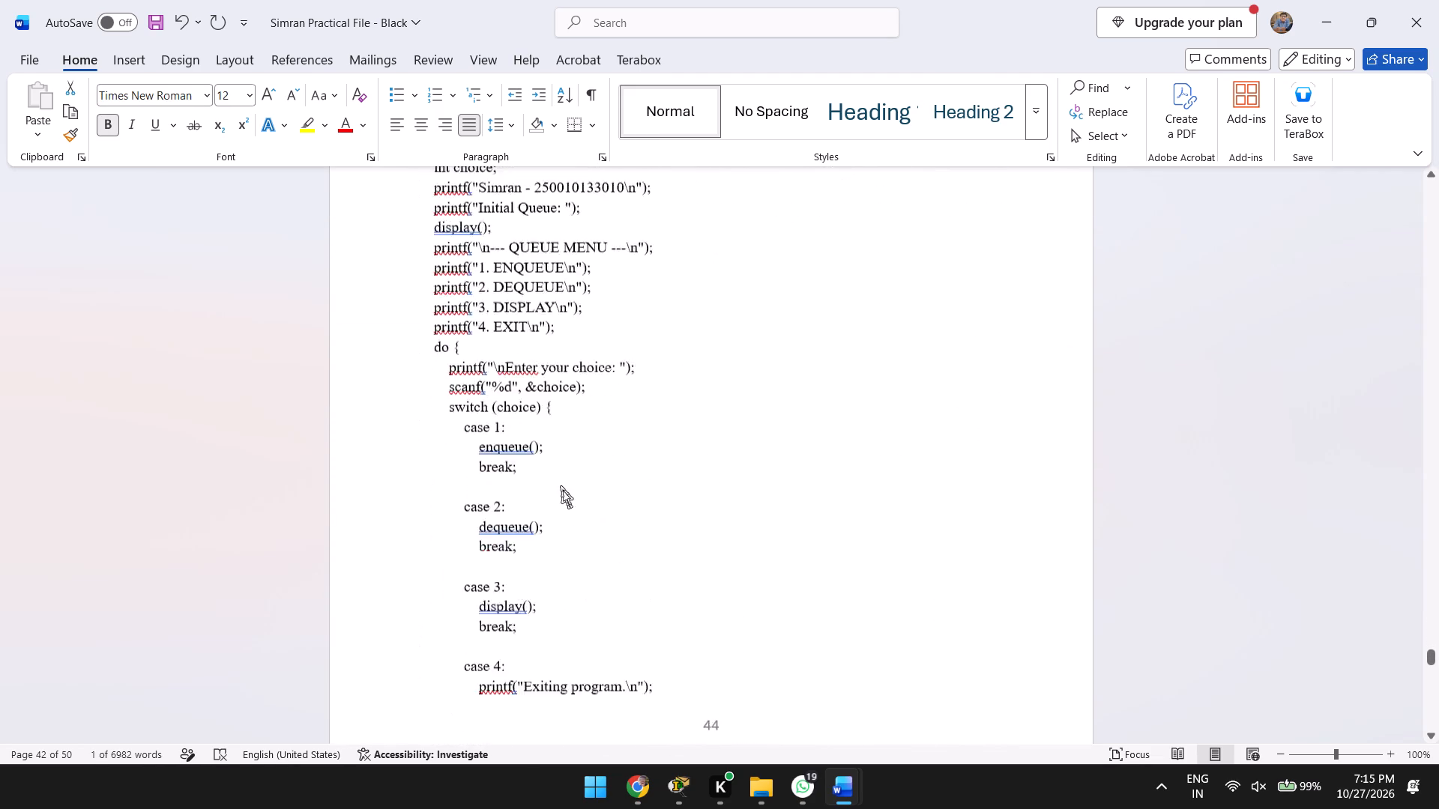
{"action": "scroll", "coordinate": [560, 485], "scroll_direction": "down", "scroll_amount": 5}
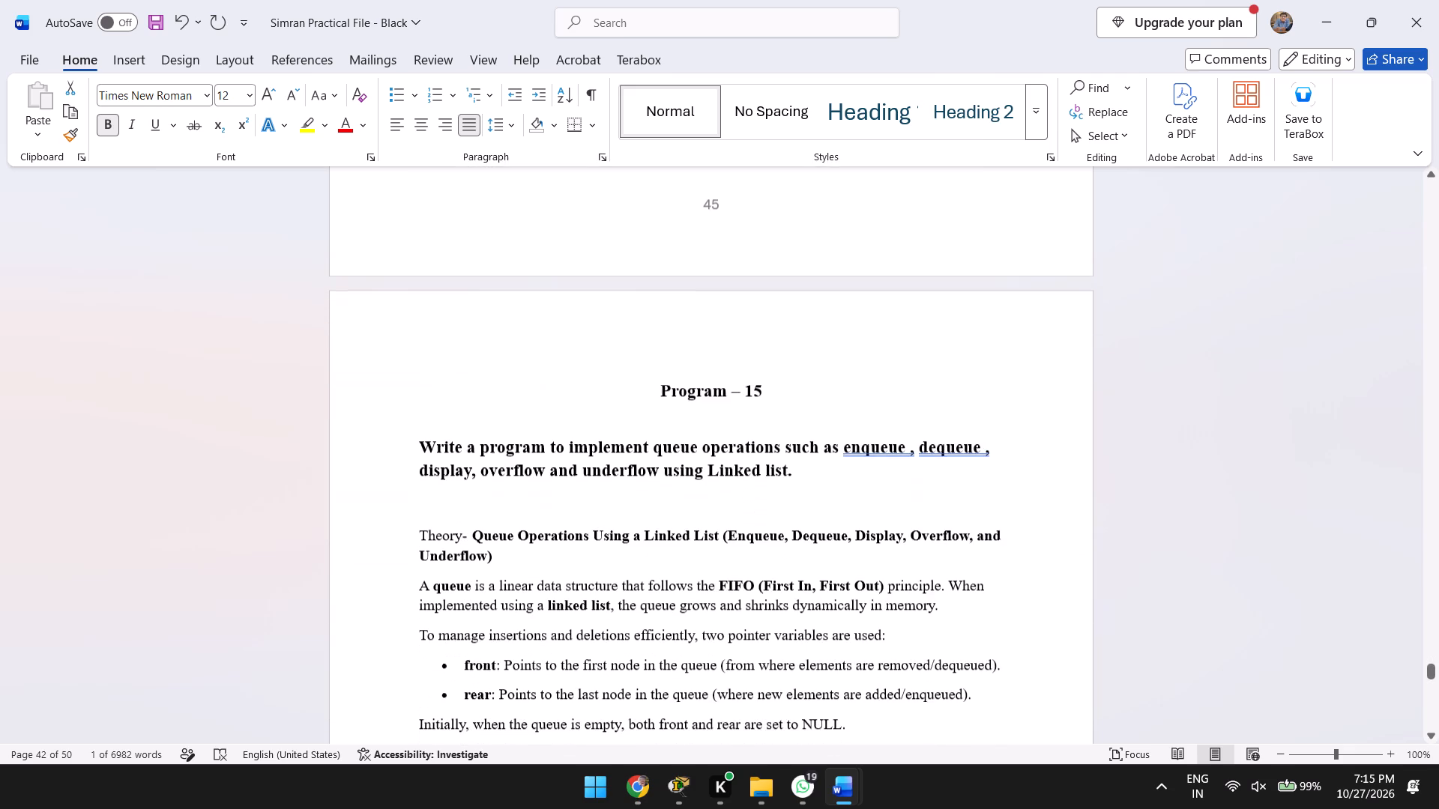
{"action": "left_click", "coordinate": [462, 476]}
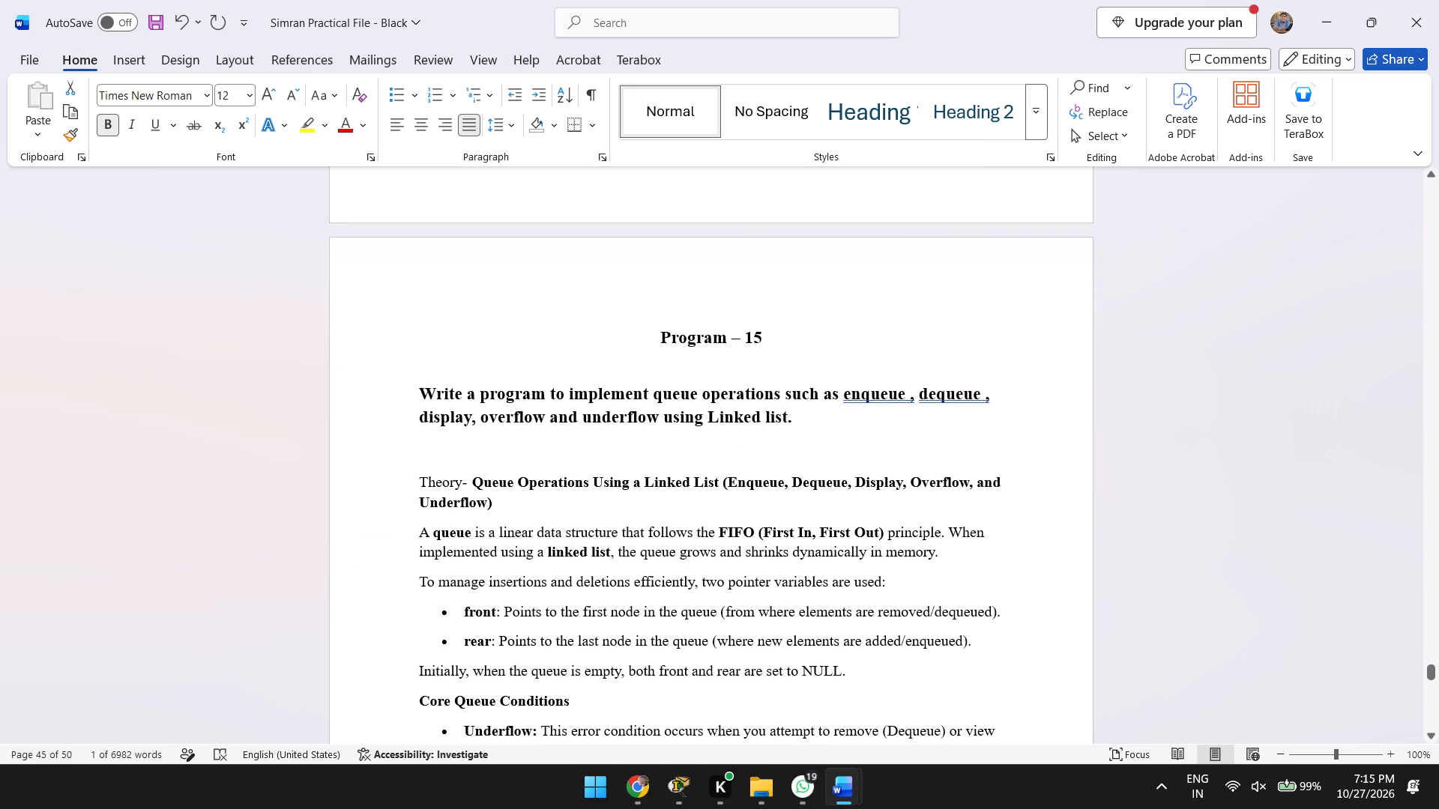
{"action": "key", "text": "space"}
{"action": "key", "text": "Right"}
{"action": "key", "text": "Right"}
{"action": "key", "text": "Right"}
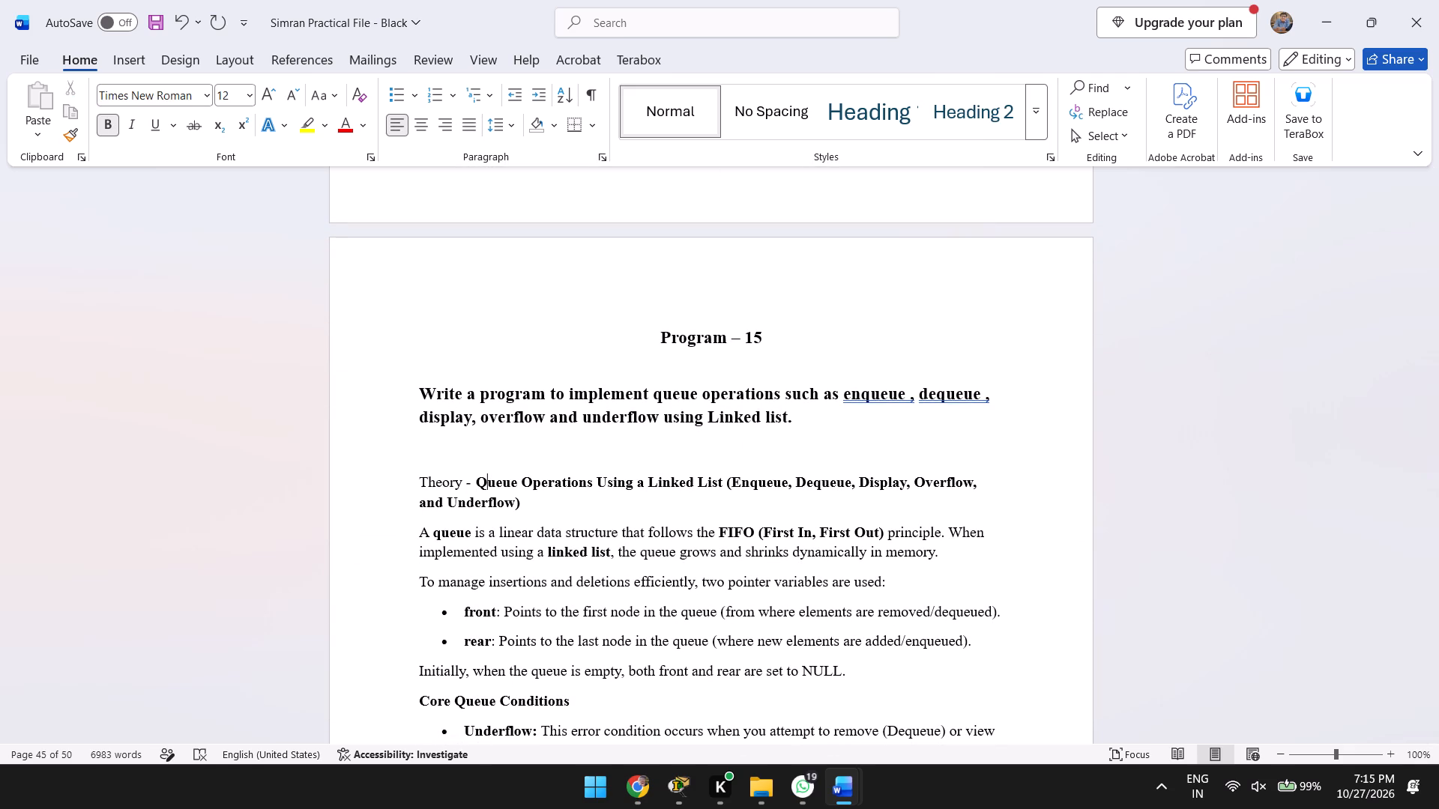
{"action": "key", "text": "space"}
{"action": "key", "text": "BackSpace"}
Make the "Theory – Queue" part of Program 15's Theory heading bold.
{"action": "key", "text": "ctrl+Left"}
{"action": "key", "text": "Left"}
{"action": "key", "text": "Left"}
{"action": "key", "text": "Left"}
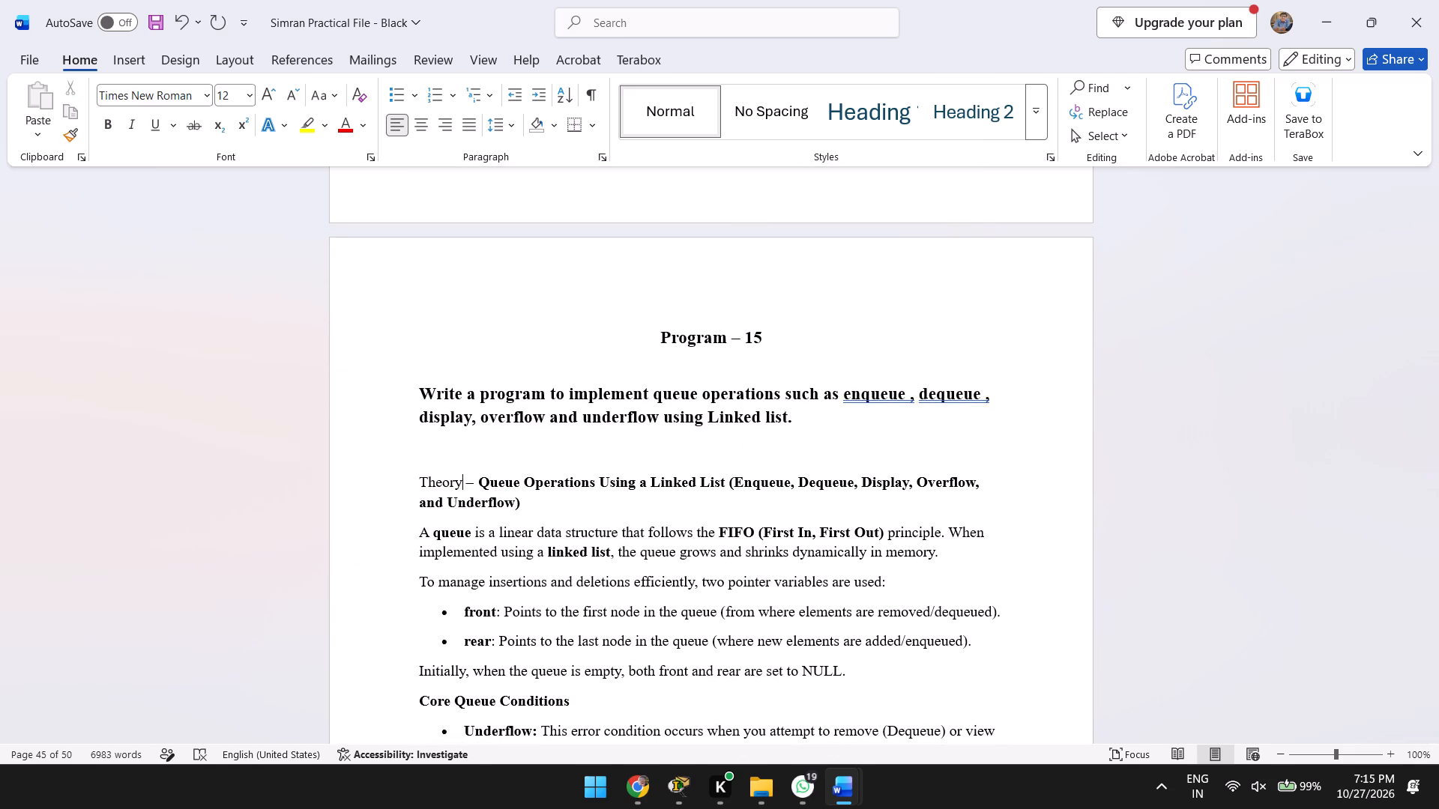
{"action": "key", "text": "ctrl+Left"}
{"action": "key", "text": "ctrl+shift+Right"}
{"action": "key", "text": "ctrl+shift+Right"}
{"action": "key", "text": "ctrl+shift+Right"}
{"action": "key", "text": "ctrl+b"}
Look over Program 15's remaining pages and return to the cover page of the practical file.
{"action": "scroll", "coordinate": [516, 526], "scroll_direction": "down", "scroll_amount": 2}
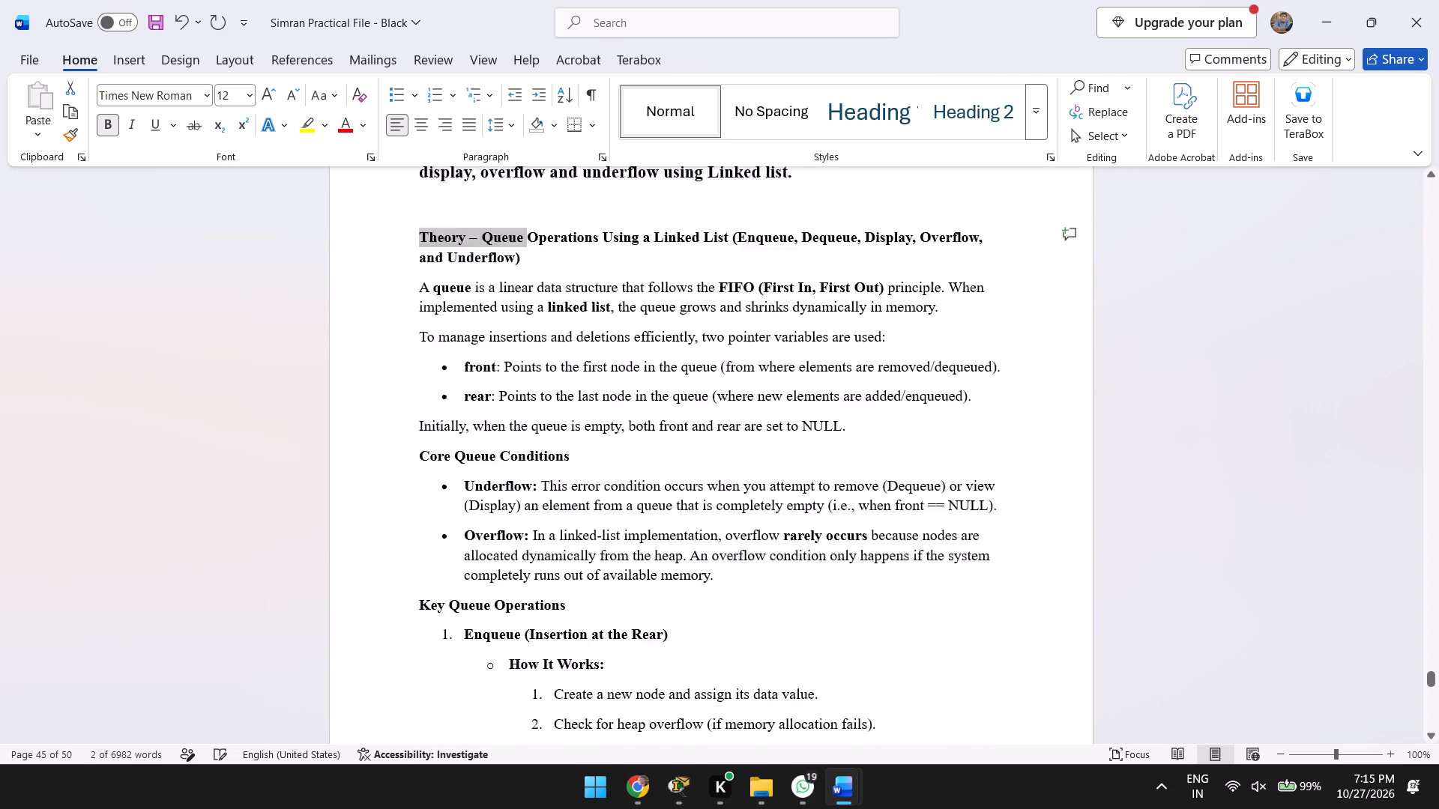
{"action": "scroll", "coordinate": [516, 526], "scroll_direction": "down", "scroll_amount": 15}
{"action": "scroll", "coordinate": [516, 526], "scroll_direction": "up", "scroll_amount": 11}
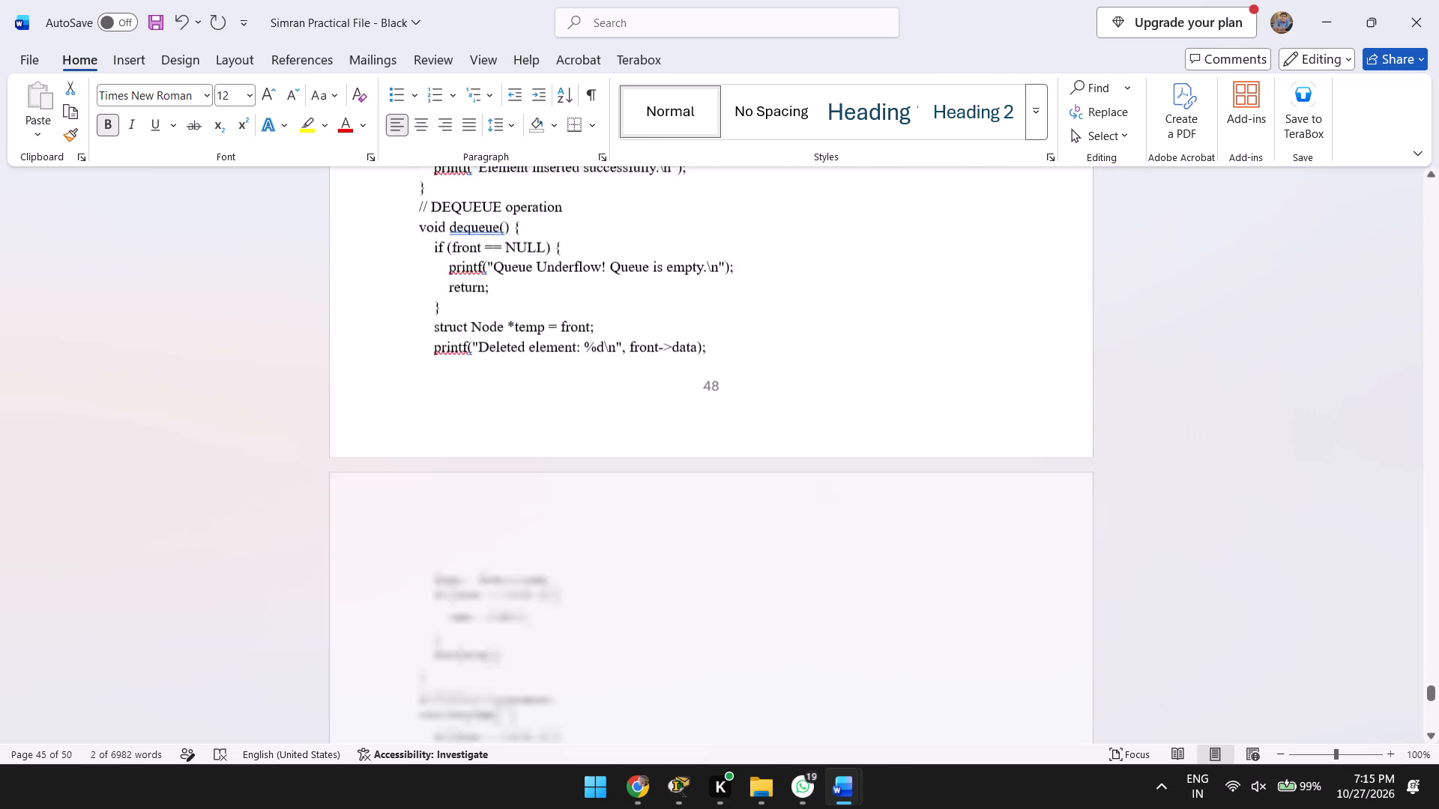
{"action": "scroll", "coordinate": [516, 526], "scroll_direction": "up", "scroll_amount": 20}
{"action": "scroll", "coordinate": [711, 477], "scroll_direction": "down", "scroll_amount": 1}
{"action": "scroll", "coordinate": [905, 509], "scroll_direction": "down", "scroll_amount": 1}
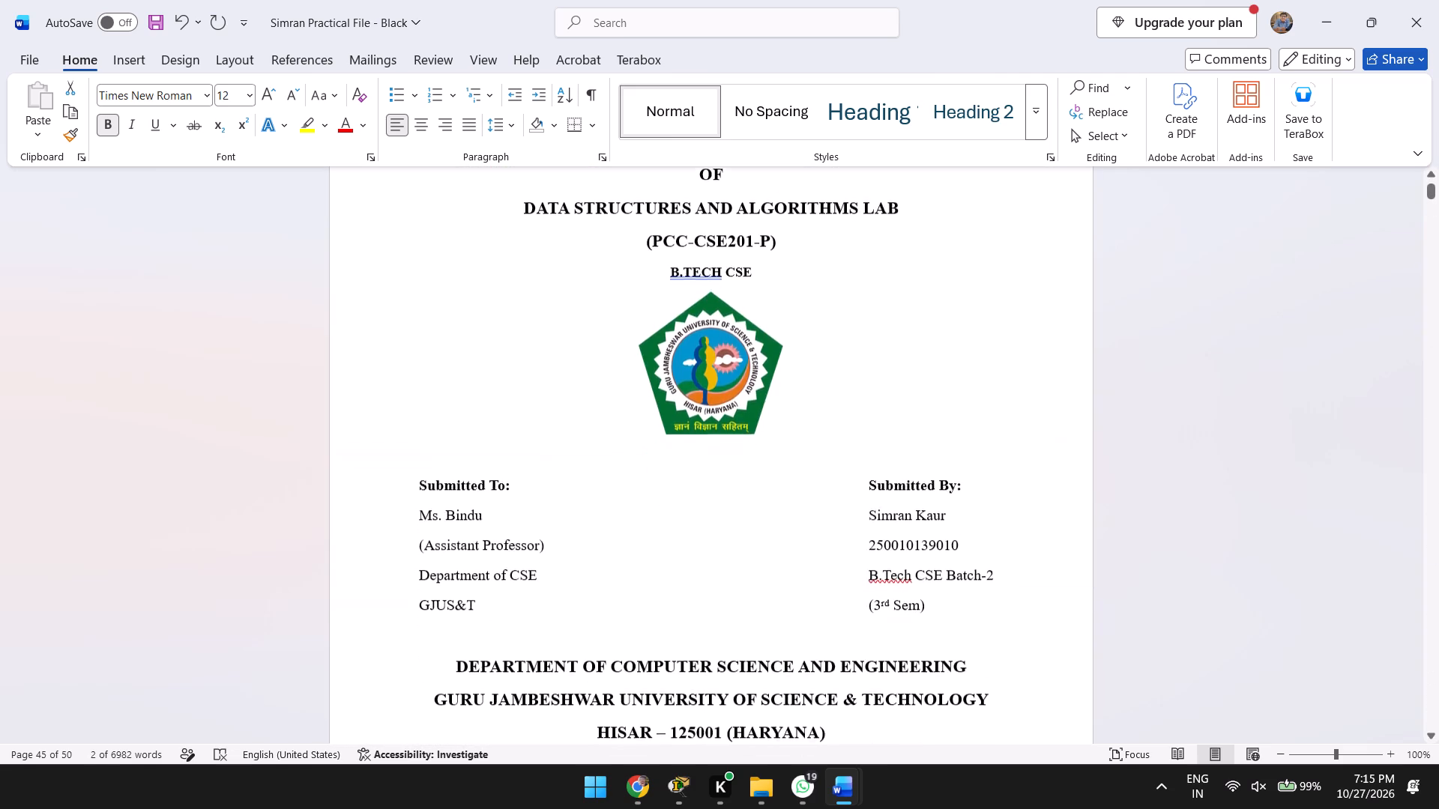
Examine the List of Programs table from row 1 to row 15, including its Date column, and the Program 1 page.
{"action": "scroll", "coordinate": [905, 509], "scroll_direction": "down", "scroll_amount": 1}
{"action": "scroll", "coordinate": [965, 513], "scroll_direction": "down", "scroll_amount": 1}
{"action": "scroll", "coordinate": [907, 560], "scroll_direction": "down", "scroll_amount": 1}
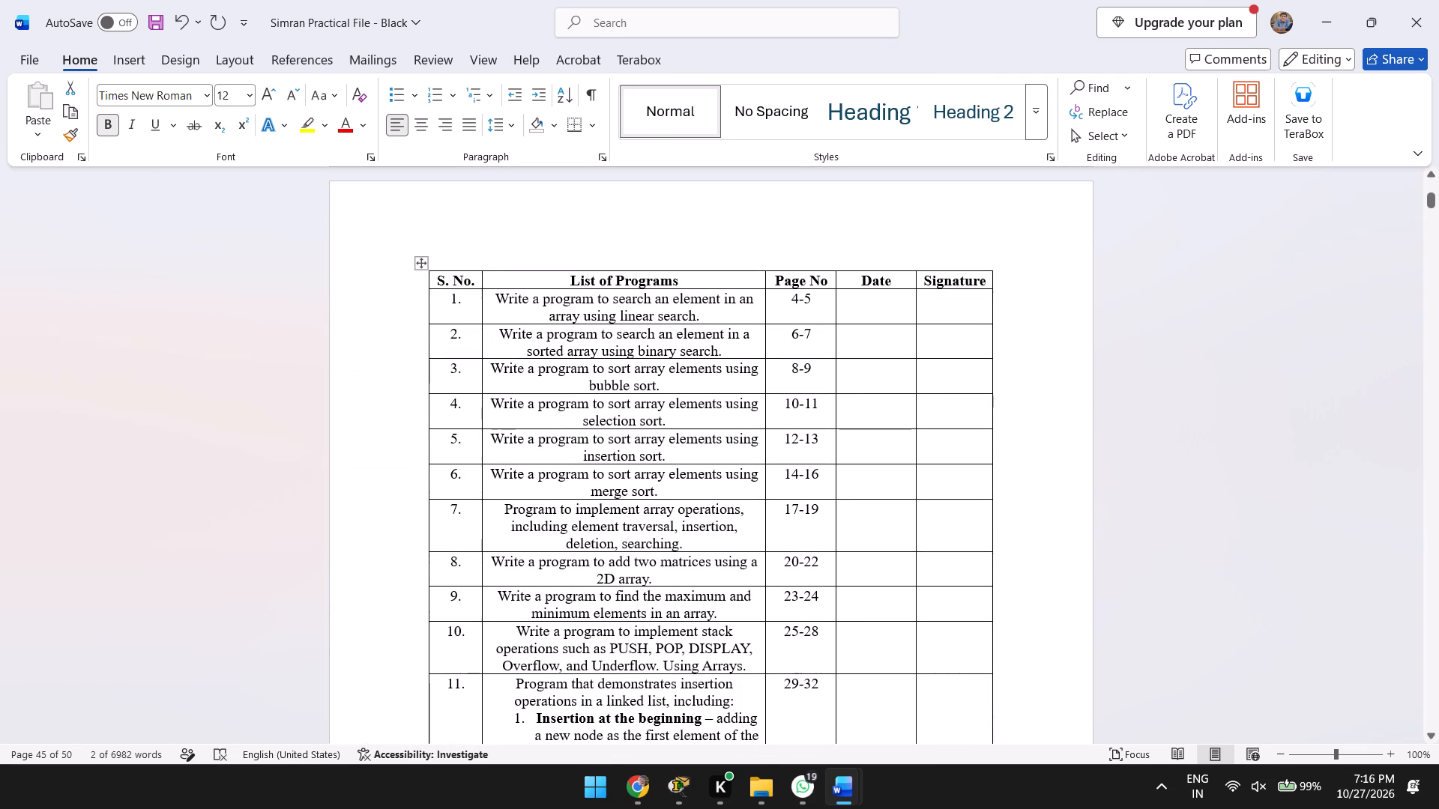
{"action": "left_click", "coordinate": [856, 312]}
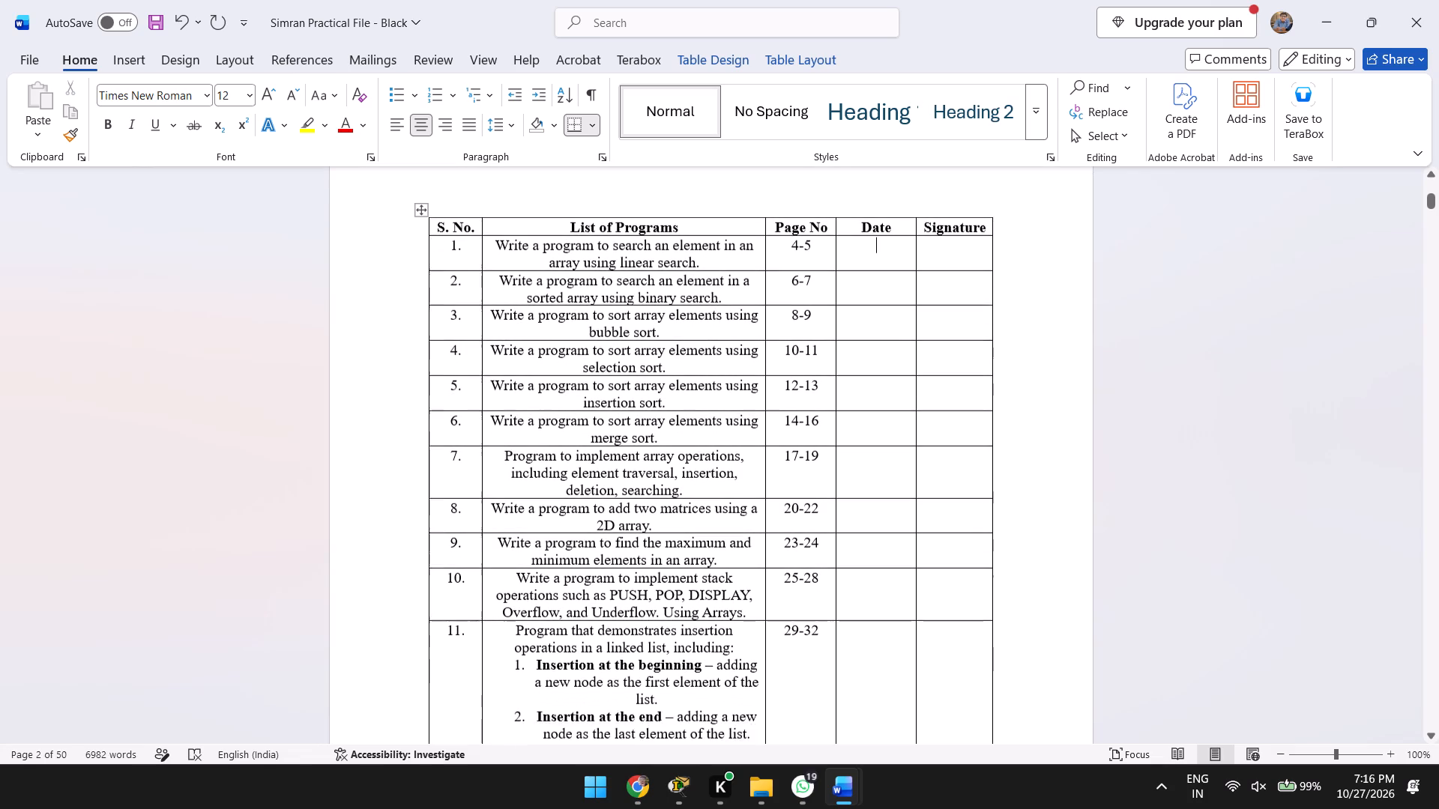
{"action": "scroll", "coordinate": [896, 407], "scroll_direction": "down", "scroll_amount": 2}
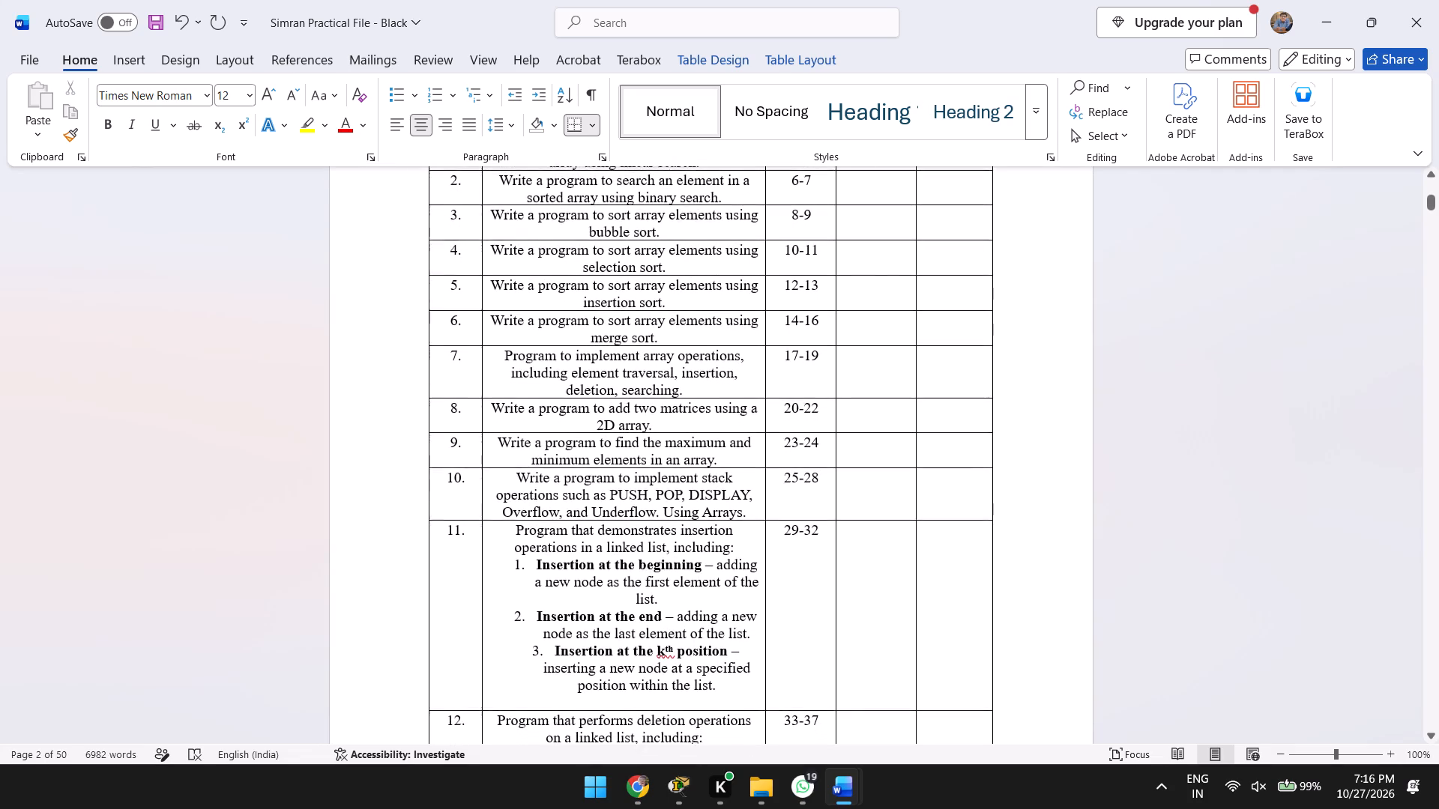
{"action": "scroll", "coordinate": [896, 407], "scroll_direction": "down", "scroll_amount": 2}
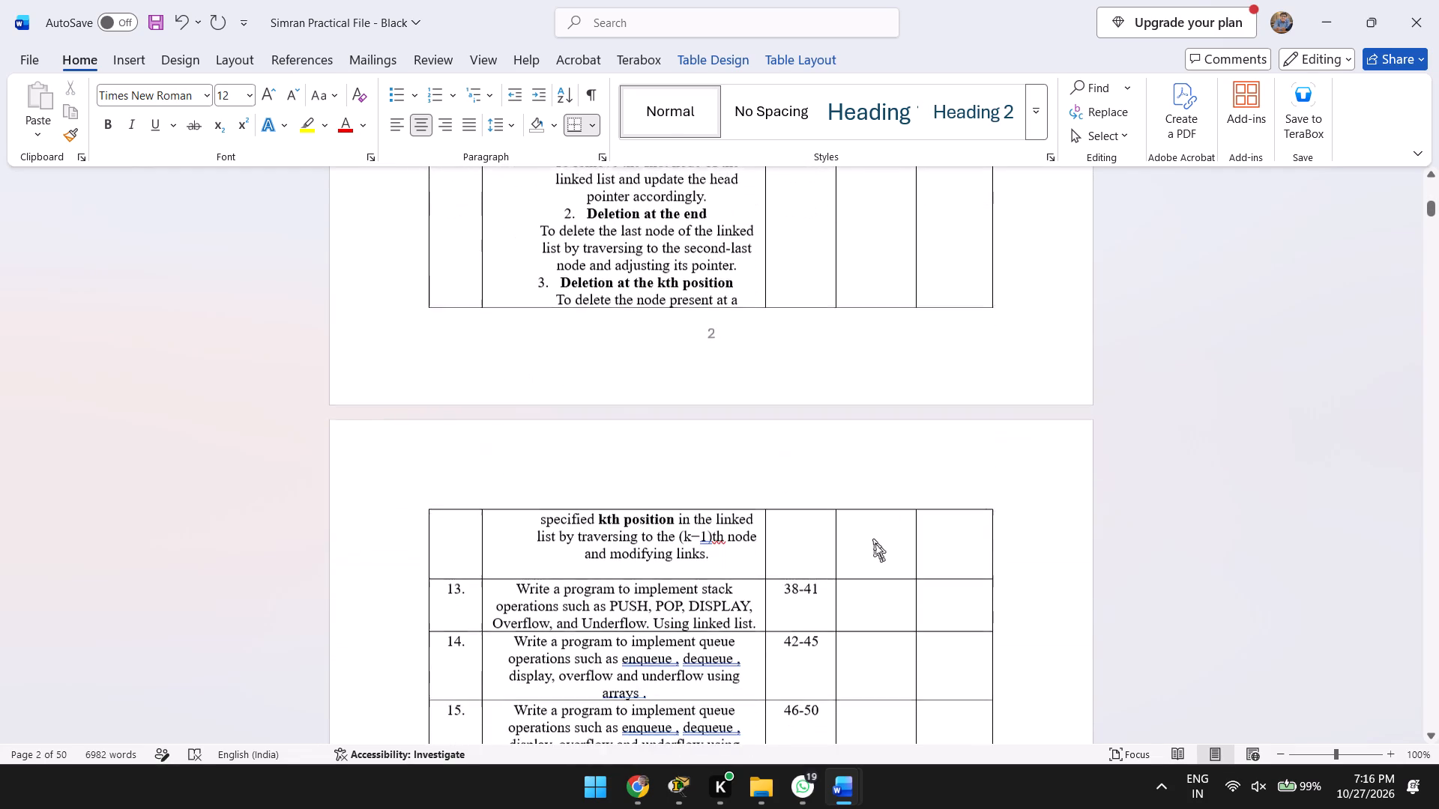
{"action": "scroll", "coordinate": [872, 539], "scroll_direction": "down", "scroll_amount": 1}
{"action": "scroll", "coordinate": [949, 546], "scroll_direction": "down", "scroll_amount": 1}
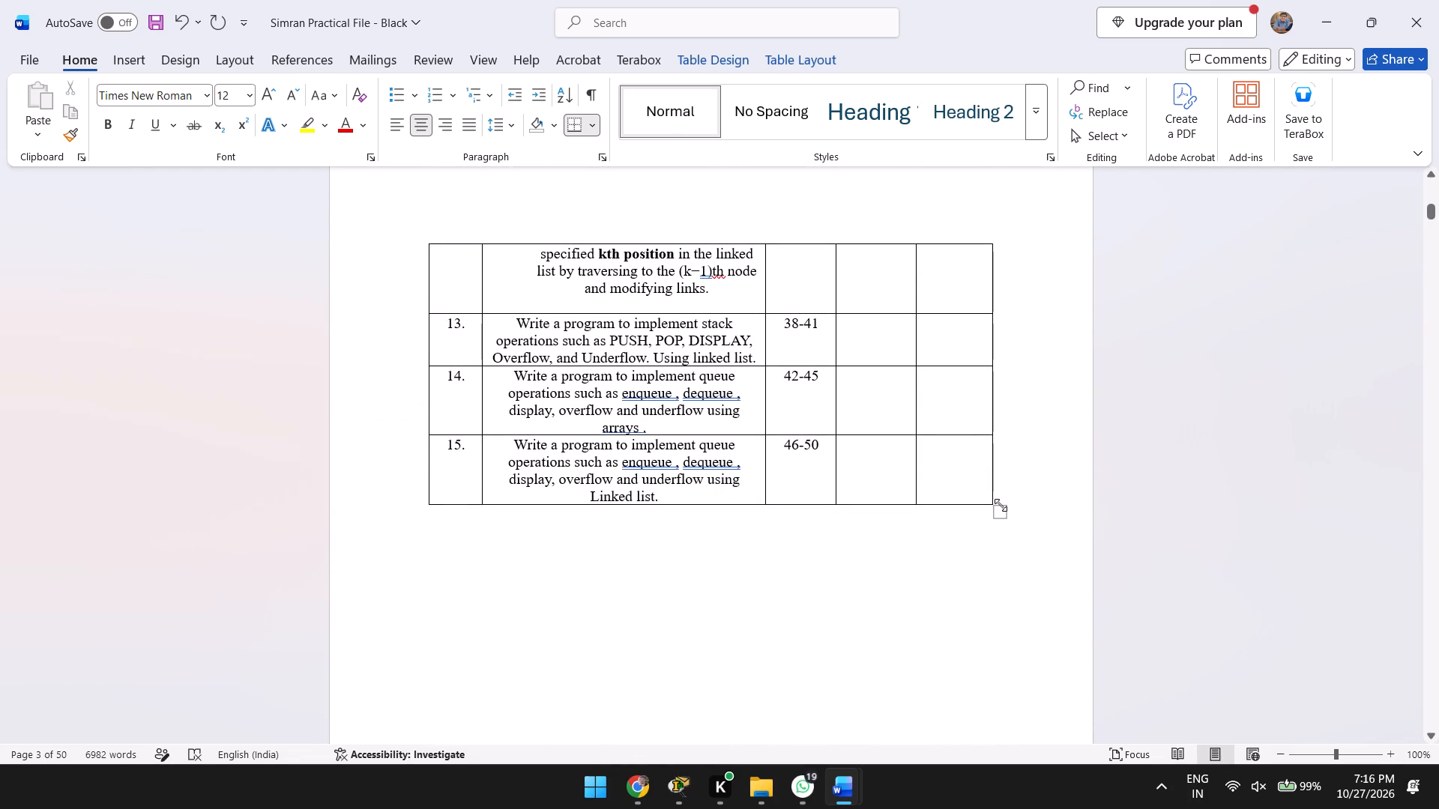
{"action": "left_click", "coordinate": [1015, 496]}
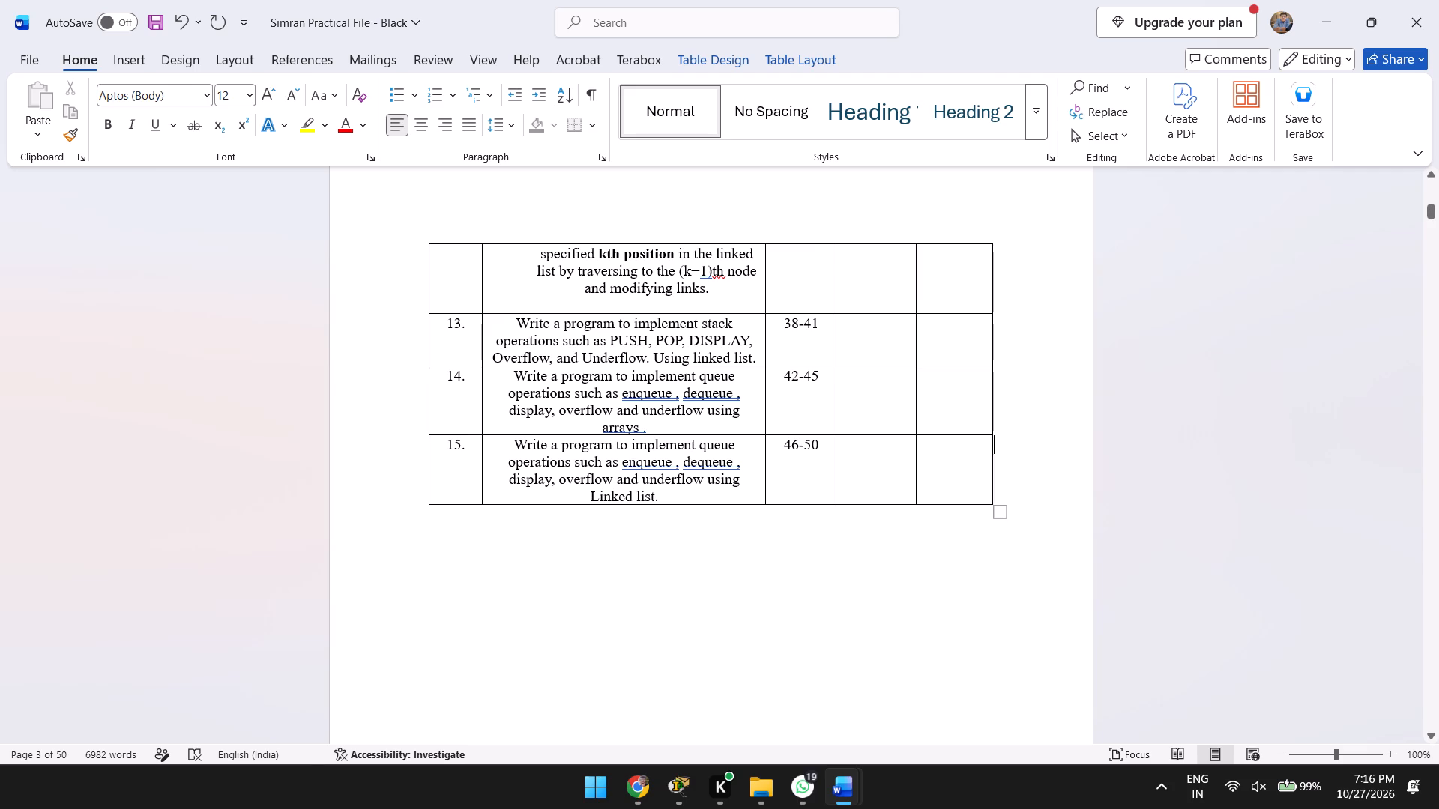
{"action": "left_click", "coordinate": [1015, 570]}
{"action": "scroll", "coordinate": [1022, 579], "scroll_direction": "down", "scroll_amount": 1}
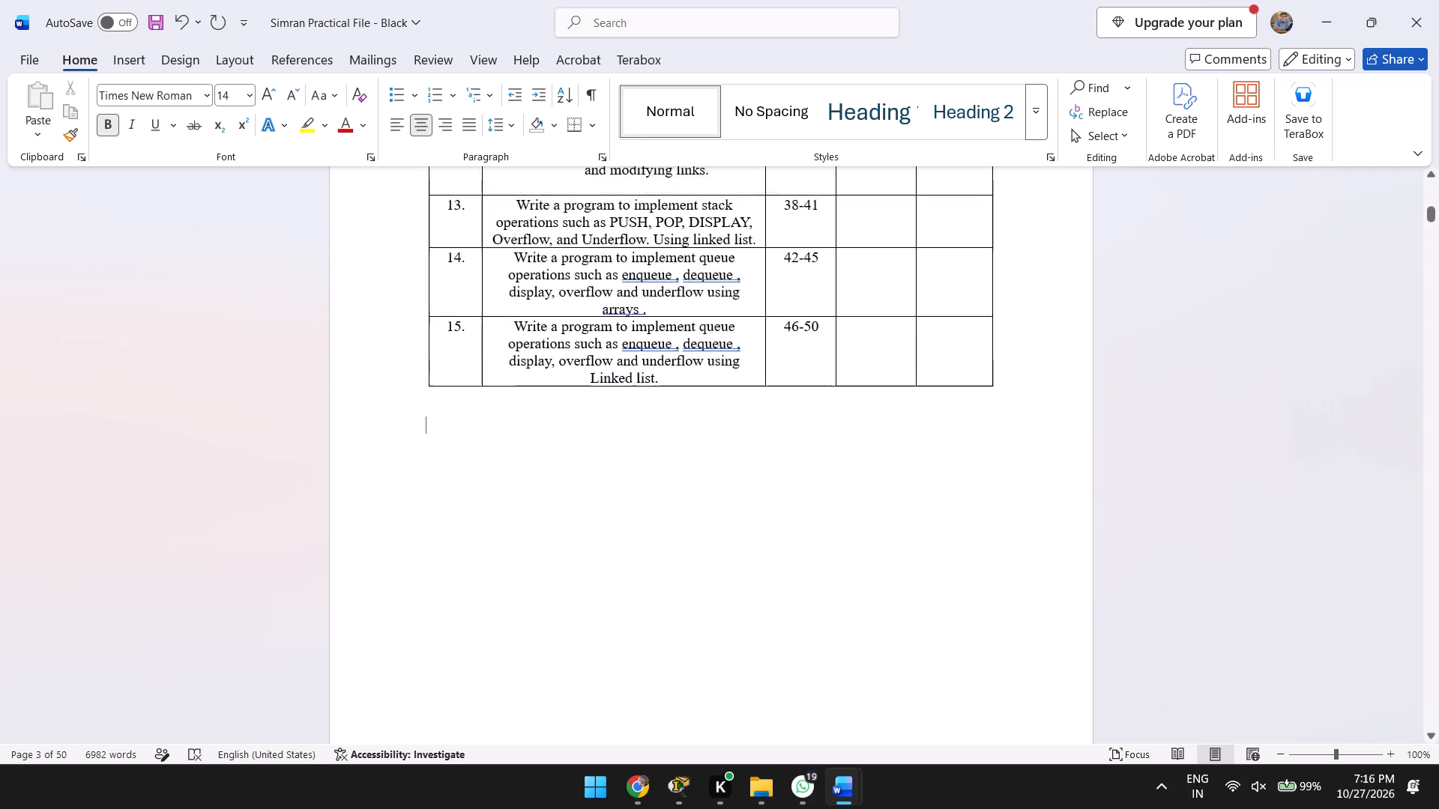
{"action": "scroll", "coordinate": [1022, 579], "scroll_direction": "down", "scroll_amount": 1}
{"action": "scroll", "coordinate": [1022, 579], "scroll_direction": "up", "scroll_amount": 4}
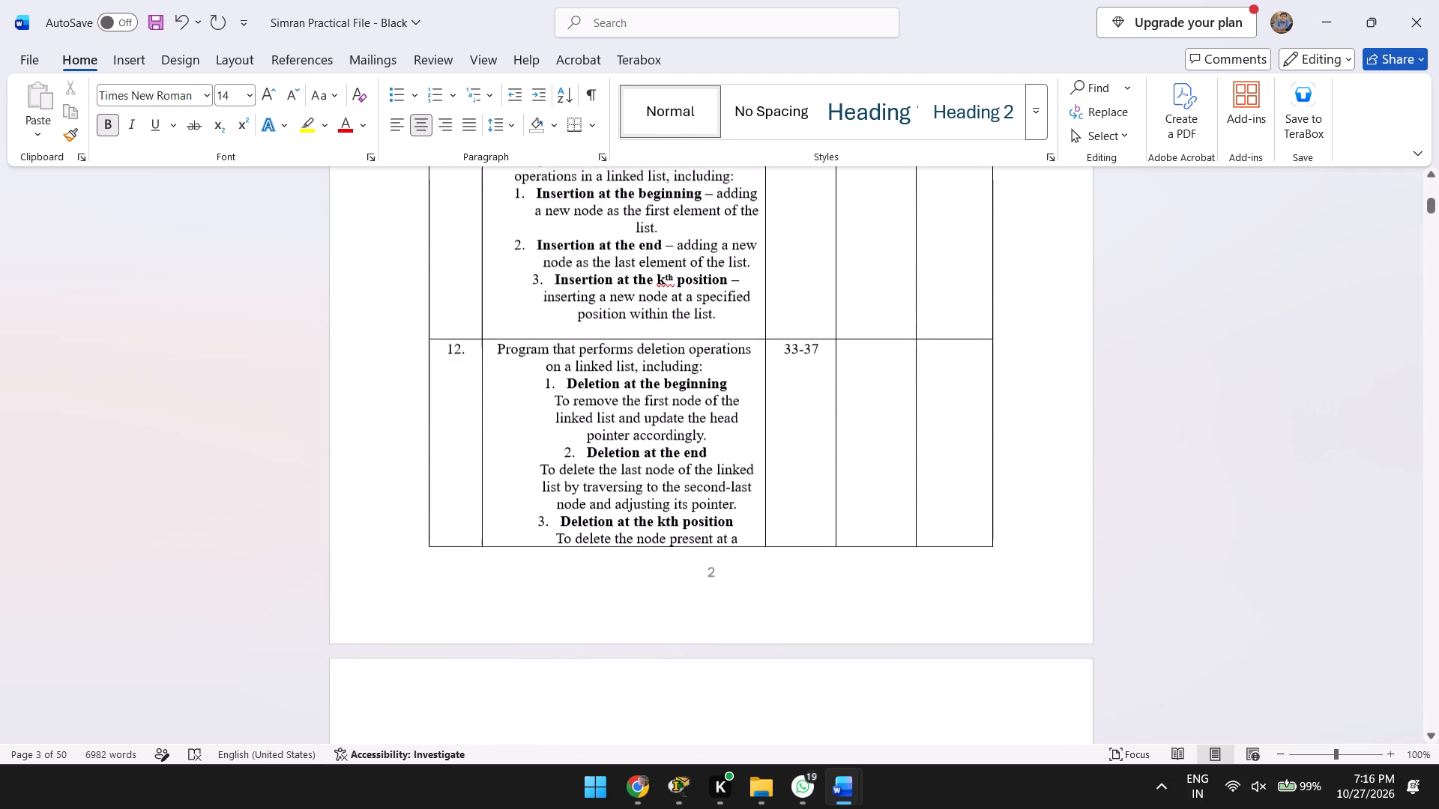
{"action": "scroll", "coordinate": [1022, 579], "scroll_direction": "up", "scroll_amount": 1}
{"action": "left_click", "coordinate": [867, 306]}
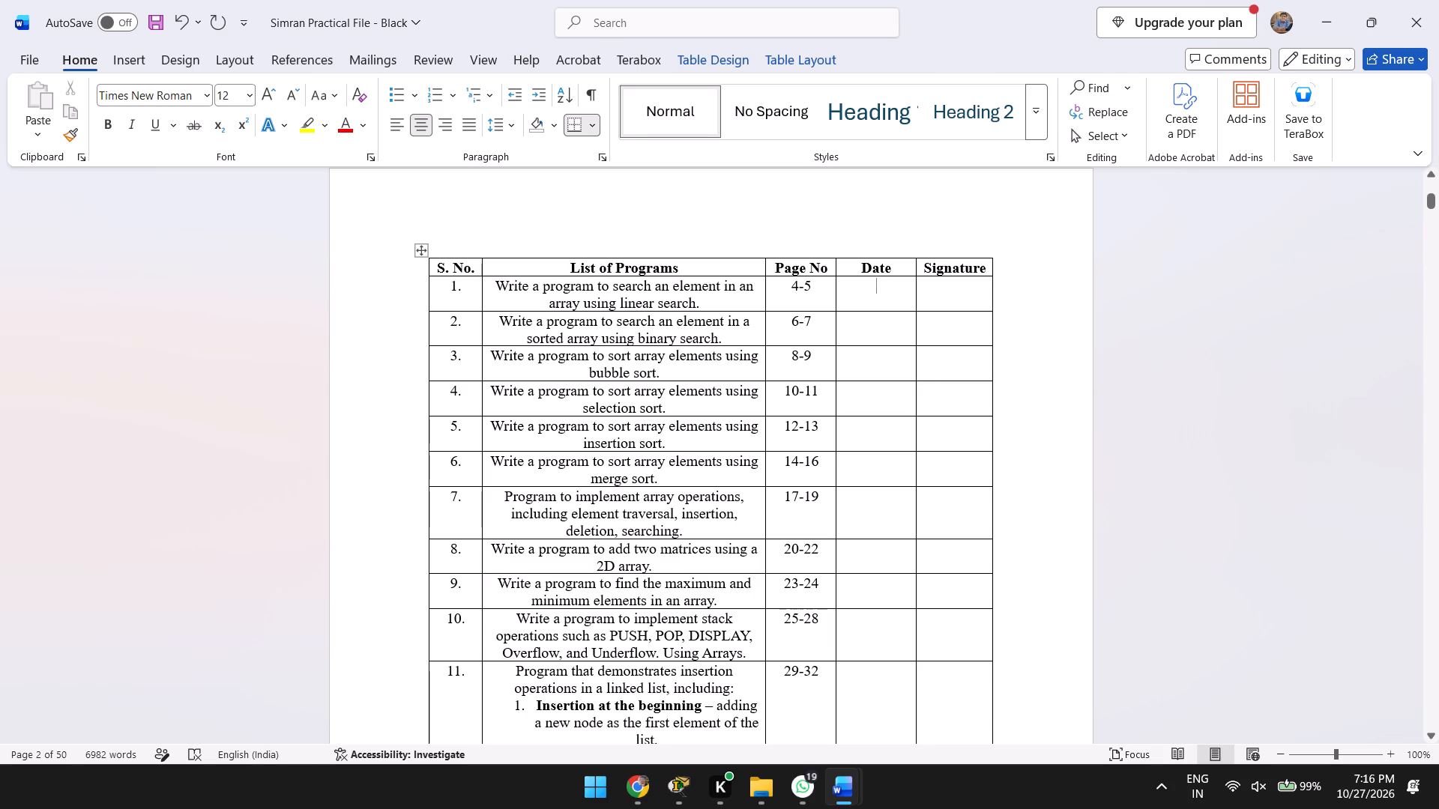
{"action": "scroll", "coordinate": [867, 306], "scroll_direction": "up", "scroll_amount": 3}
{"action": "scroll", "coordinate": [867, 306], "scroll_direction": "down", "scroll_amount": 4}
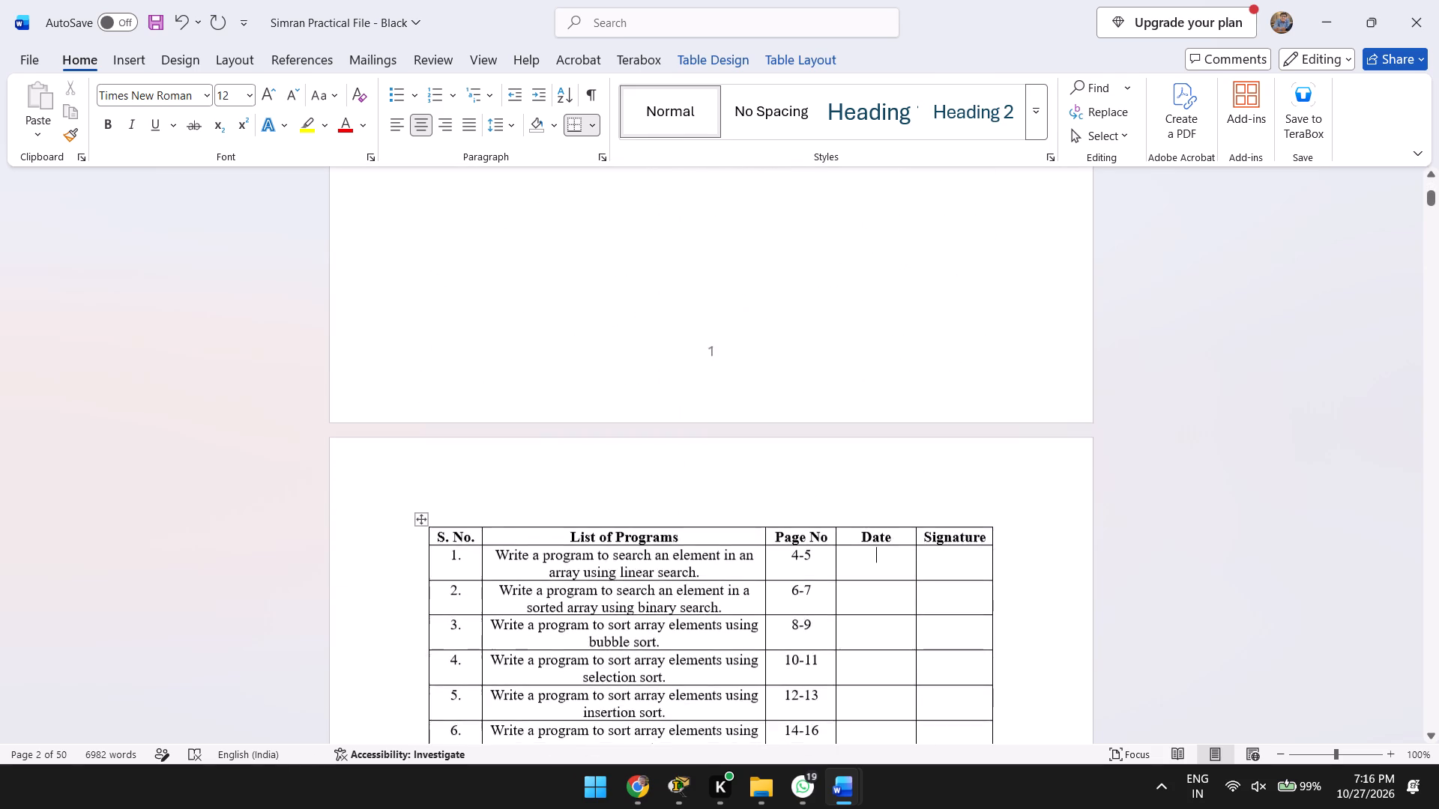
{"action": "scroll", "coordinate": [867, 306], "scroll_direction": "down", "scroll_amount": 8}
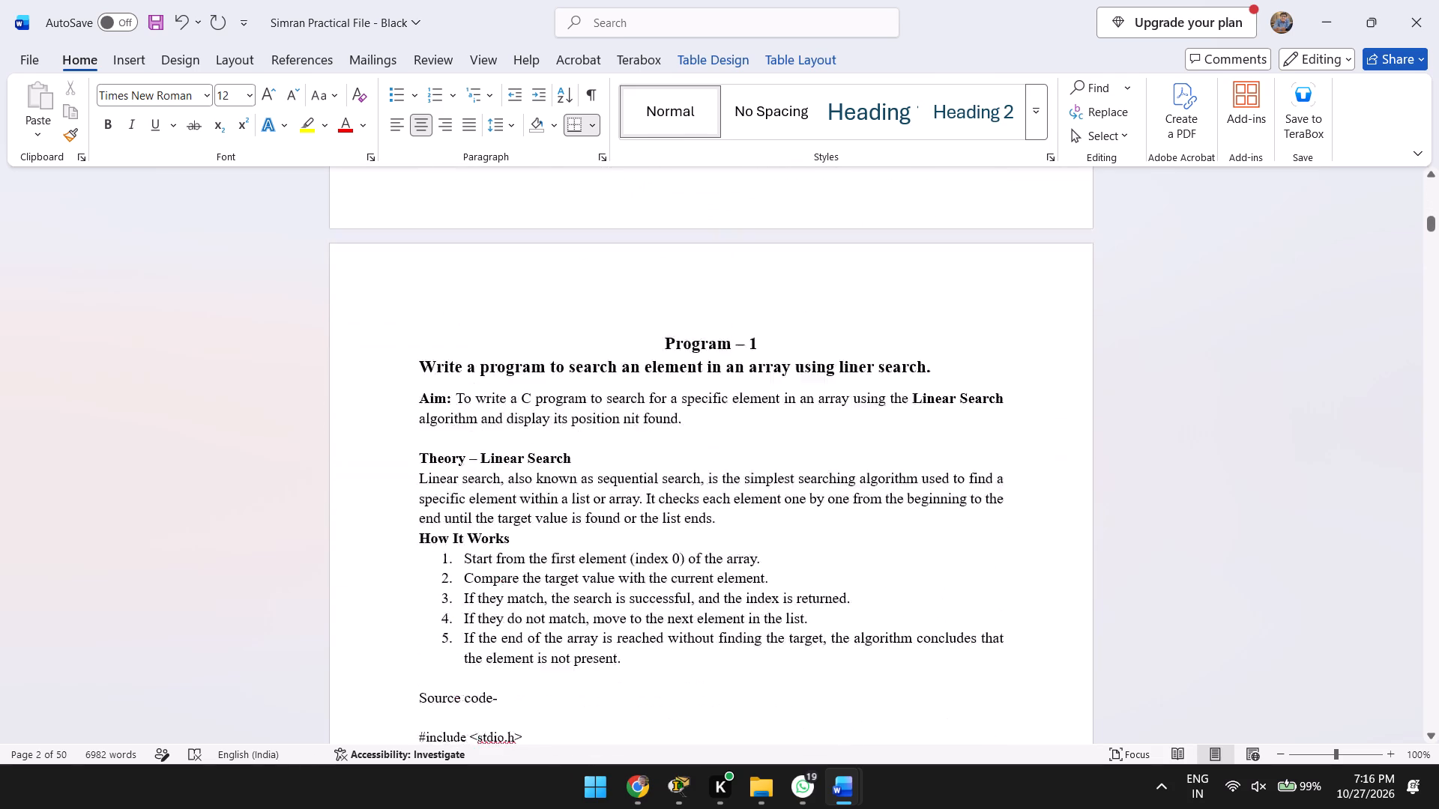
{"action": "scroll", "coordinate": [867, 306], "scroll_direction": "down", "scroll_amount": 1}
{"action": "scroll", "coordinate": [867, 306], "scroll_direction": "up", "scroll_amount": 7}
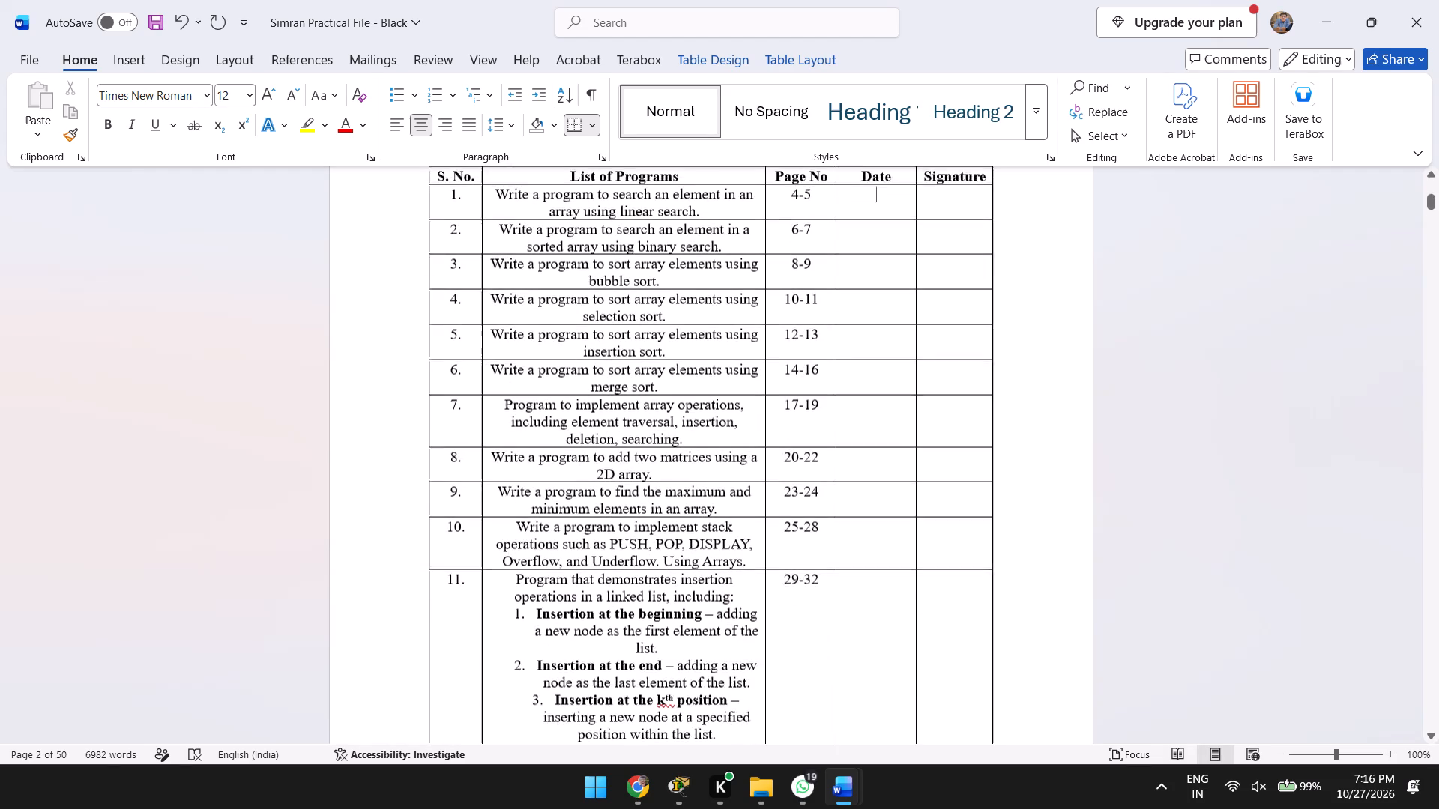
{"action": "scroll", "coordinate": [867, 306], "scroll_direction": "up", "scroll_amount": 2}
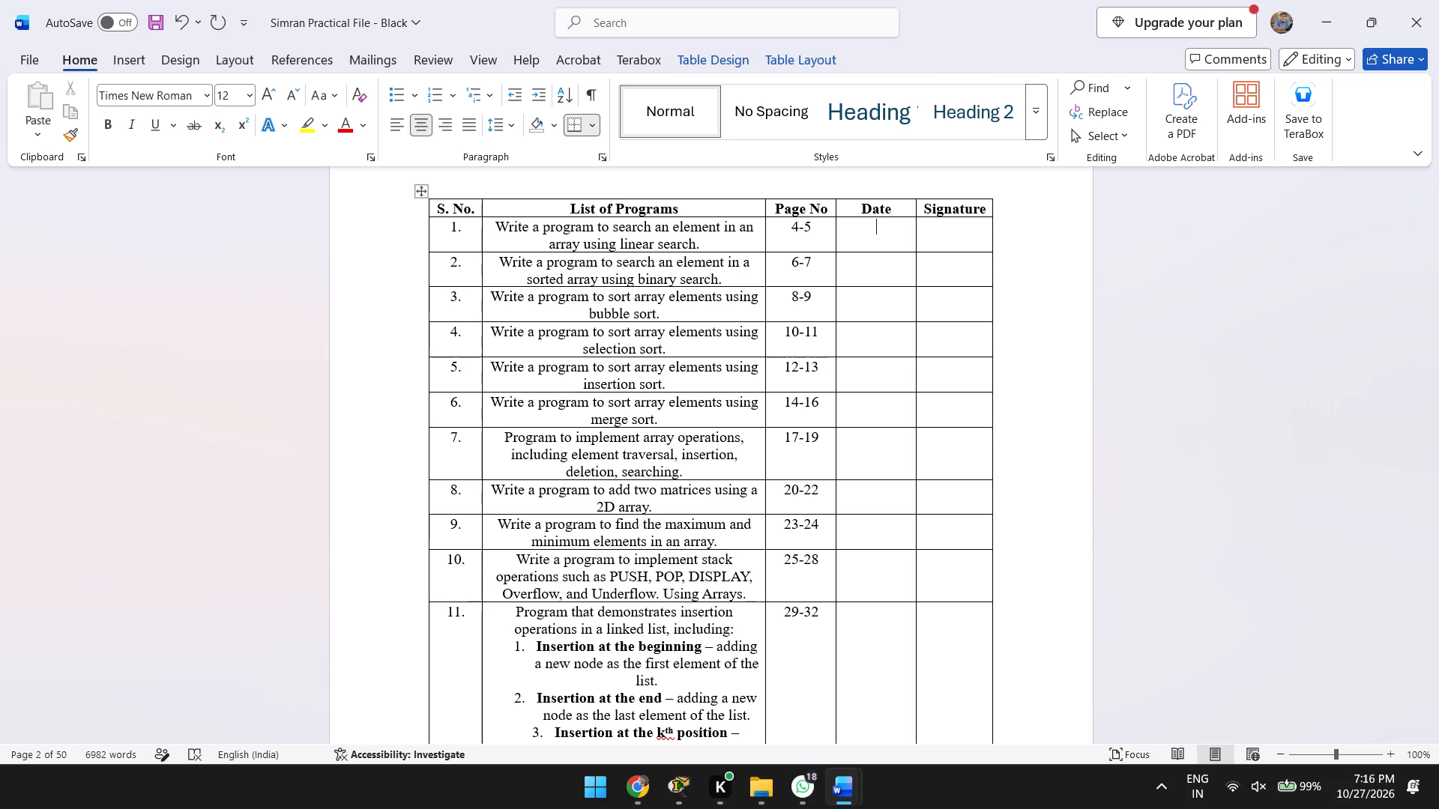
{"action": "scroll", "coordinate": [867, 306], "scroll_direction": "down", "scroll_amount": 1}
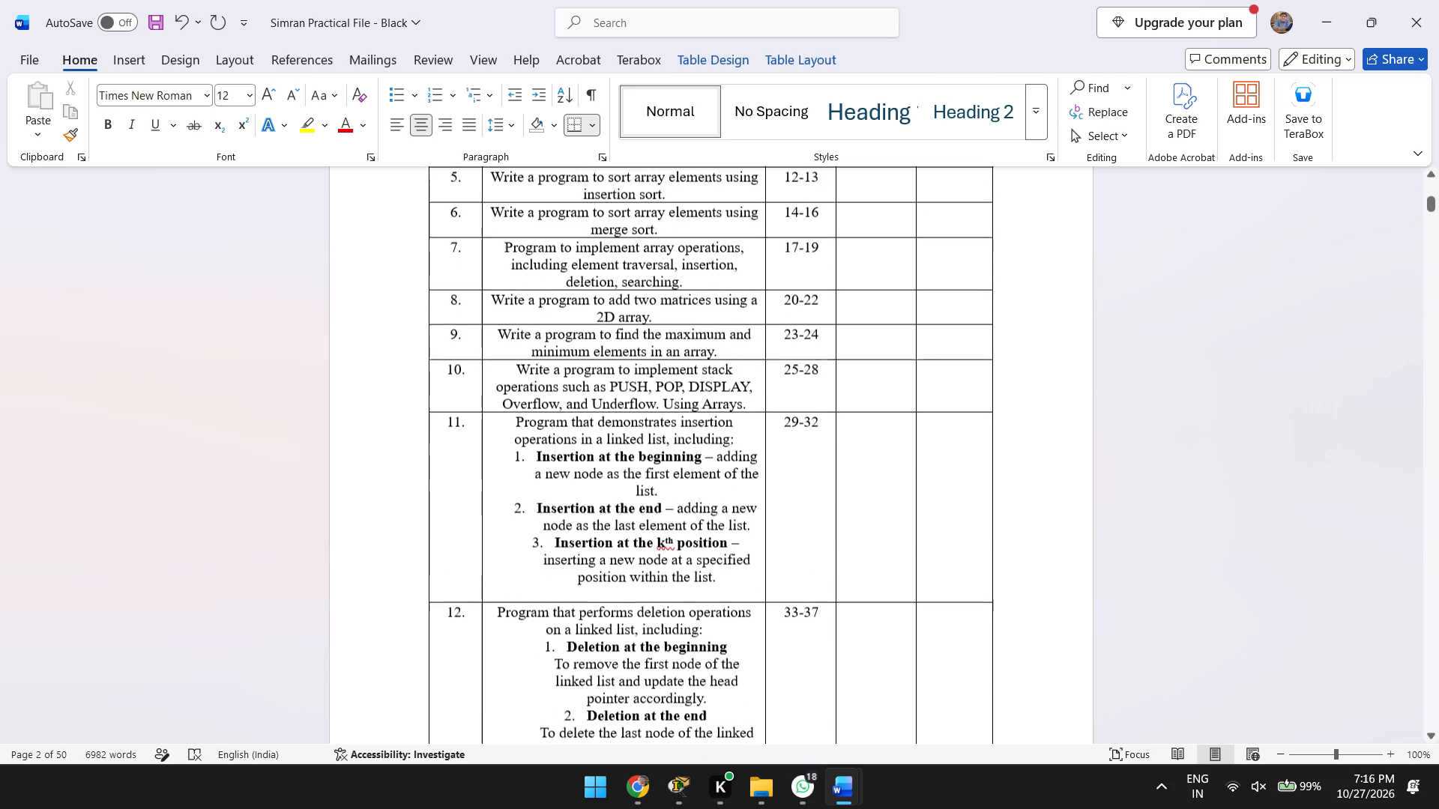
{"action": "scroll", "coordinate": [818, 411], "scroll_direction": "down", "scroll_amount": 3}
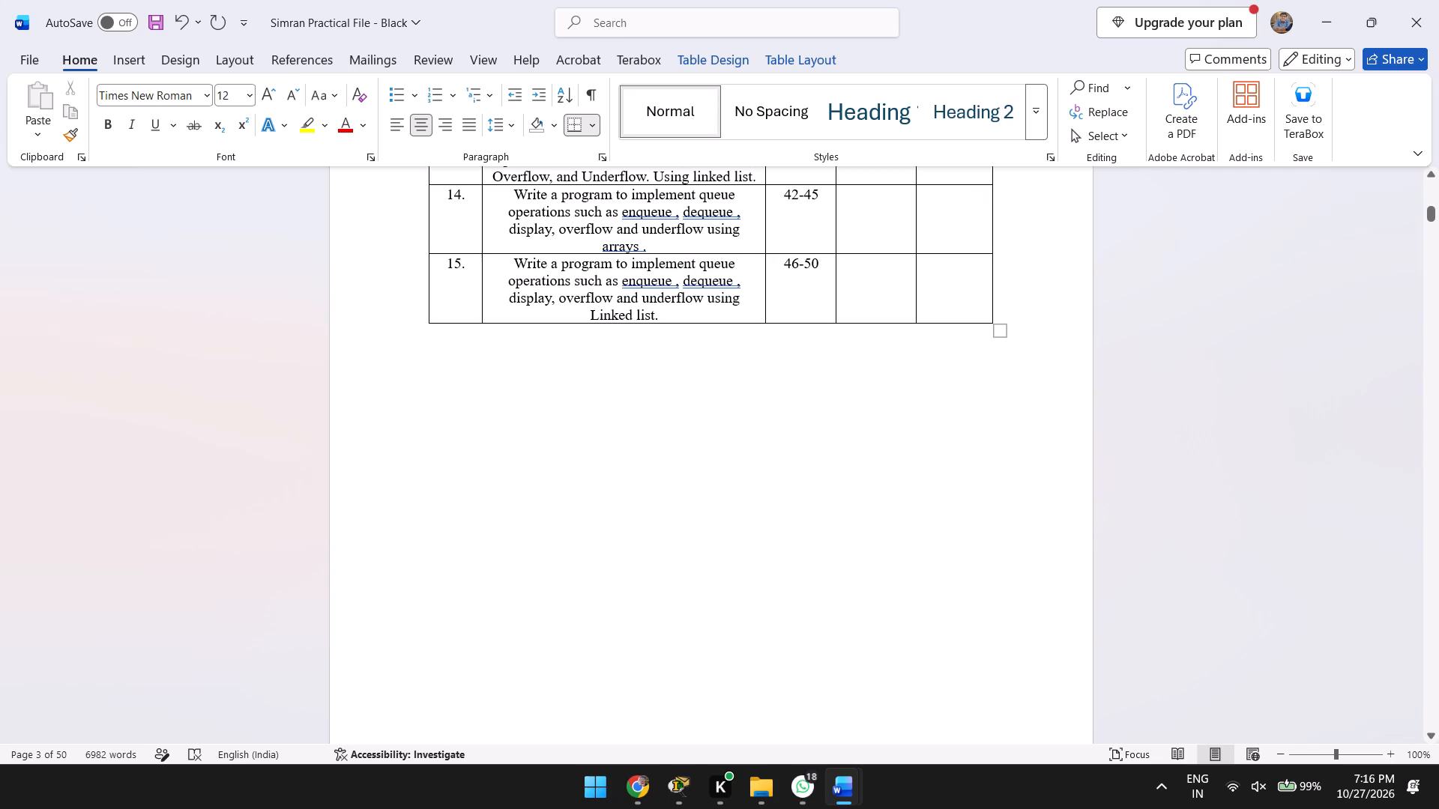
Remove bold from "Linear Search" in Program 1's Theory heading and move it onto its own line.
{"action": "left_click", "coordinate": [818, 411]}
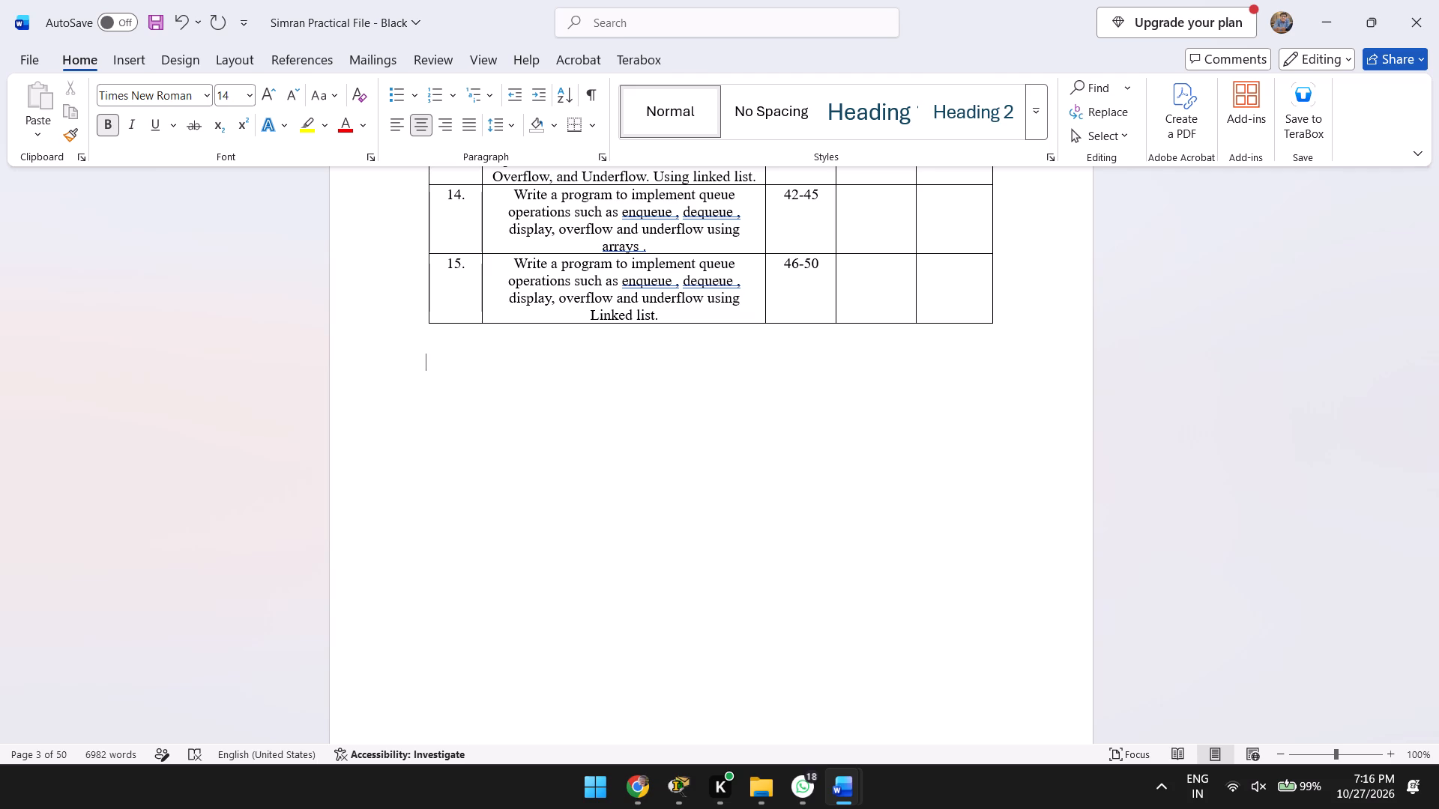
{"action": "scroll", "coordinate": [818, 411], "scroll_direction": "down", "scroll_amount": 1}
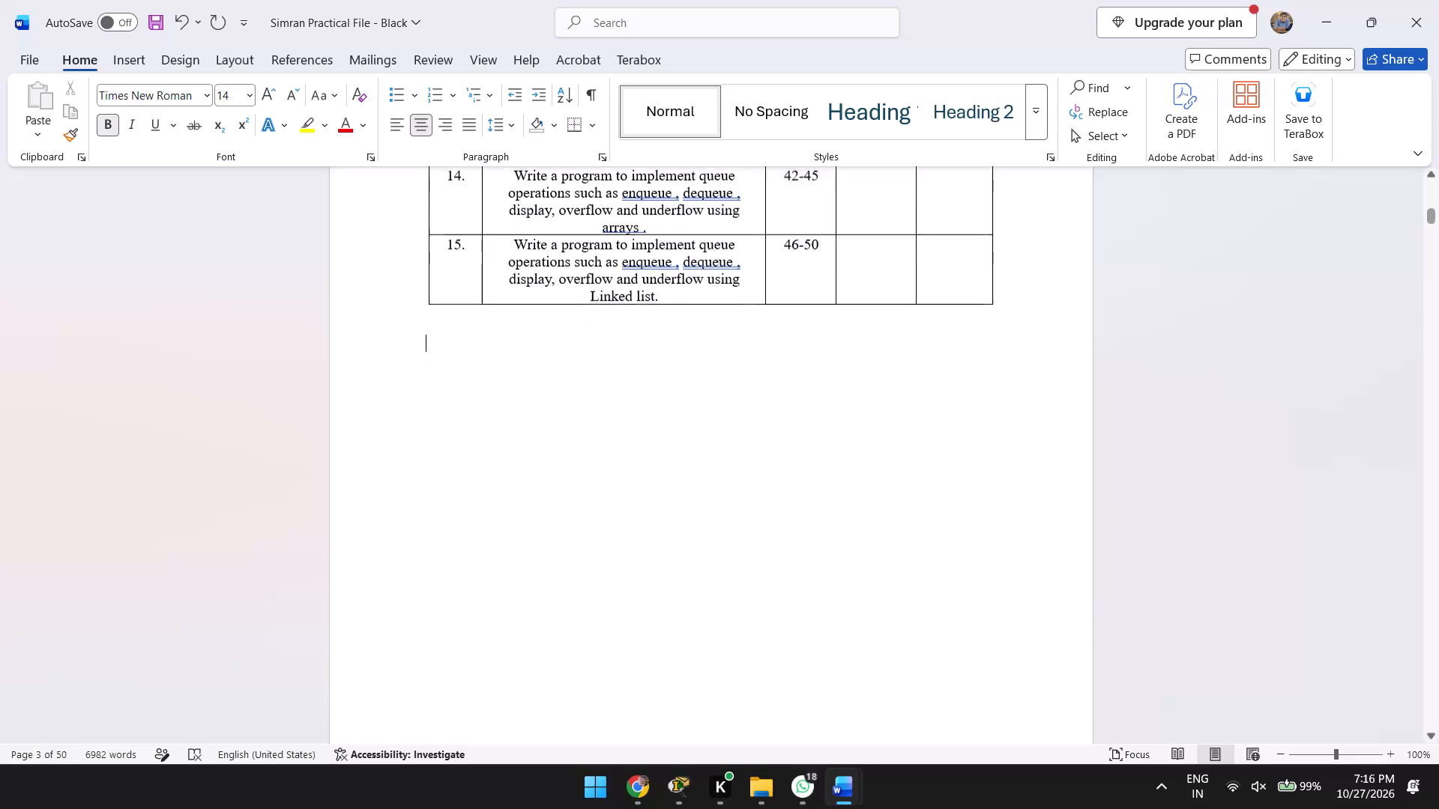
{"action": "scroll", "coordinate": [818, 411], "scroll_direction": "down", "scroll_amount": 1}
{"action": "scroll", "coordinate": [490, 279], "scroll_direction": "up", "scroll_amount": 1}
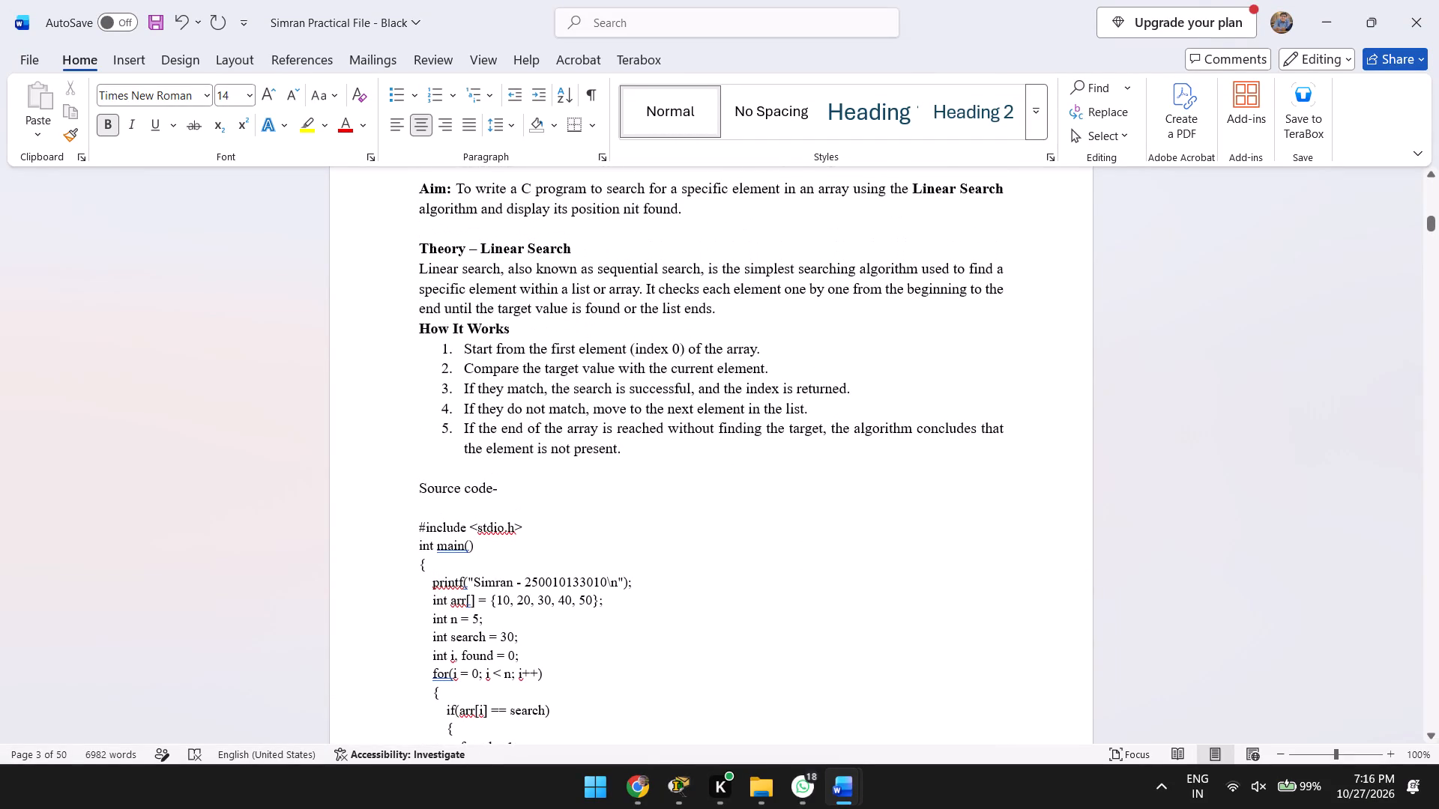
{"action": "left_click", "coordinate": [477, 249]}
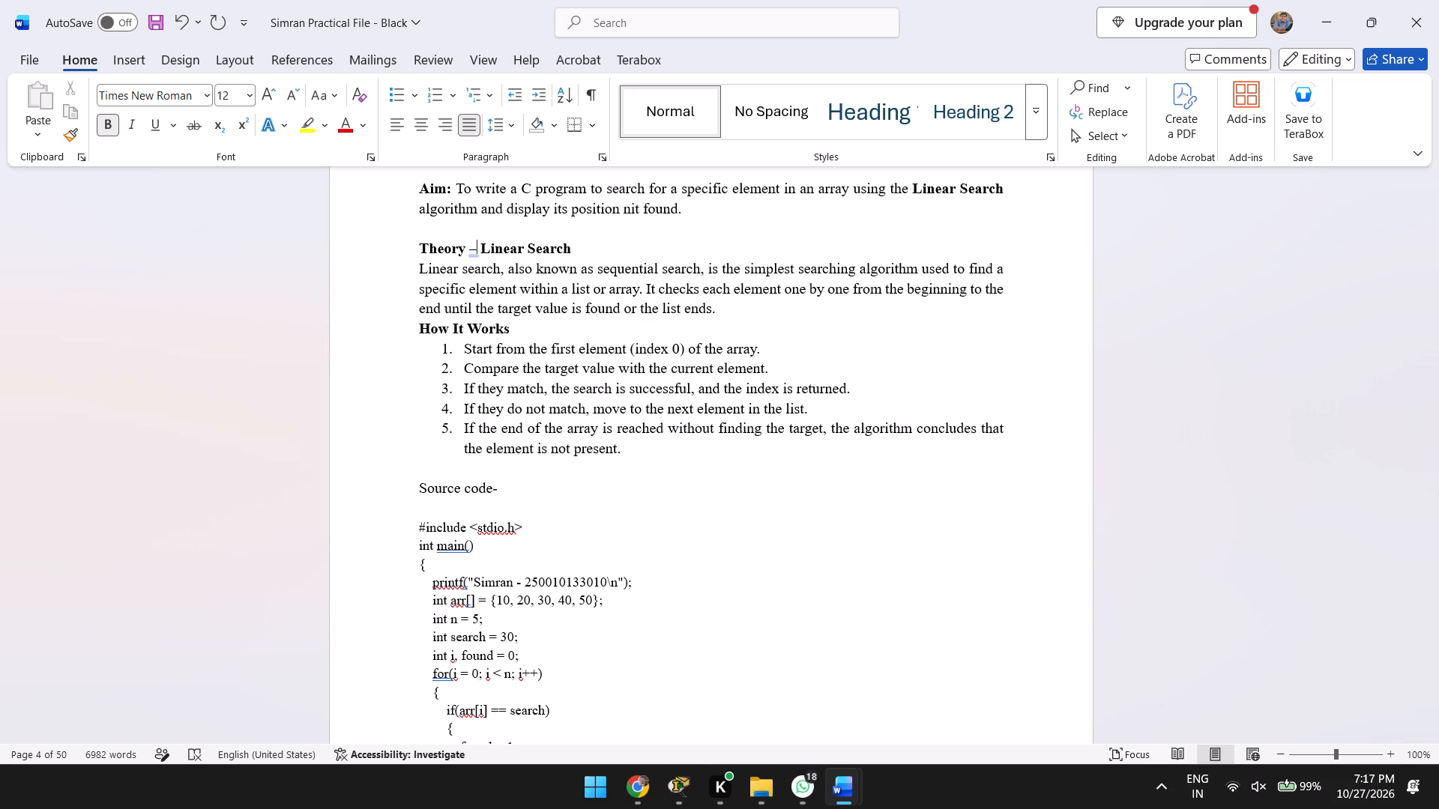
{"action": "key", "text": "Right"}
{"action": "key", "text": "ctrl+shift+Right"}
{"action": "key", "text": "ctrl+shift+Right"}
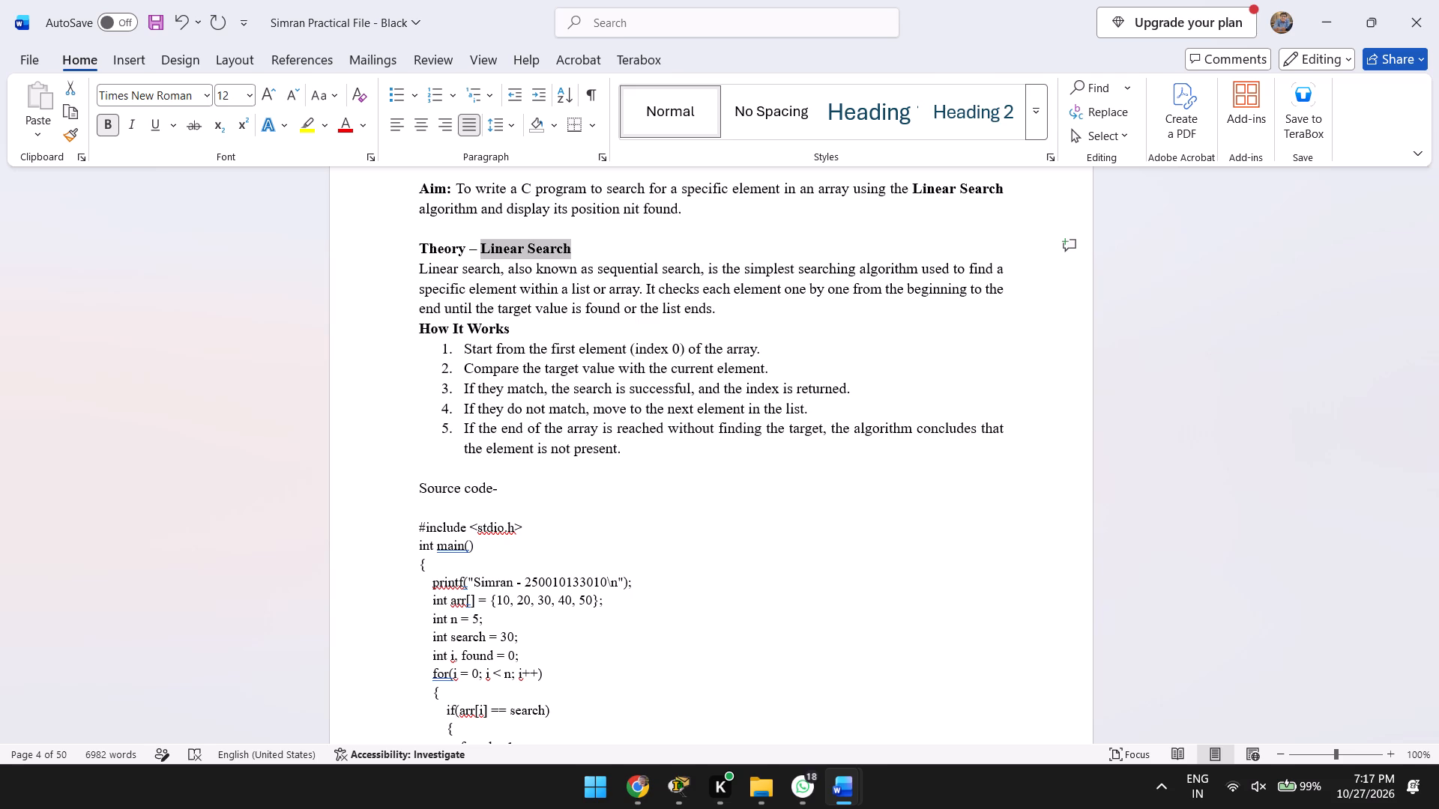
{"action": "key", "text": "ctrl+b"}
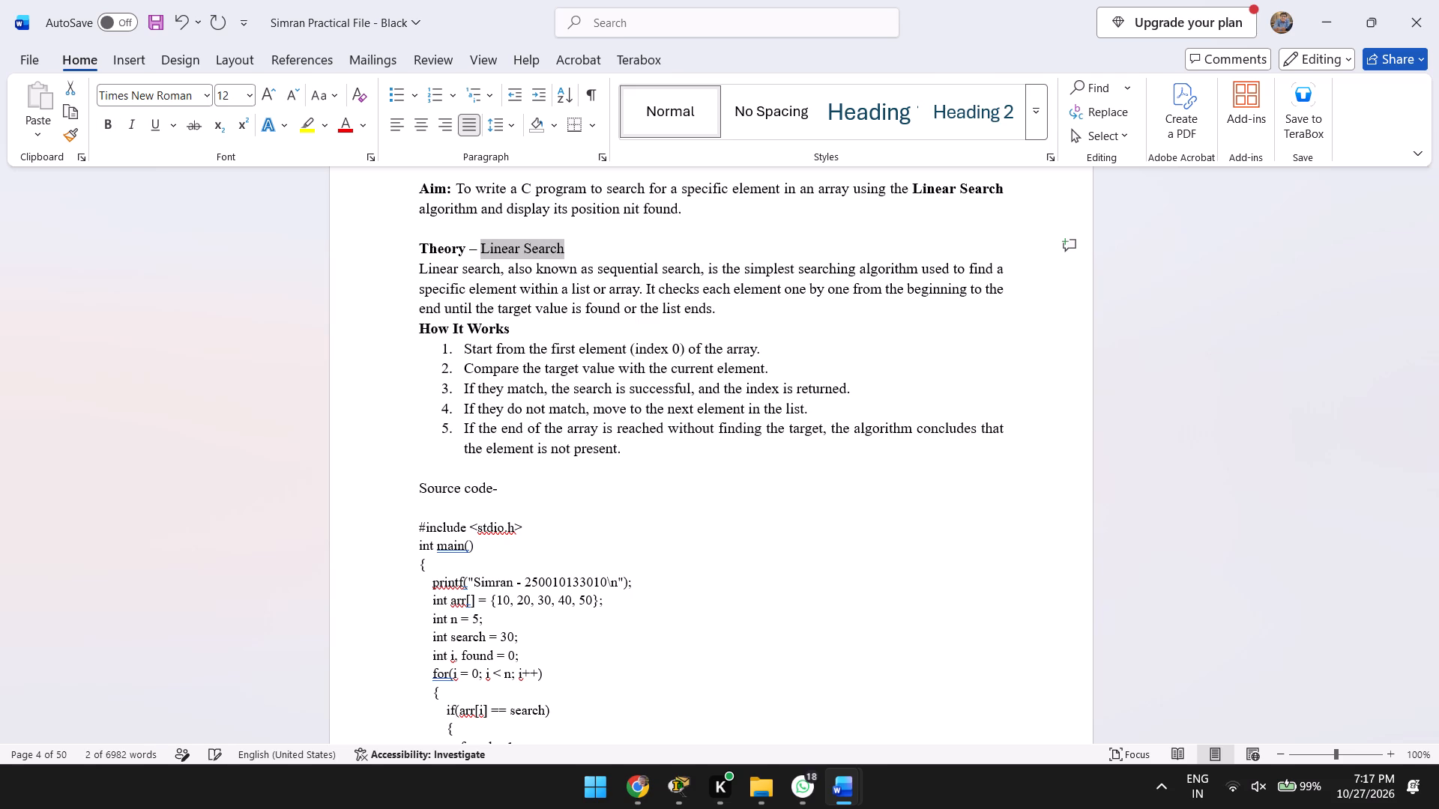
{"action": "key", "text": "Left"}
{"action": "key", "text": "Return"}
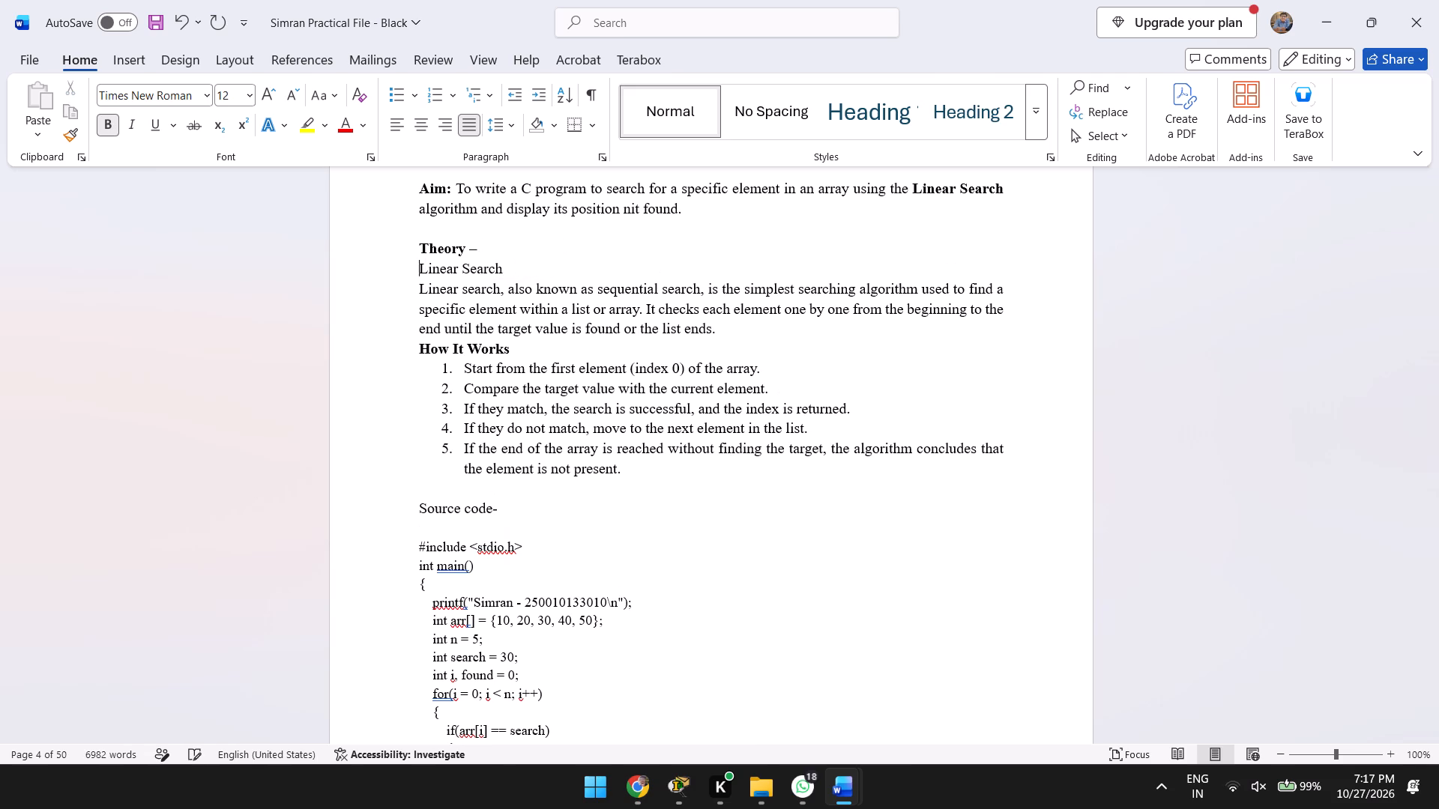
Delete the "Linear Search" line beneath Program 1's "Theory –" heading.
{"action": "key", "text": "Up"}
{"action": "key", "text": "Down"}
{"action": "key", "text": "ctrl+shift+Right"}
{"action": "key", "text": "ctrl+shift+Right"}
{"action": "key", "text": "BackSpace"}
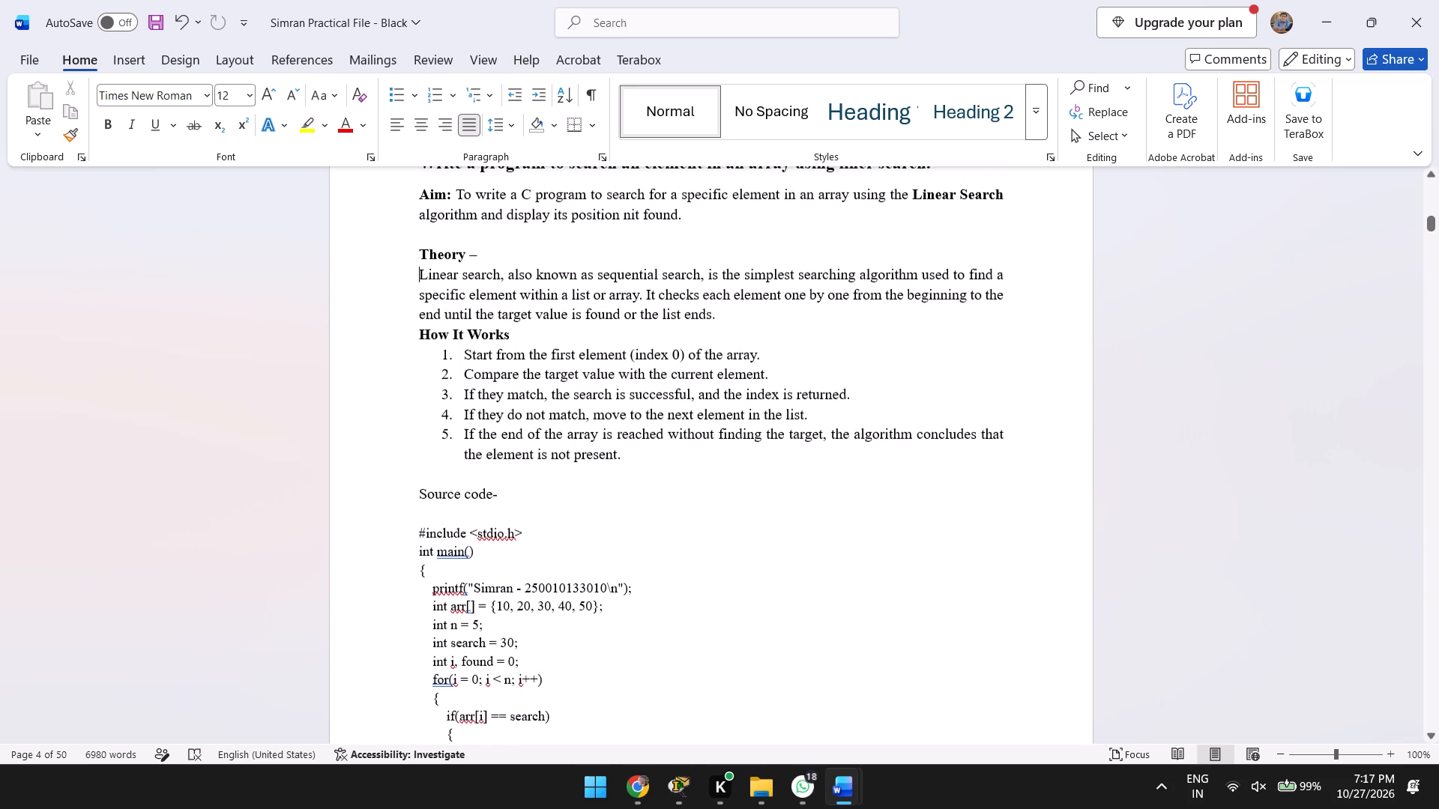
Look over the Program 1 page, including its Theory paragraph and How It Works list.
{"action": "scroll", "coordinate": [675, 348], "scroll_direction": "down", "scroll_amount": 1}
{"action": "scroll", "coordinate": [644, 452], "scroll_direction": "up", "scroll_amount": 1}
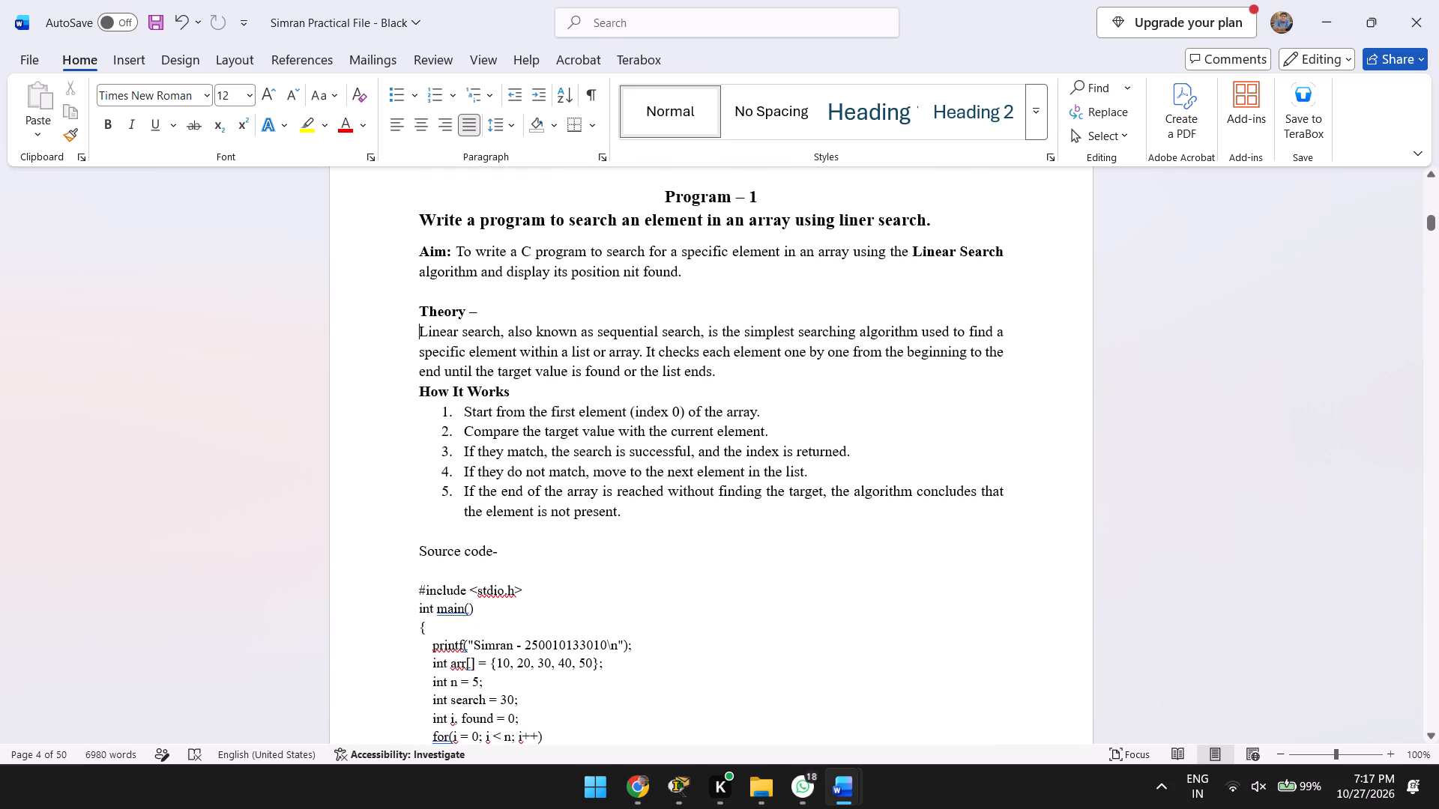
{"action": "left_click", "coordinate": [739, 383]}
{"action": "left_click", "coordinate": [721, 371]}
{"action": "scroll", "coordinate": [567, 348], "scroll_direction": "down", "scroll_amount": 1}
{"action": "scroll", "coordinate": [619, 365], "scroll_direction": "up", "scroll_amount": 1}
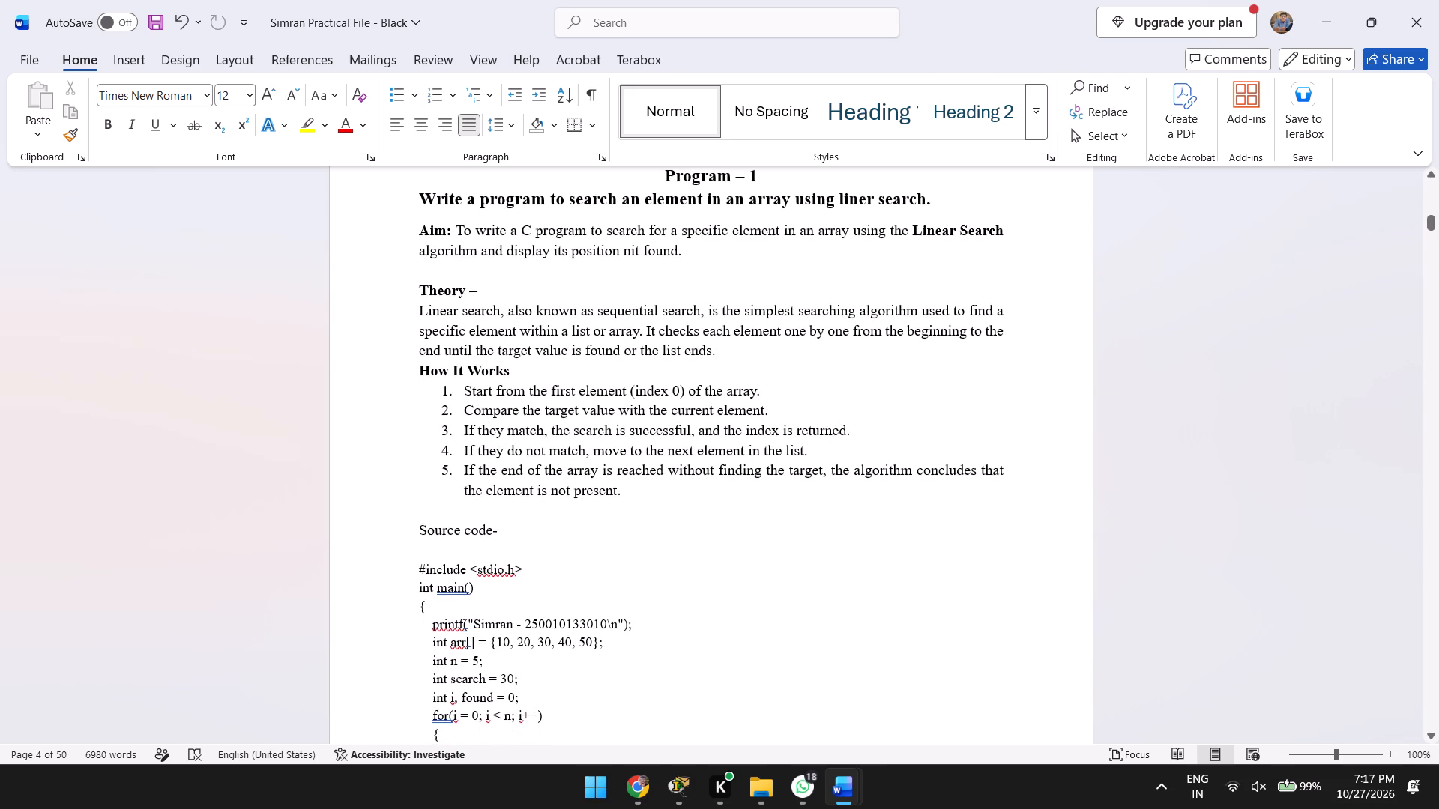
{"action": "scroll", "coordinate": [619, 365], "scroll_direction": "up", "scroll_amount": 1}
{"action": "scroll", "coordinate": [700, 369], "scroll_direction": "down", "scroll_amount": 1}
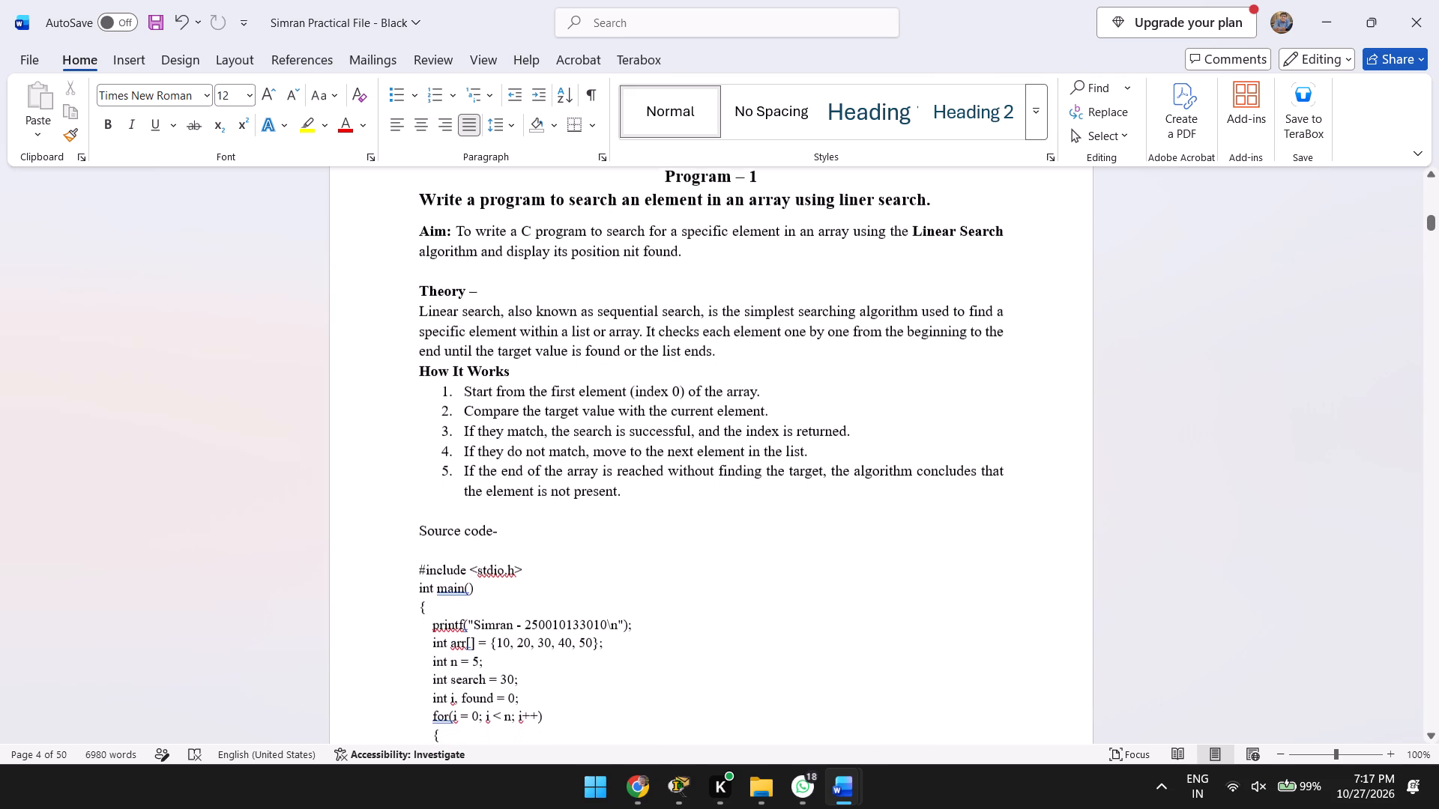
{"action": "scroll", "coordinate": [700, 369], "scroll_direction": "down", "scroll_amount": 1}
{"action": "scroll", "coordinate": [700, 369], "scroll_direction": "up", "scroll_amount": 1}
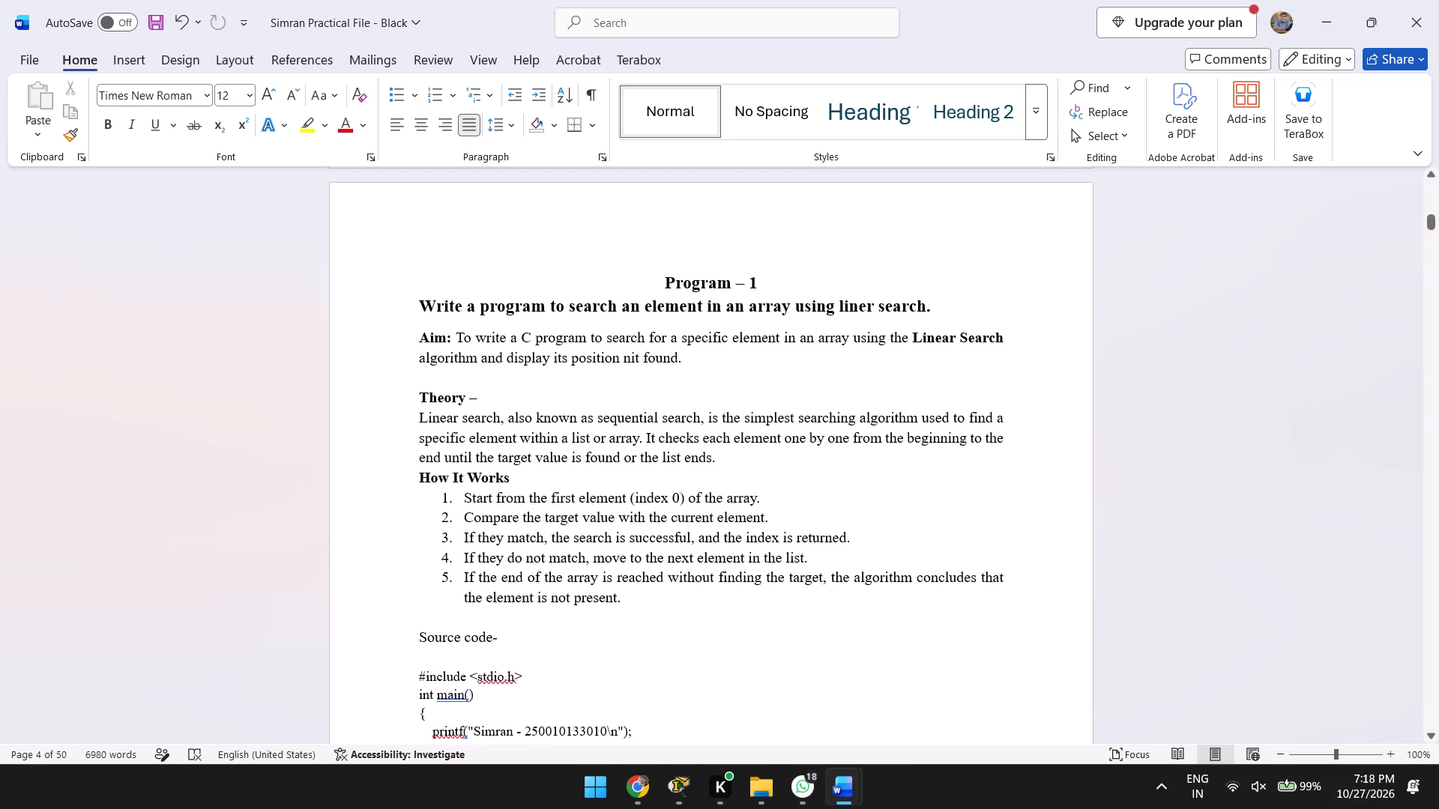
Delete "Binary Search" and the space before it from Program 2's Theory heading.
{"action": "scroll", "coordinate": [522, 400], "scroll_direction": "down", "scroll_amount": 2}
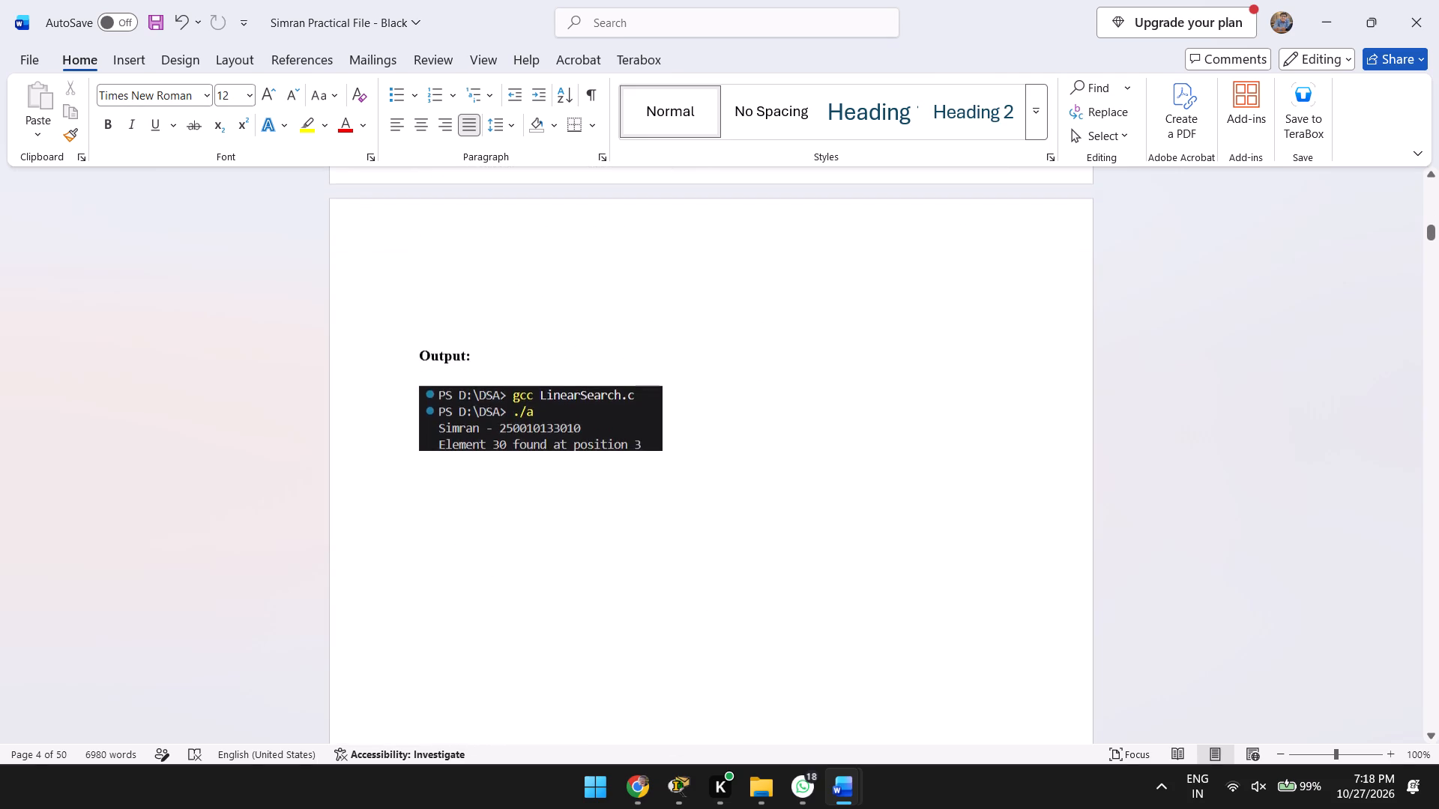
{"action": "scroll", "coordinate": [596, 421], "scroll_direction": "down", "scroll_amount": 1}
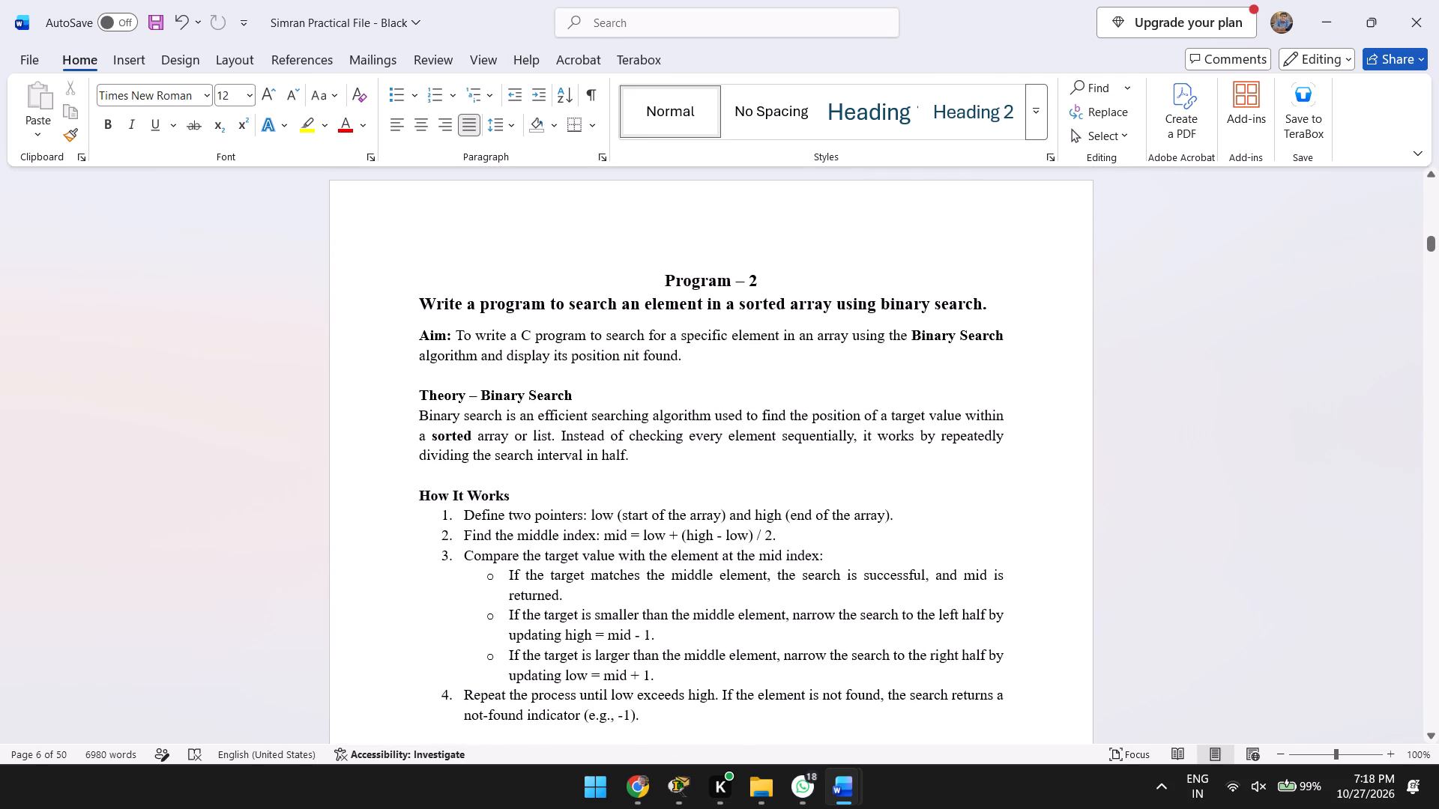
{"action": "left_click", "coordinate": [480, 396]}
{"action": "key", "text": "ctrl+shift+Right"}
{"action": "key", "text": "ctrl+shift+Right"}
{"action": "key", "text": "BackSpace"}
{"action": "key", "text": "BackSpace"}
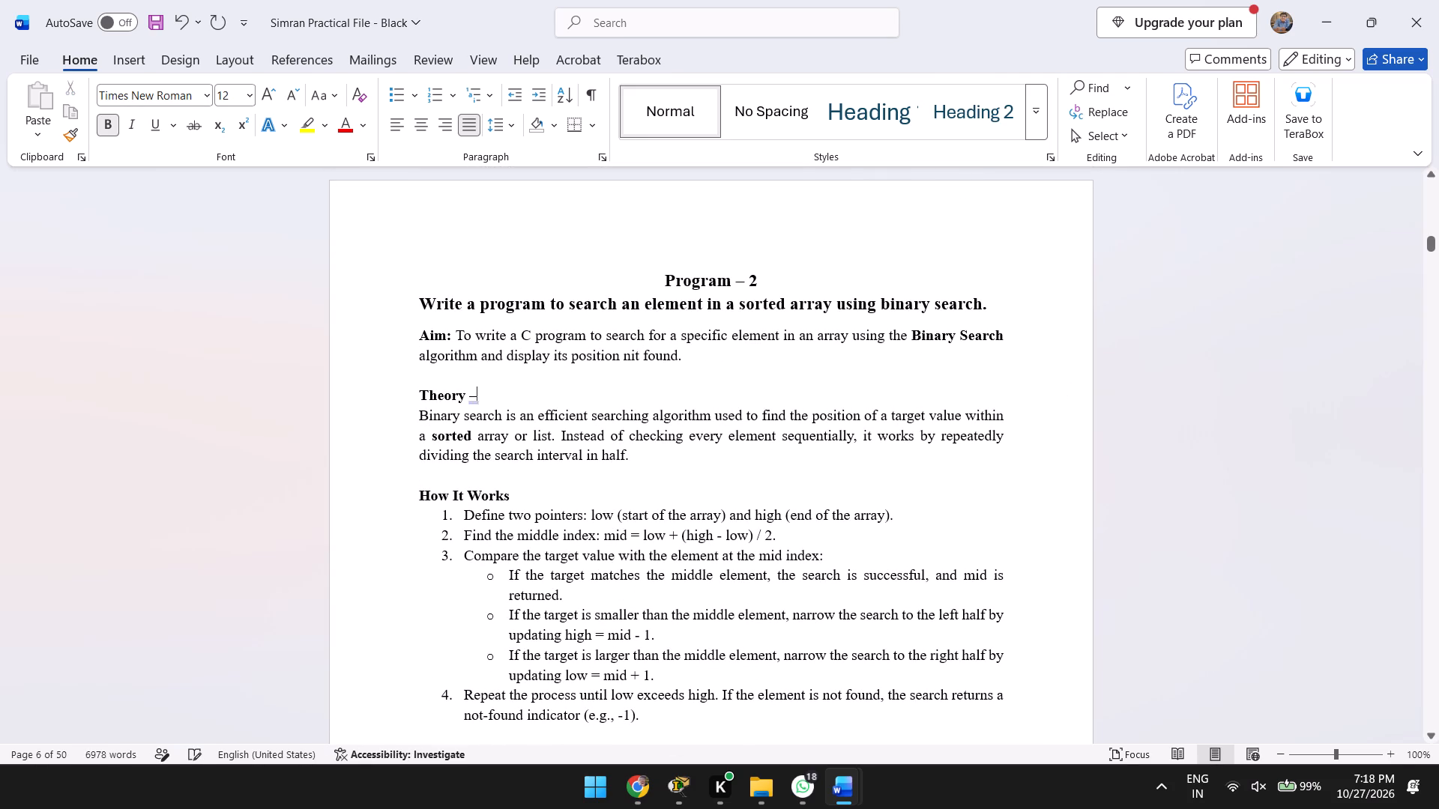
Delete "Bubble Sort" and the space before it from Program 3's Theory heading.
{"action": "scroll", "coordinate": [489, 485], "scroll_direction": "down", "scroll_amount": 1}
{"action": "scroll", "coordinate": [584, 512], "scroll_direction": "down", "scroll_amount": 3}
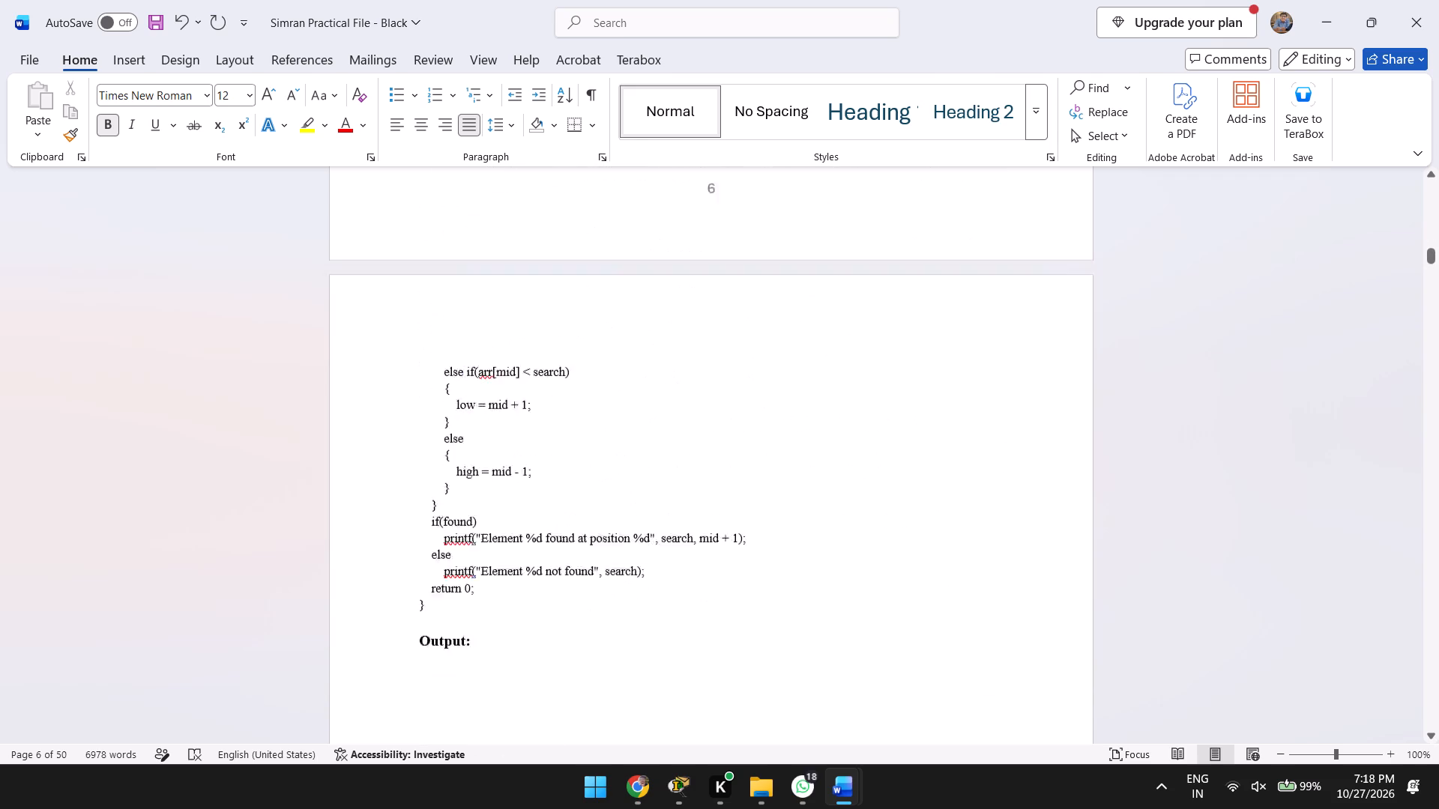
{"action": "scroll", "coordinate": [601, 560], "scroll_direction": "down", "scroll_amount": 1}
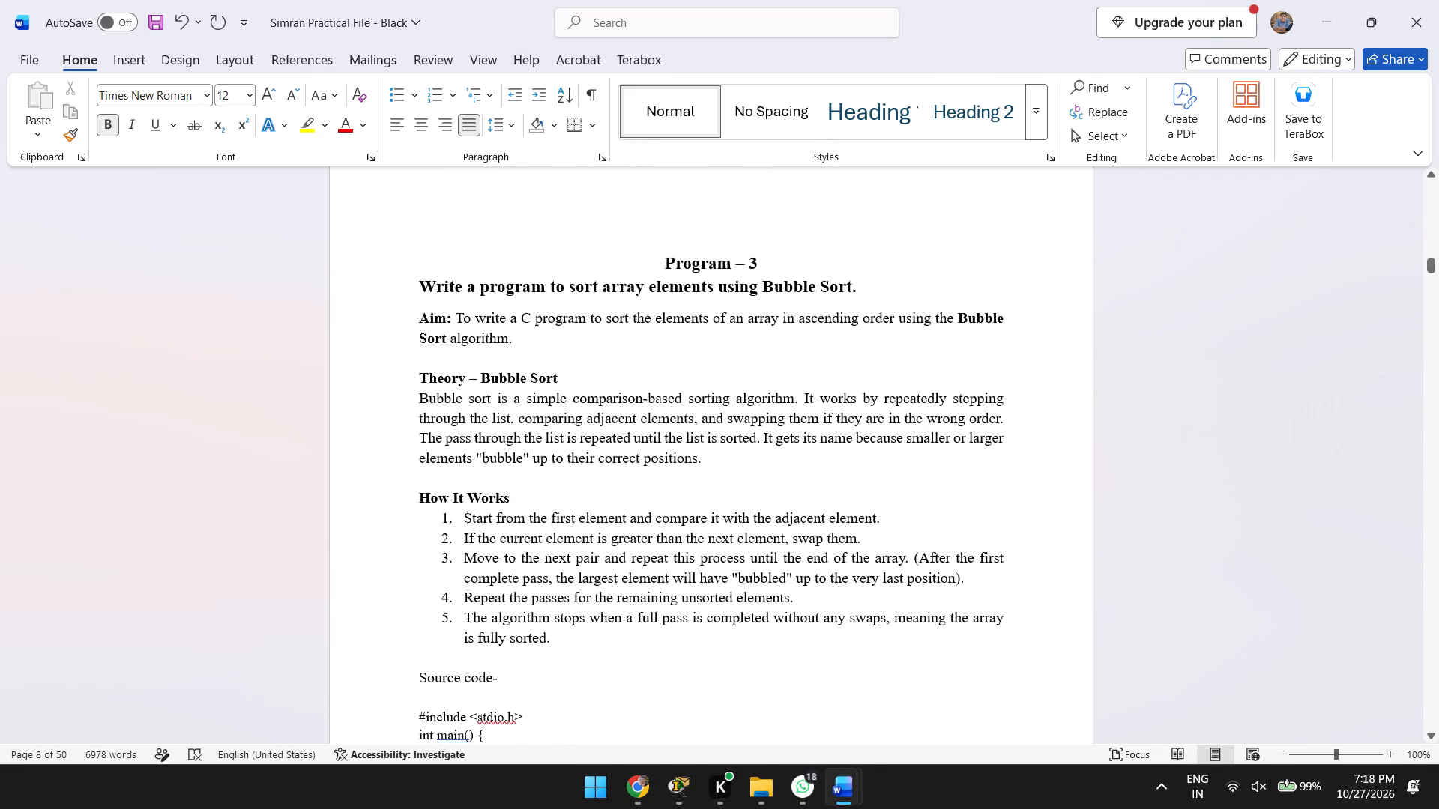
{"action": "left_click", "coordinate": [477, 377]}
{"action": "key", "text": "Right"}
{"action": "key", "text": "ctrl+shift+Right"}
{"action": "key", "text": "ctrl+shift+Right"}
{"action": "type", "text": "\\\\"}
{"action": "key", "text": "BackSpace"}
{"action": "key", "text": "BackSpace"}
{"action": "key", "text": "BackSpace"}
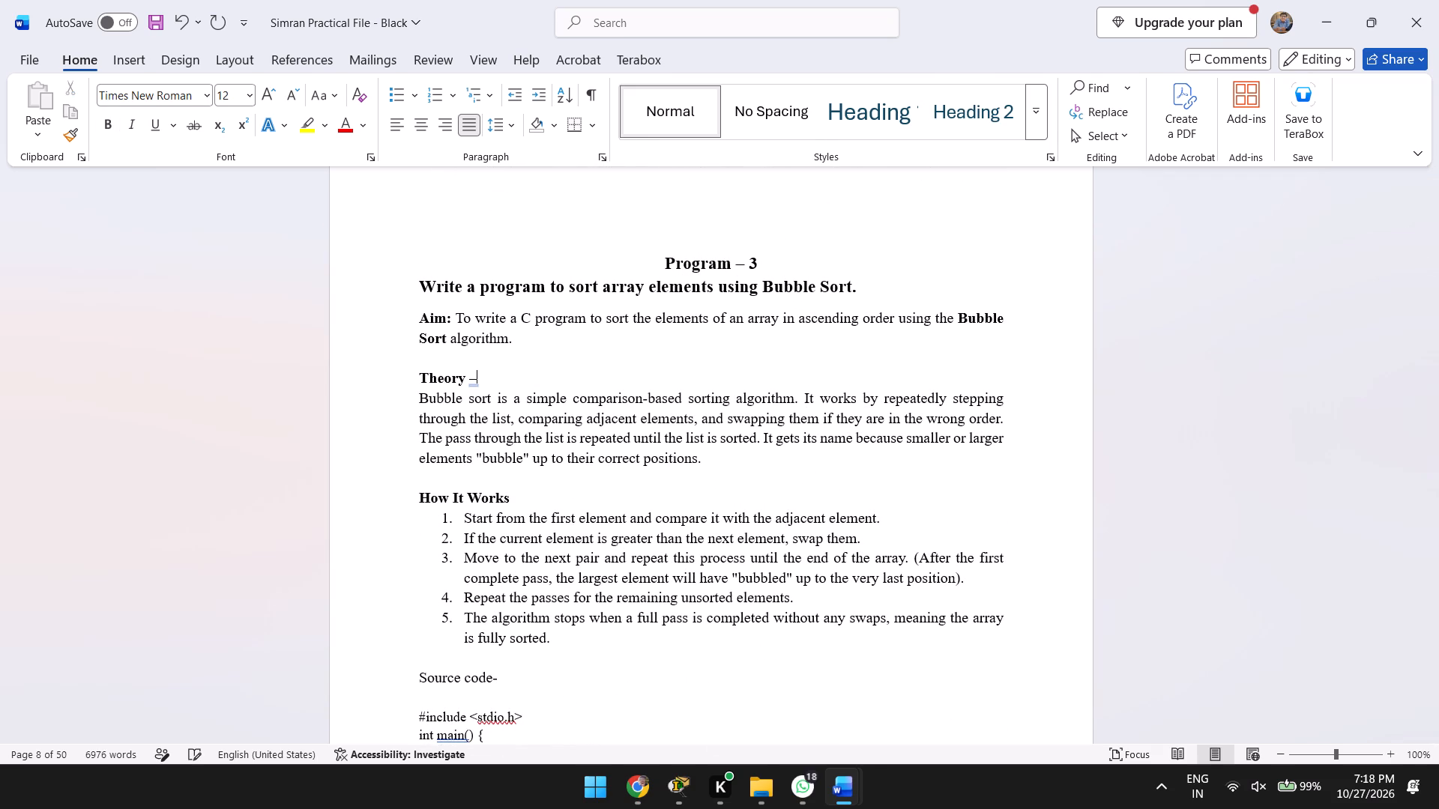
Delete "Selection Sort" and the space before it from Program 4's Theory heading.
{"action": "scroll", "coordinate": [527, 461], "scroll_direction": "down", "scroll_amount": 4}
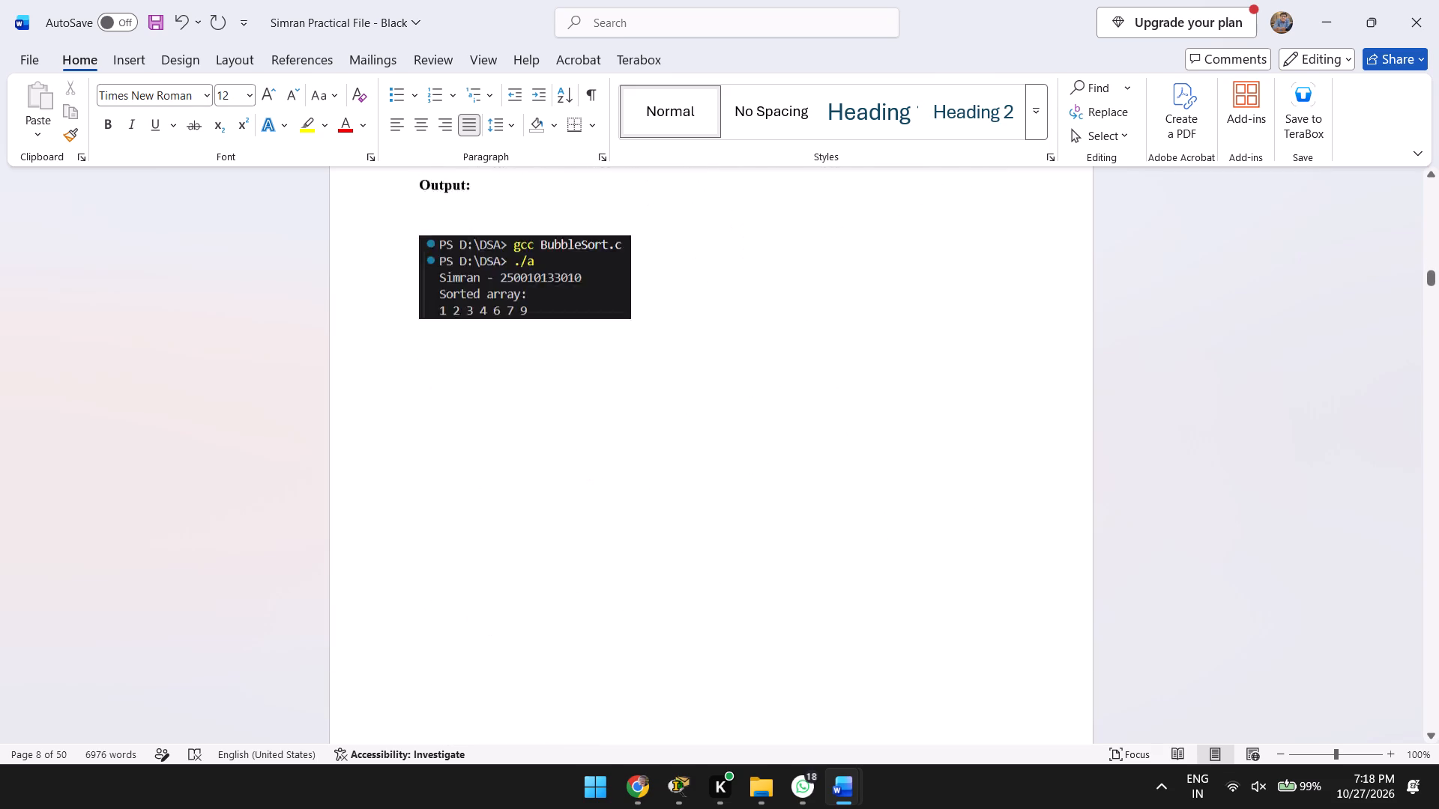
{"action": "scroll", "coordinate": [527, 461], "scroll_direction": "down", "scroll_amount": 2}
{"action": "left_click", "coordinate": [479, 434]}
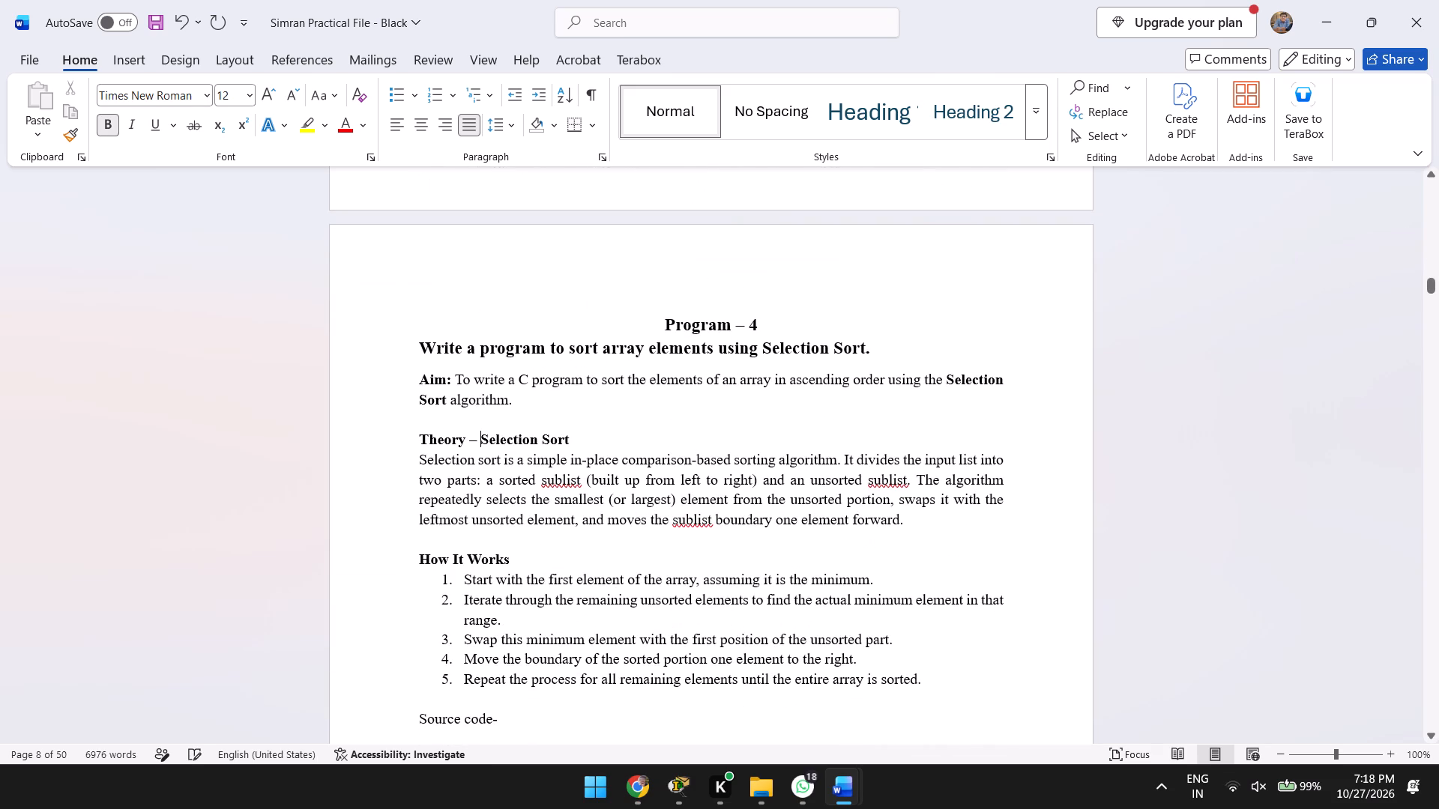
{"action": "key", "text": "ctrl+shift+Right"}
{"action": "key", "text": "ctrl+shift+Right"}
{"action": "key", "text": "BackSpace"}
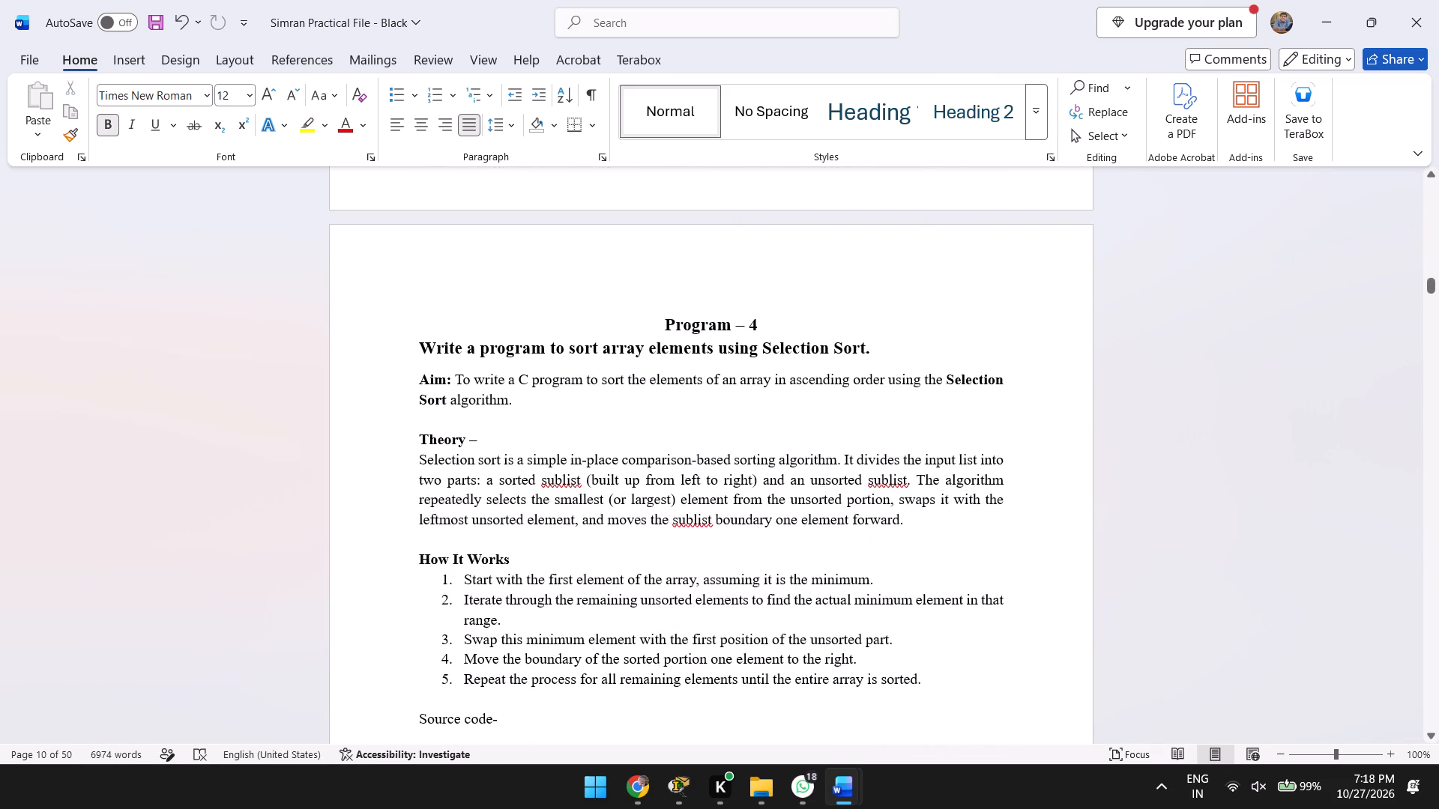
{"action": "scroll", "coordinate": [512, 484], "scroll_direction": "down", "scroll_amount": 1}
{"action": "key", "text": "BackSpace"}
Delete "Insertion Sort" and the space before it from Program 5's Theory heading.
{"action": "scroll", "coordinate": [518, 497], "scroll_direction": "down", "scroll_amount": 1}
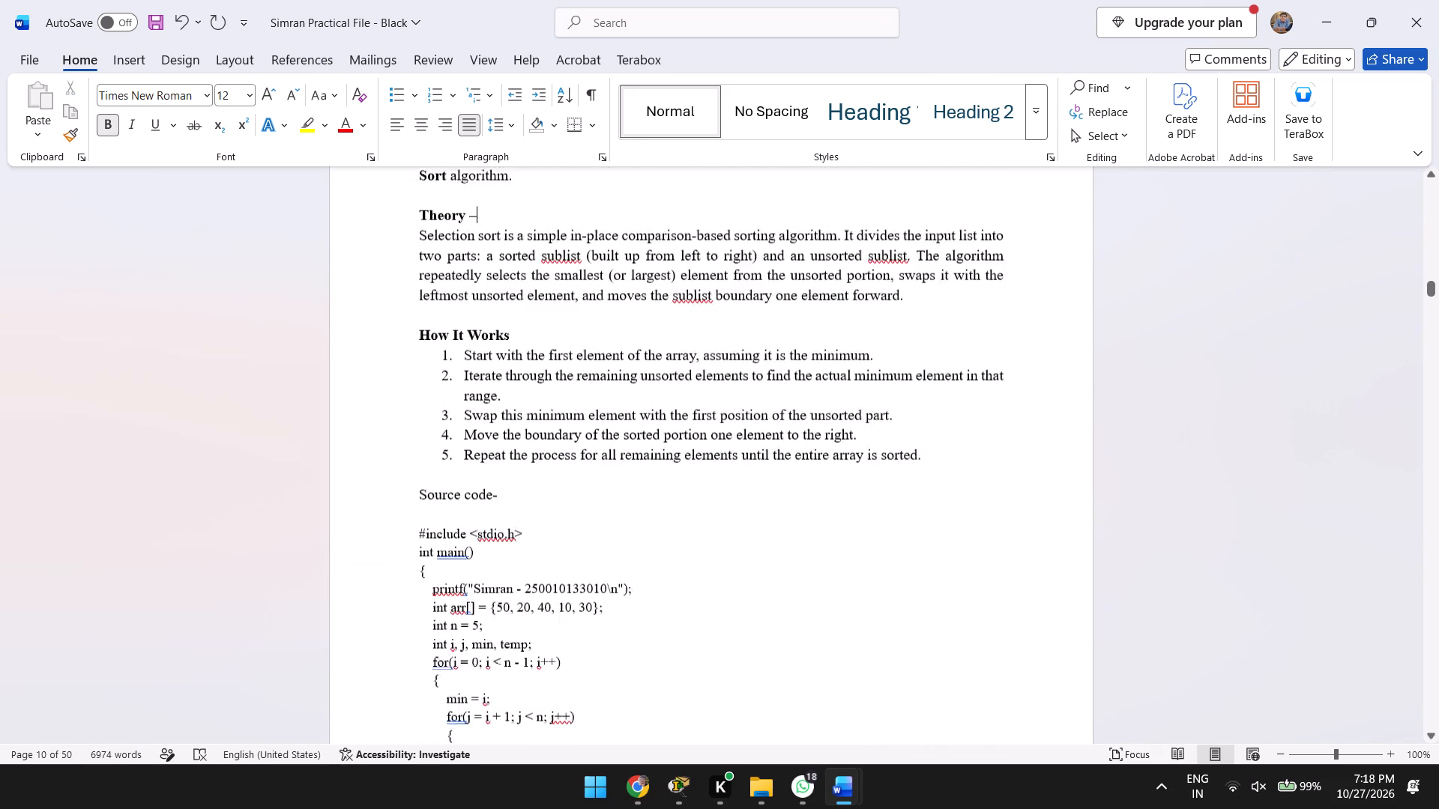
{"action": "scroll", "coordinate": [518, 497], "scroll_direction": "down", "scroll_amount": 3}
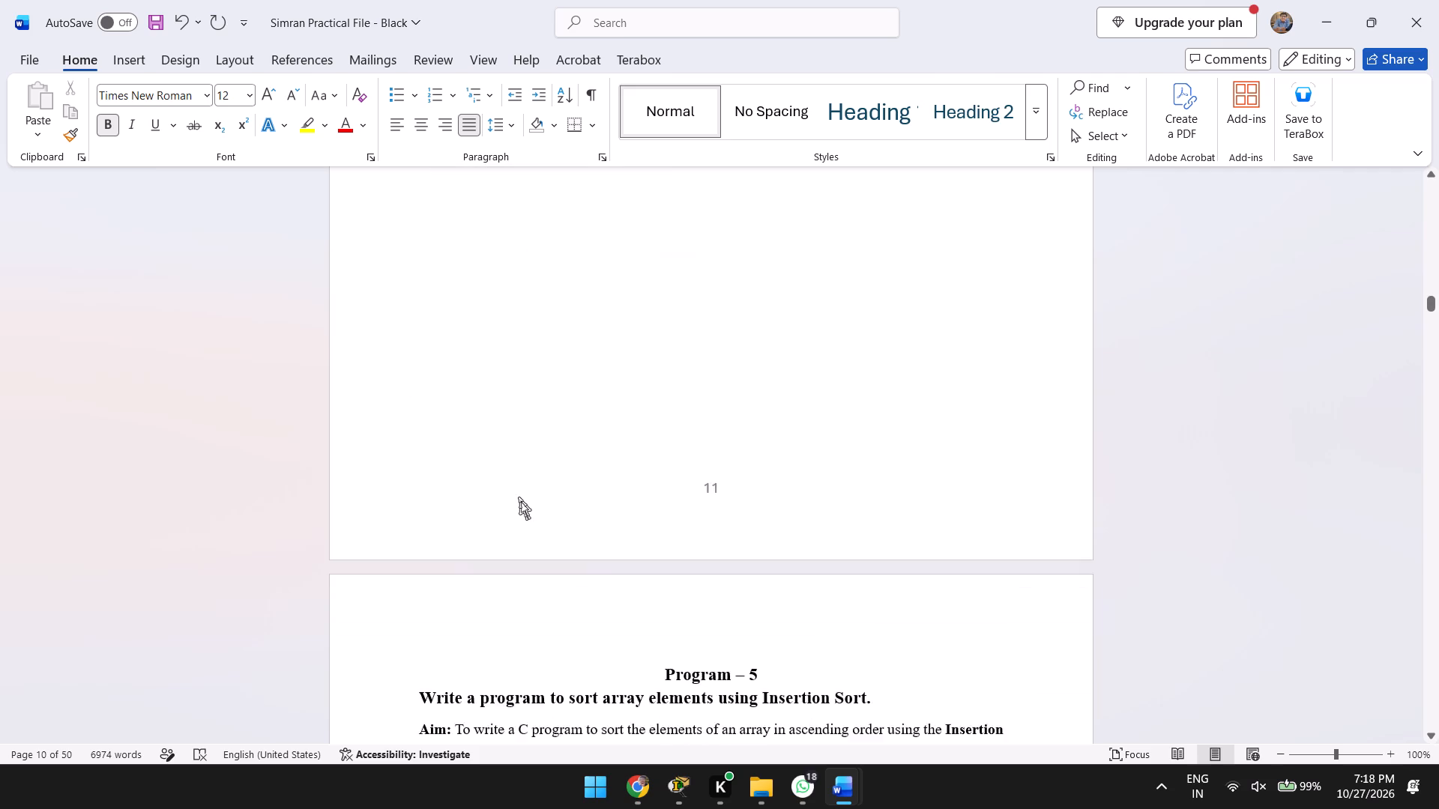
{"action": "scroll", "coordinate": [518, 497], "scroll_direction": "down", "scroll_amount": 2}
{"action": "left_click", "coordinate": [479, 473]}
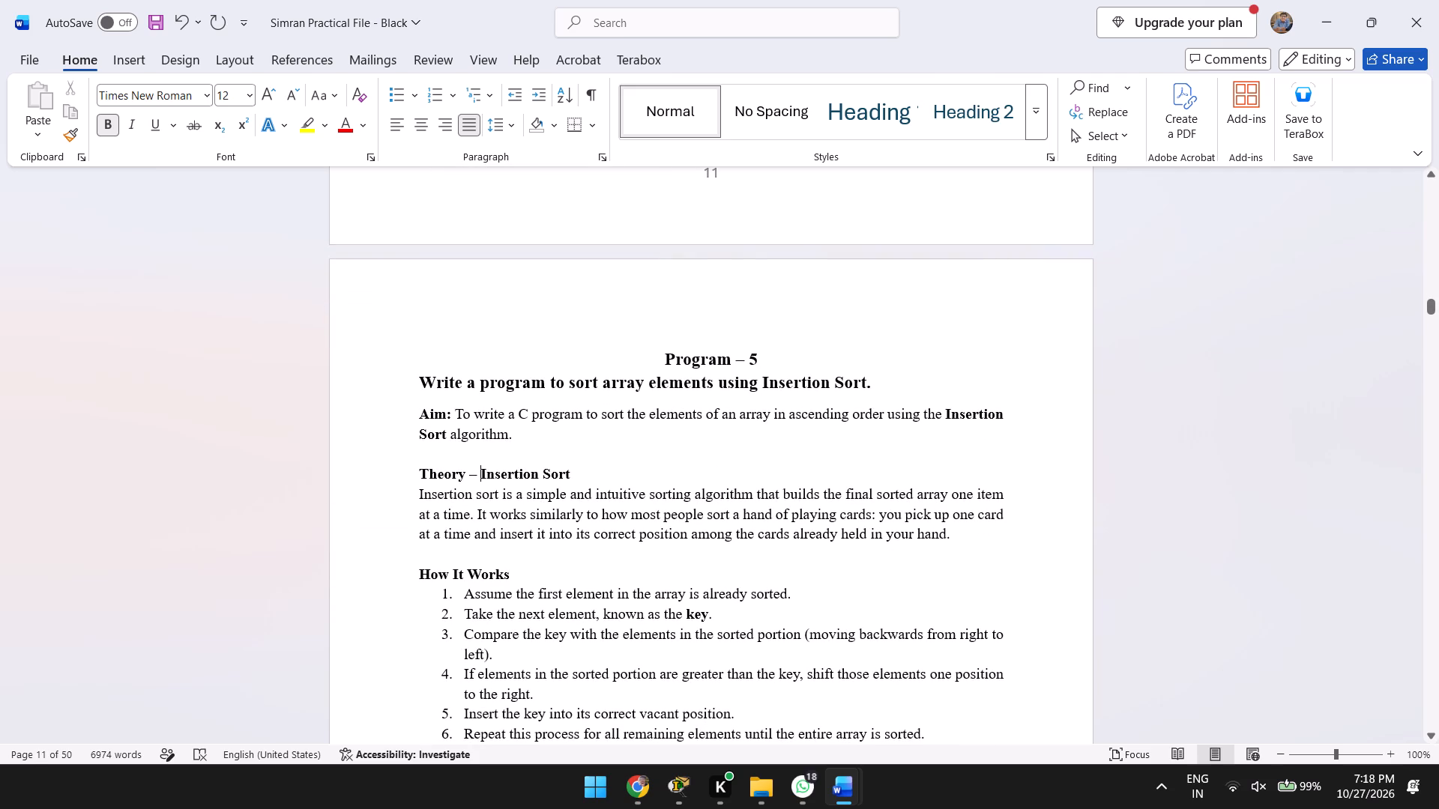
{"action": "key", "text": "ctrl+shift+Right"}
{"action": "key", "text": "ctrl+shift+Right"}
{"action": "key", "text": "BackSpace"}
{"action": "key", "text": "BackSpace"}
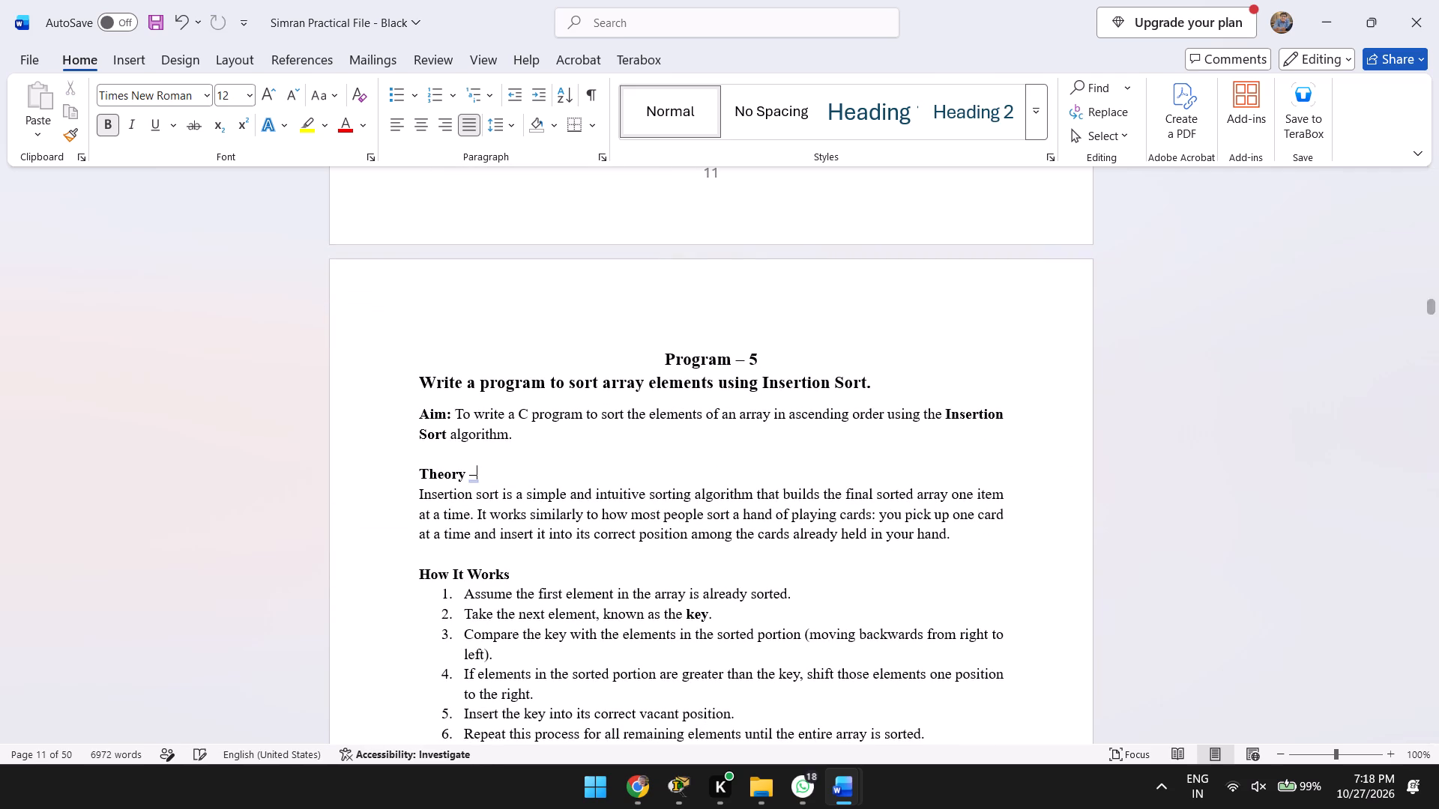
Delete "Merge Sort" and the space before it from Program 6's Theory heading.
{"action": "scroll", "coordinate": [522, 536], "scroll_direction": "down", "scroll_amount": 6}
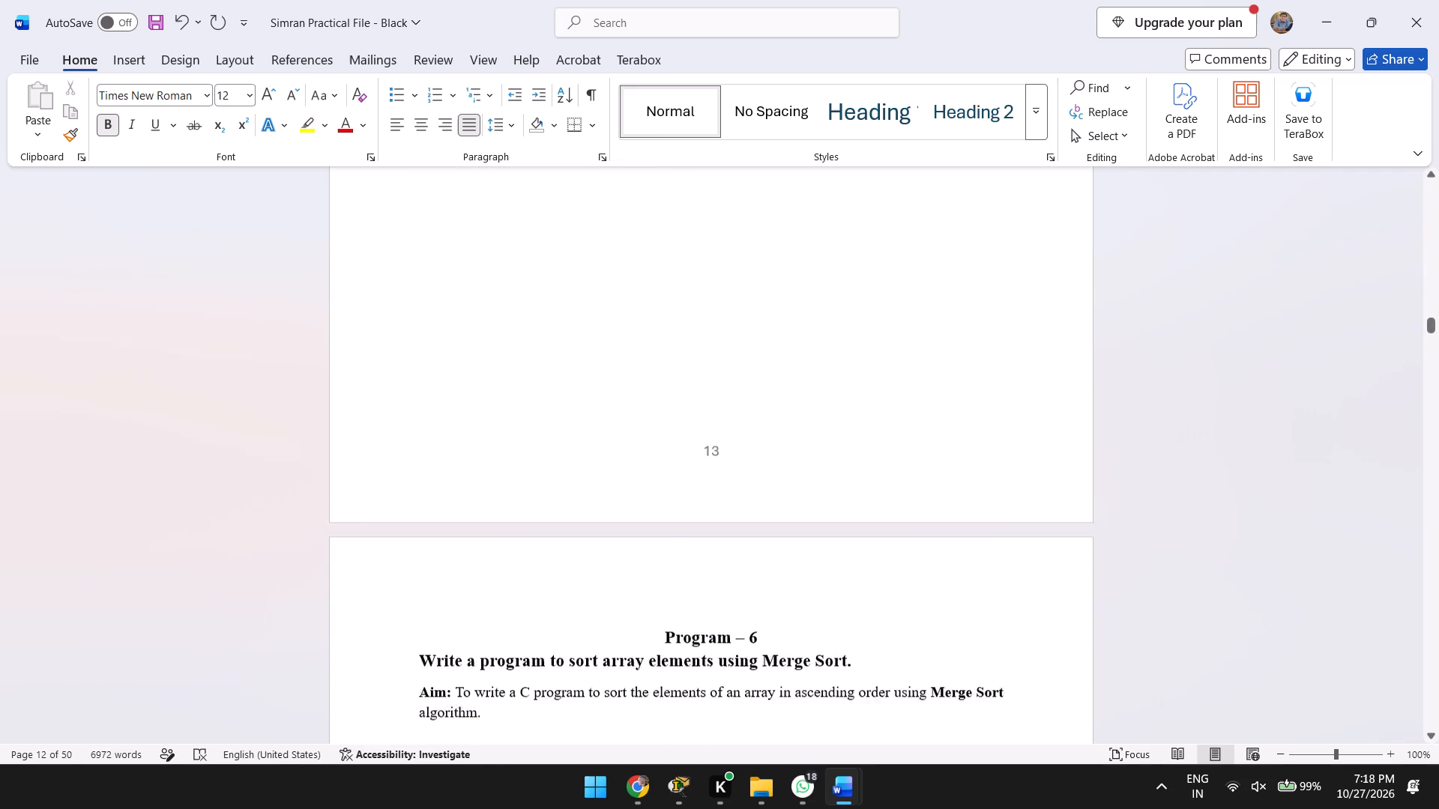
{"action": "scroll", "coordinate": [522, 536], "scroll_direction": "down", "scroll_amount": 1}
{"action": "left_click", "coordinate": [480, 610]}
{"action": "key", "text": "ctrl+shift+Right"}
{"action": "key", "text": "ctrl+shift+Right"}
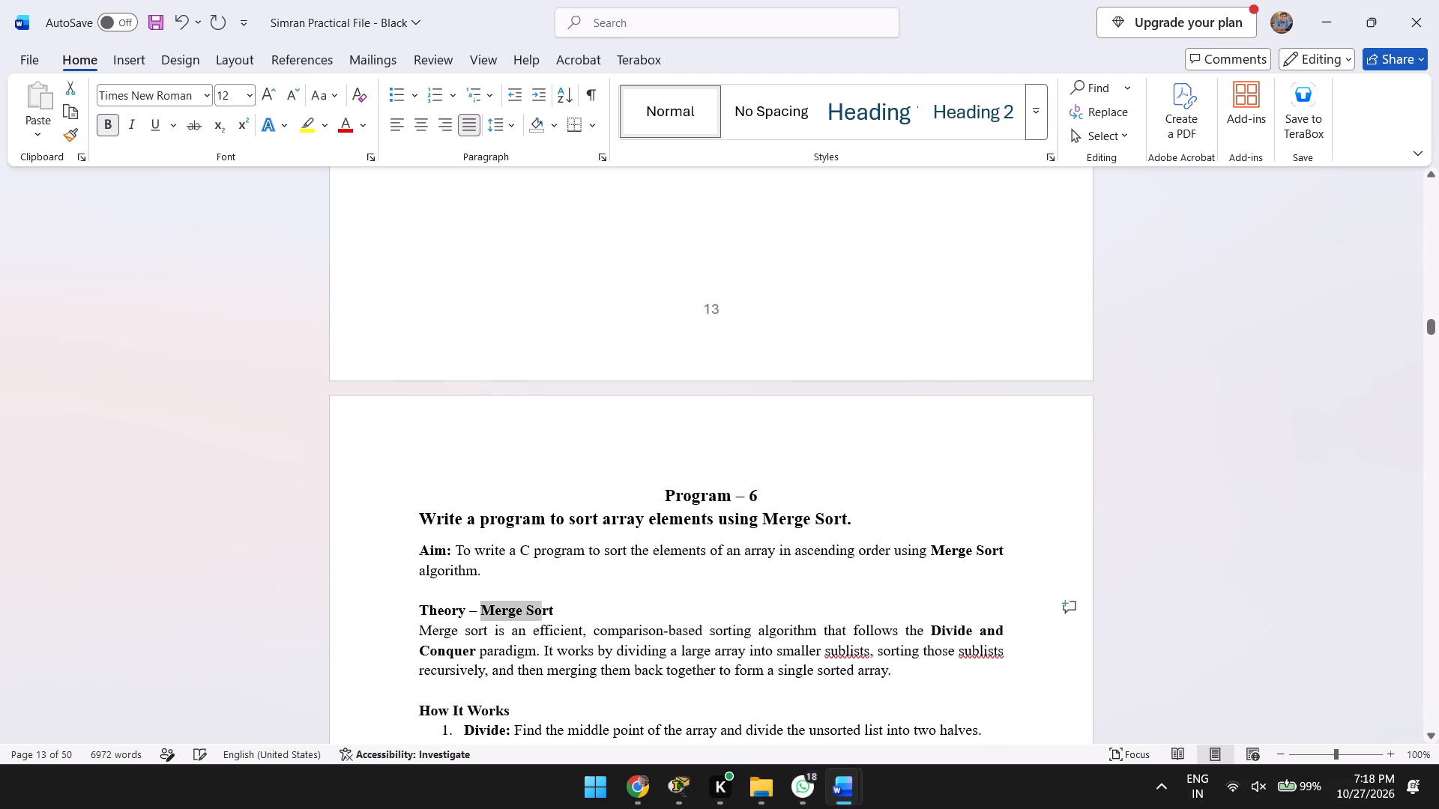
{"action": "type", "text": "\\\\"}
{"action": "key", "text": "BackSpace"}
{"action": "key", "text": "BackSpace"}
{"action": "key", "text": "BackSpace"}
Move "Array Operations (Traversal, Insertion, Deletion, Searching)" from Program 7's Theory heading onto its own line directly below "Theory –".
{"action": "scroll", "coordinate": [555, 715], "scroll_direction": "down", "scroll_amount": 2}
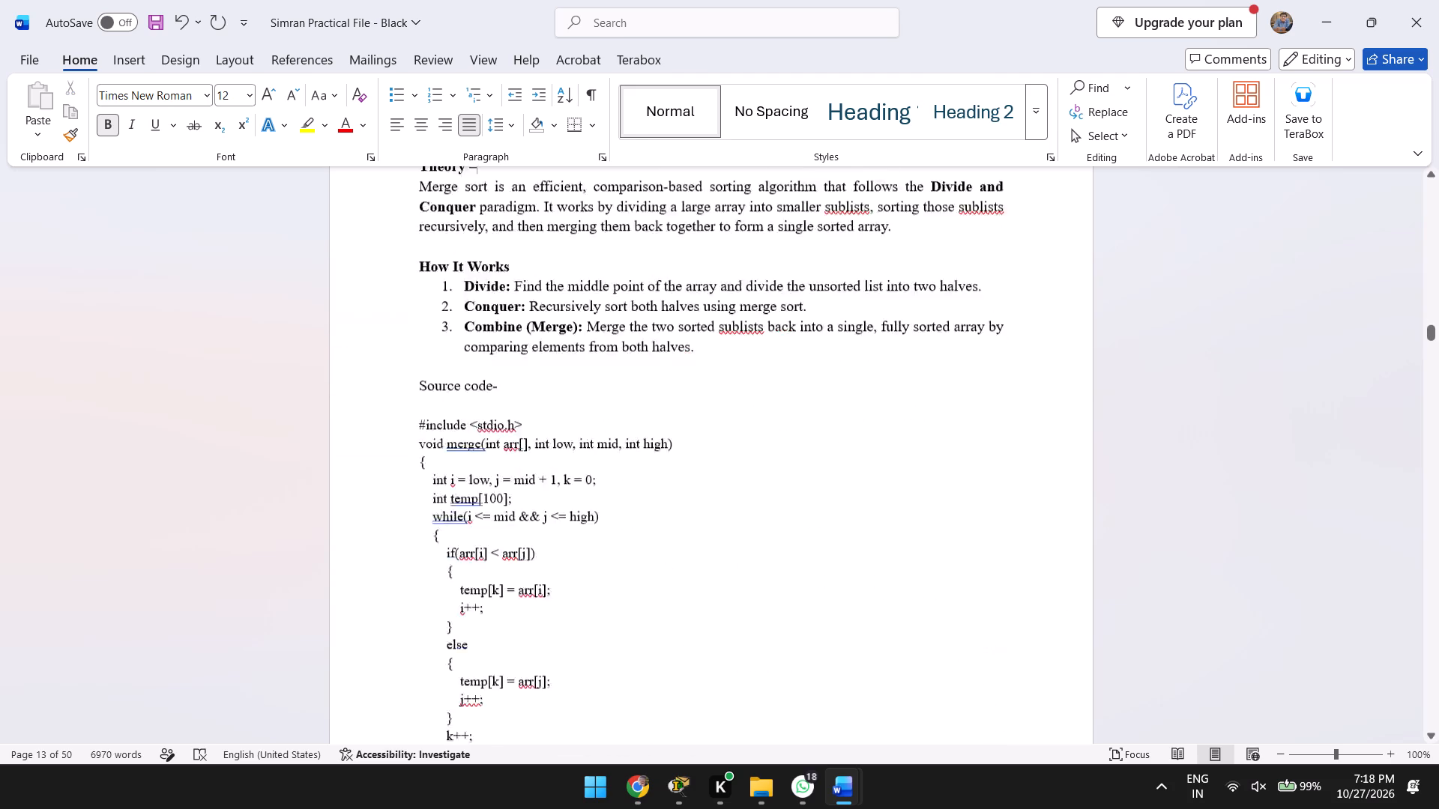
{"action": "scroll", "coordinate": [555, 715], "scroll_direction": "down", "scroll_amount": 7}
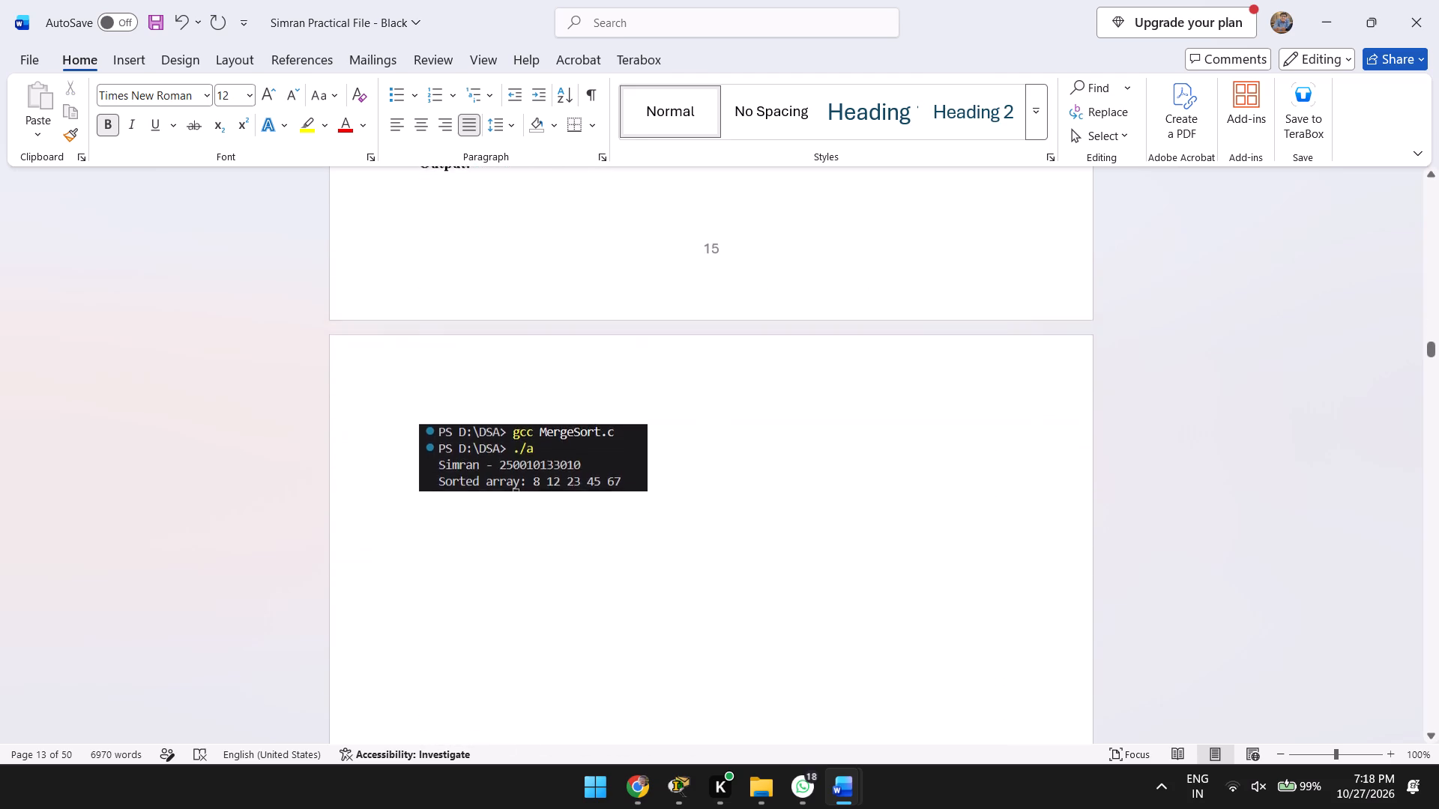
{"action": "scroll", "coordinate": [555, 715], "scroll_direction": "down", "scroll_amount": 4}
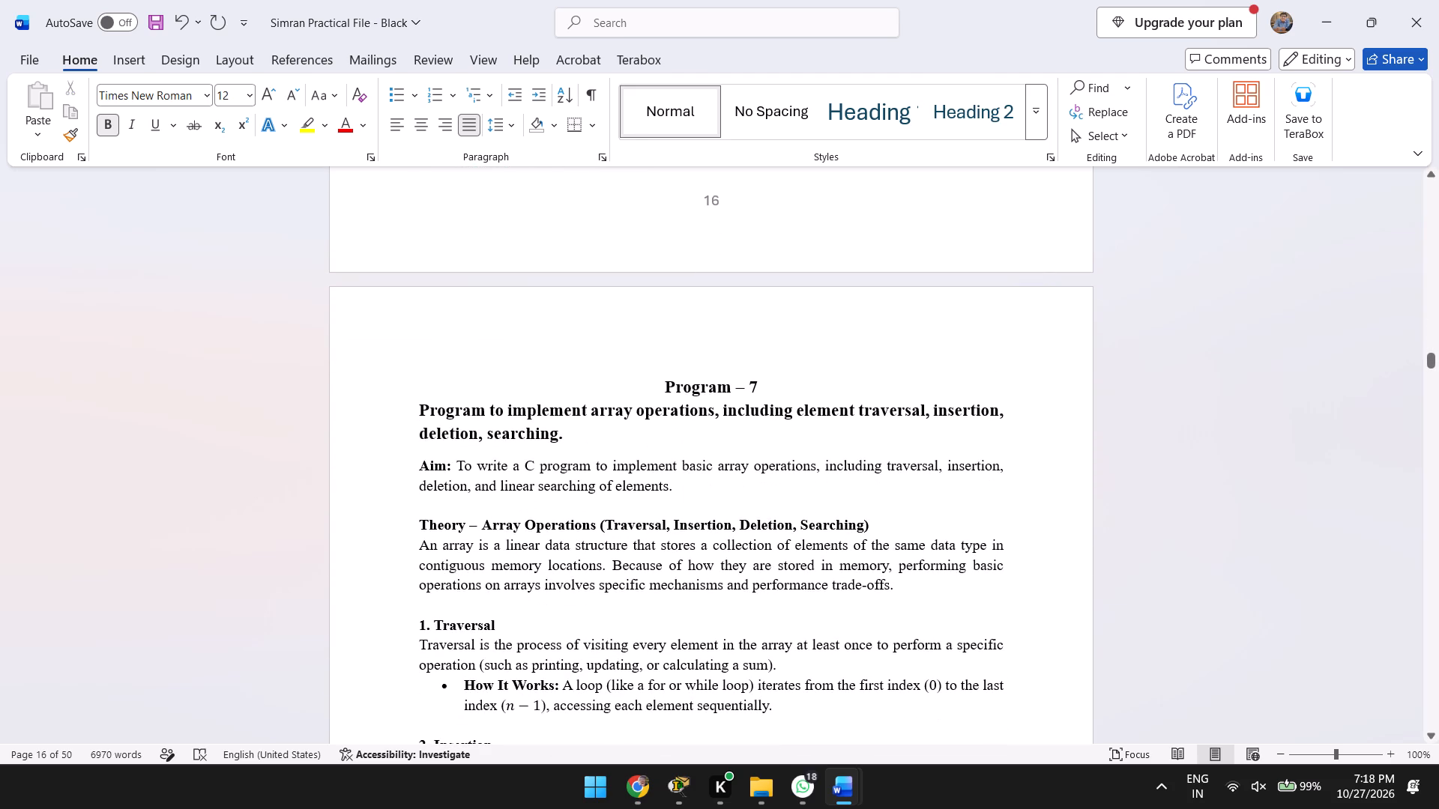
{"action": "left_click", "coordinate": [482, 522]}
{"action": "key", "text": "Return"}
Move "Matrix Addition Using 2D Arrays" from Program 8's Theory heading onto its own line directly below "Theory –".
{"action": "scroll", "coordinate": [503, 539], "scroll_direction": "down", "scroll_amount": 1}
{"action": "scroll", "coordinate": [585, 551], "scroll_direction": "down", "scroll_amount": 1}
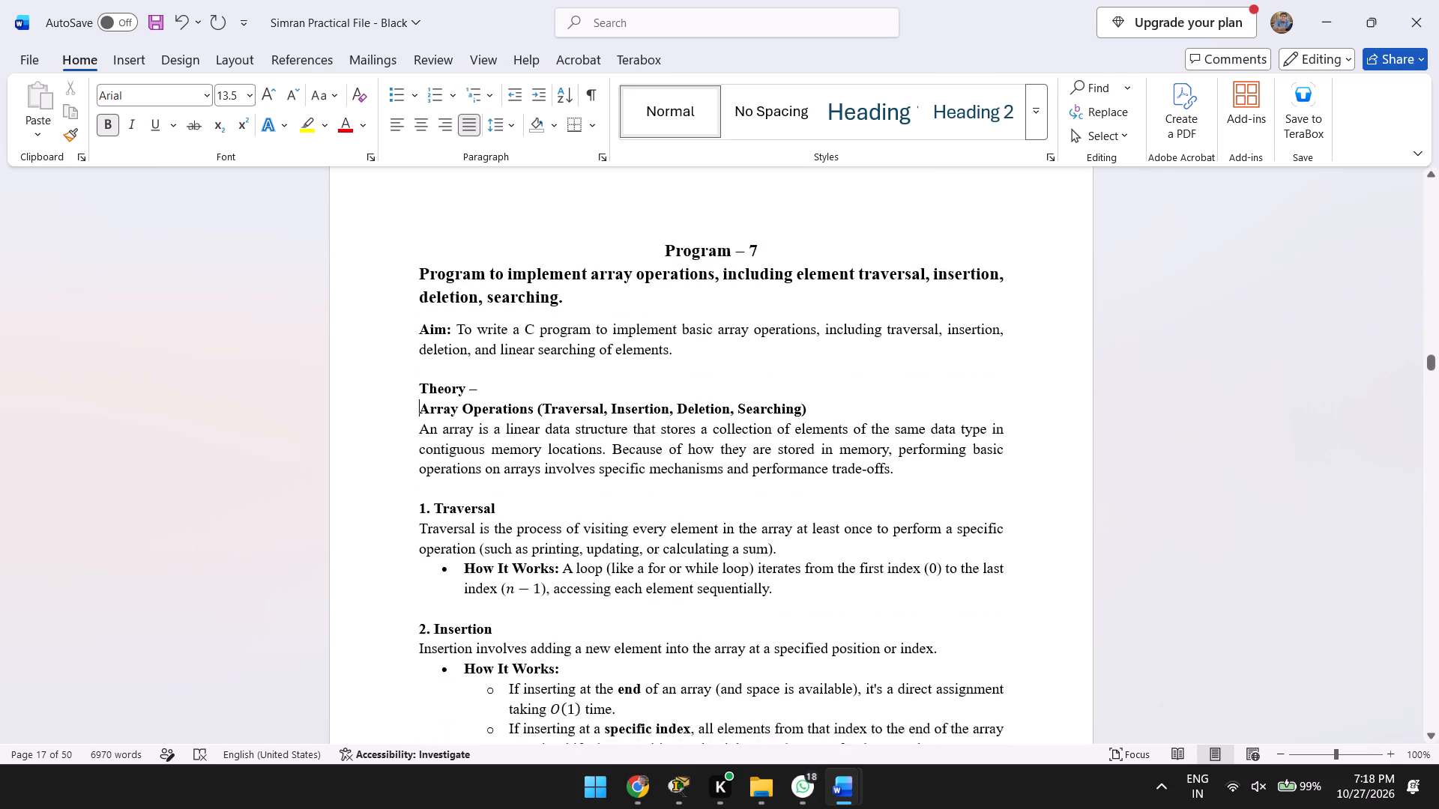
{"action": "scroll", "coordinate": [585, 551], "scroll_direction": "down", "scroll_amount": 2}
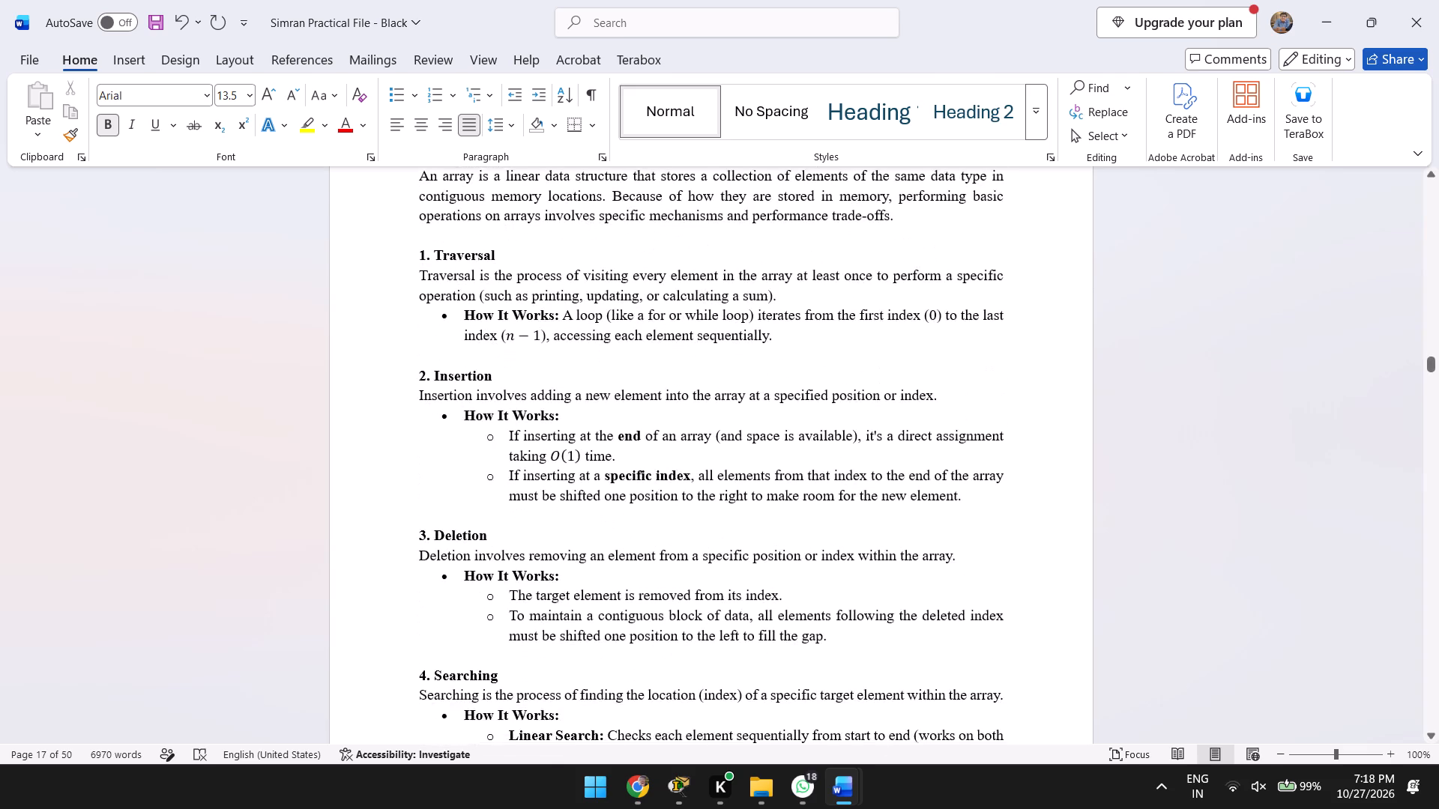
{"action": "scroll", "coordinate": [585, 551], "scroll_direction": "down", "scroll_amount": 4}
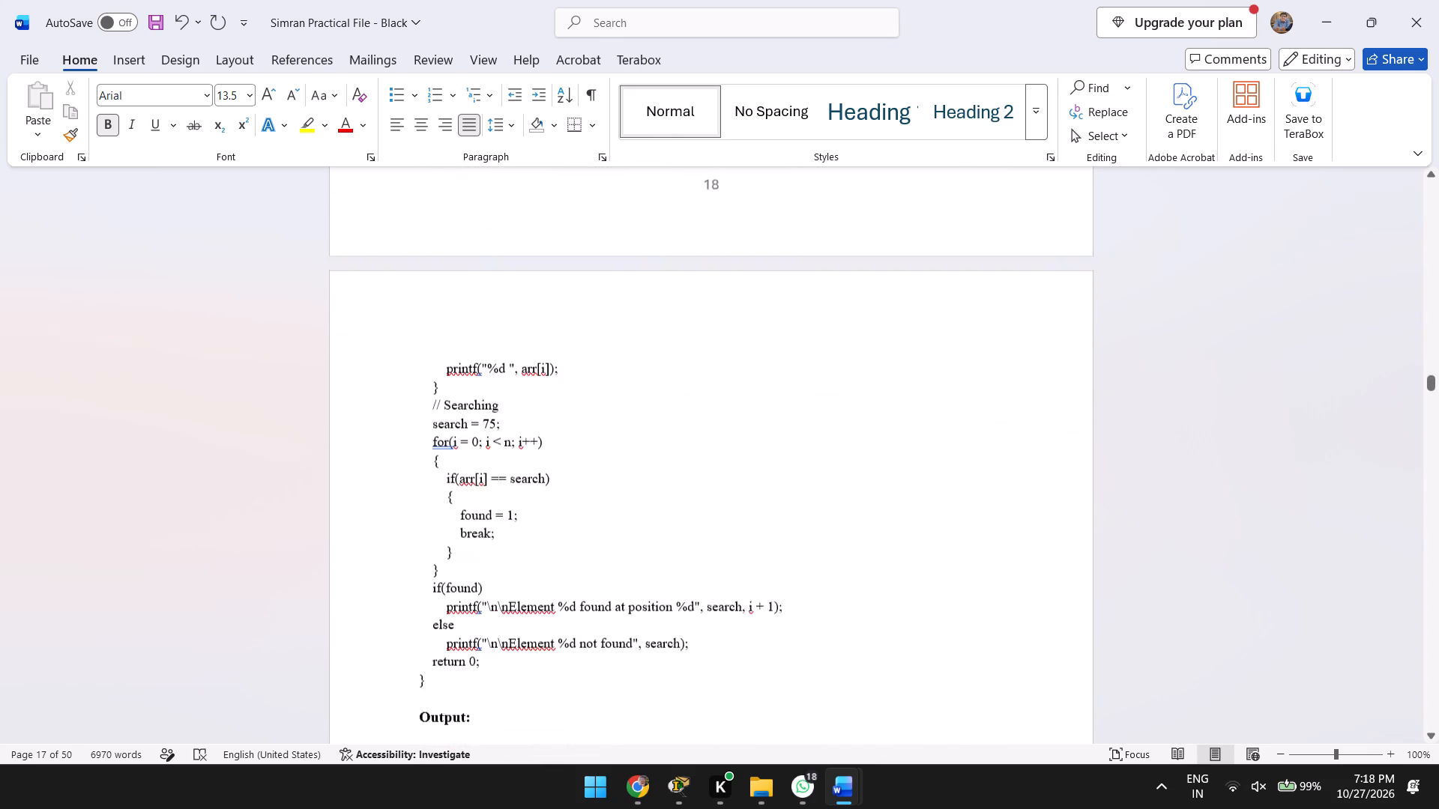
{"action": "scroll", "coordinate": [585, 551], "scroll_direction": "down", "scroll_amount": 3}
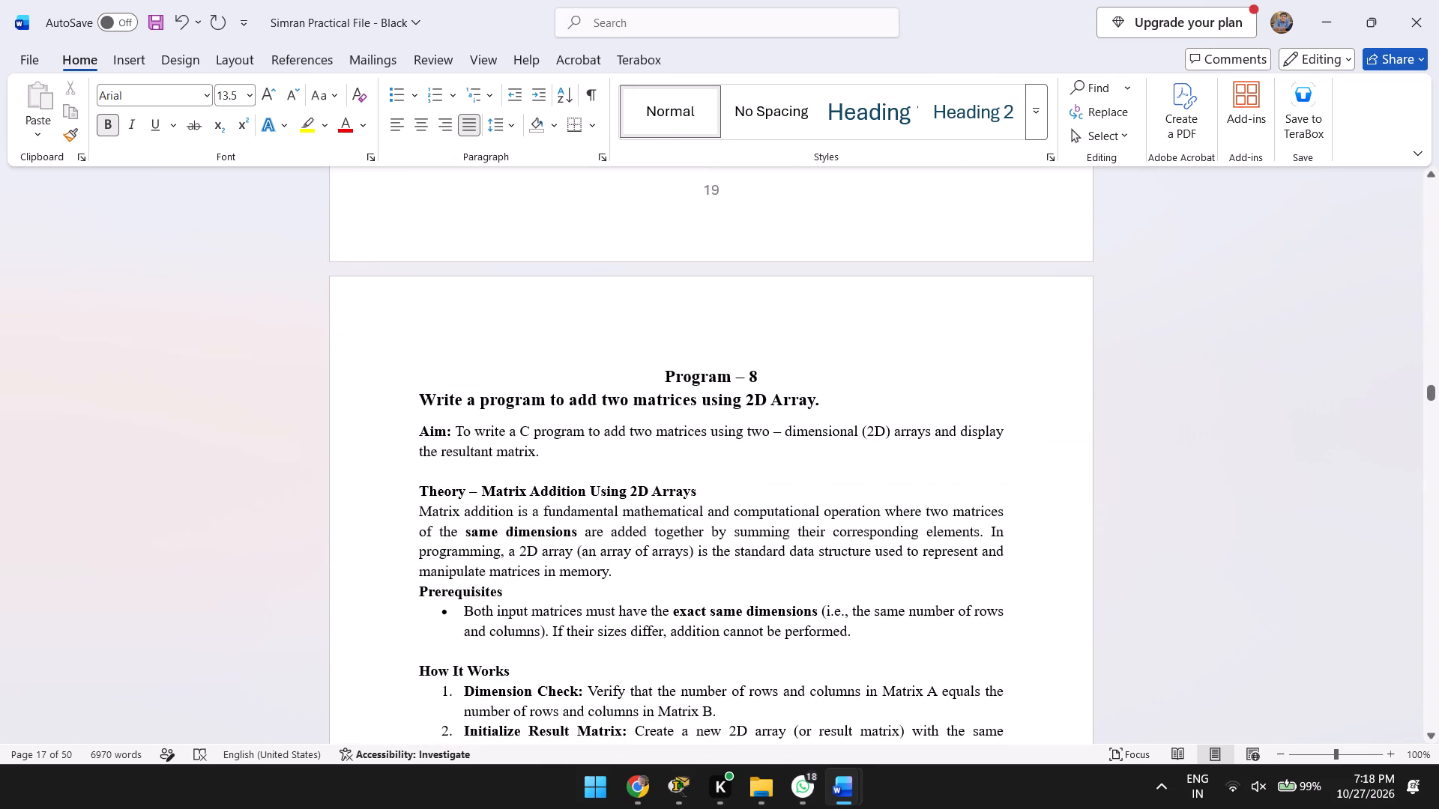
{"action": "left_click", "coordinate": [483, 491]}
{"action": "key", "text": "Return"}
Move "Maximum and Minimum Elements in an Array" from Program 9's Theory heading onto its own line directly below "Theory –".
{"action": "scroll", "coordinate": [547, 554], "scroll_direction": "down", "scroll_amount": 1}
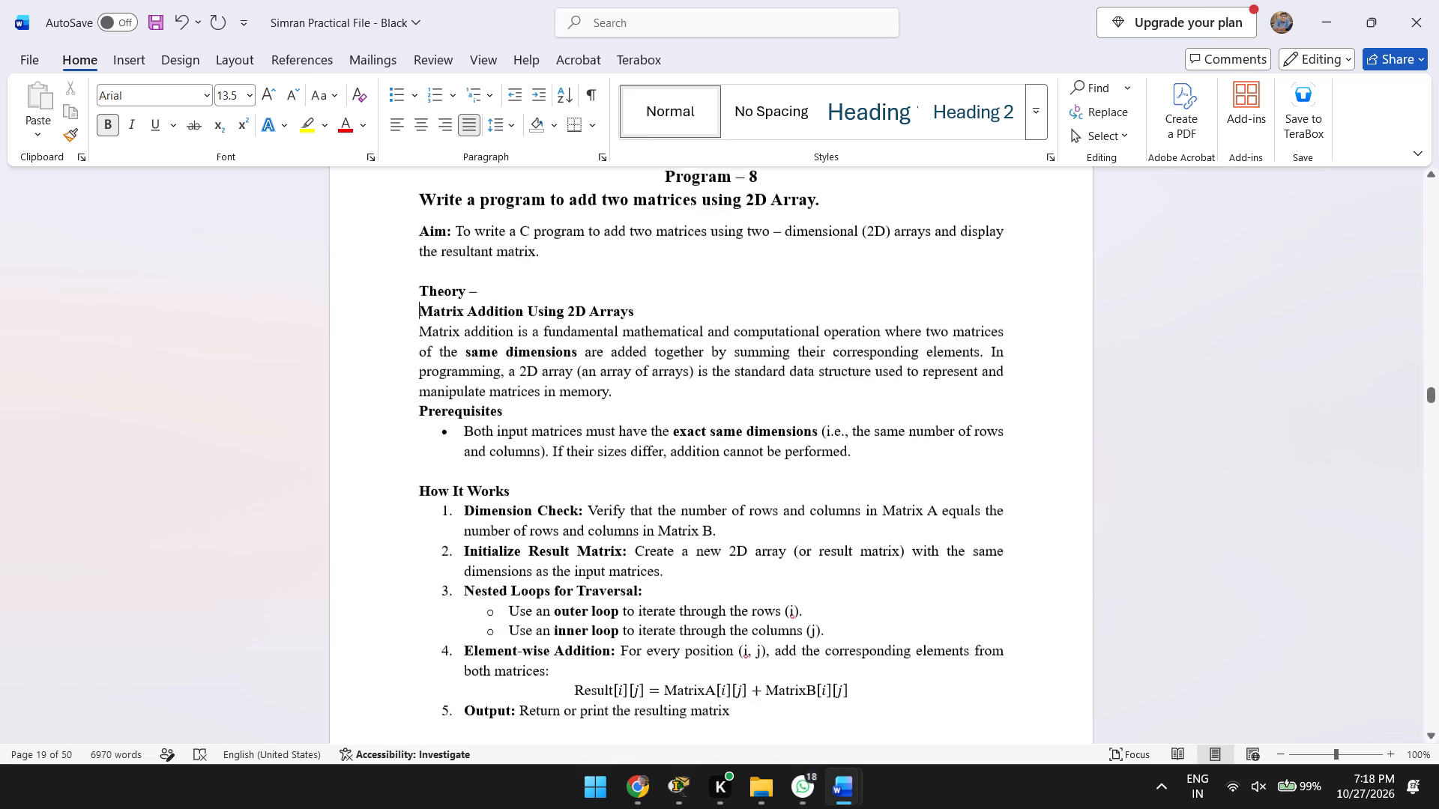
{"action": "scroll", "coordinate": [603, 559], "scroll_direction": "down", "scroll_amount": 3}
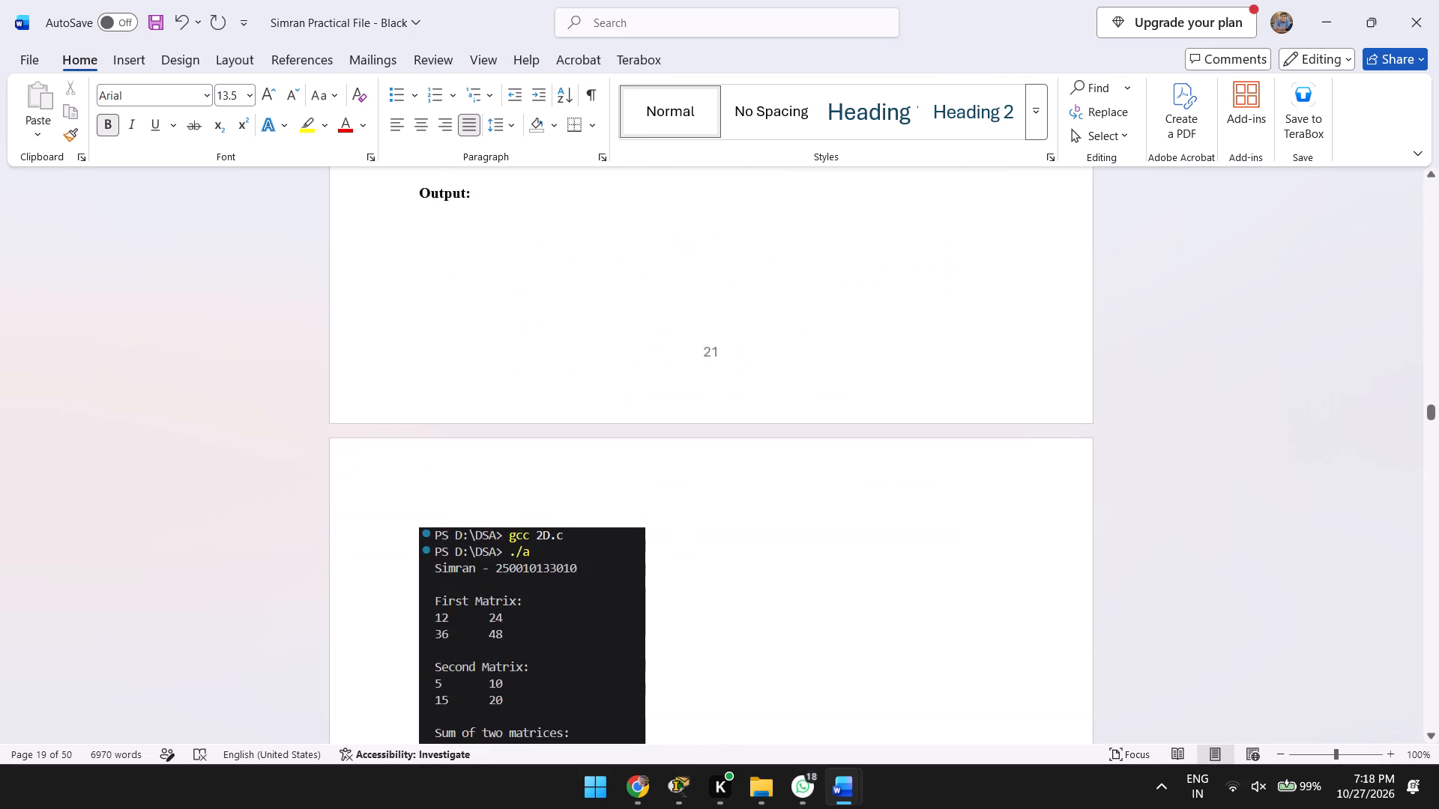
{"action": "scroll", "coordinate": [603, 559], "scroll_direction": "down", "scroll_amount": 3}
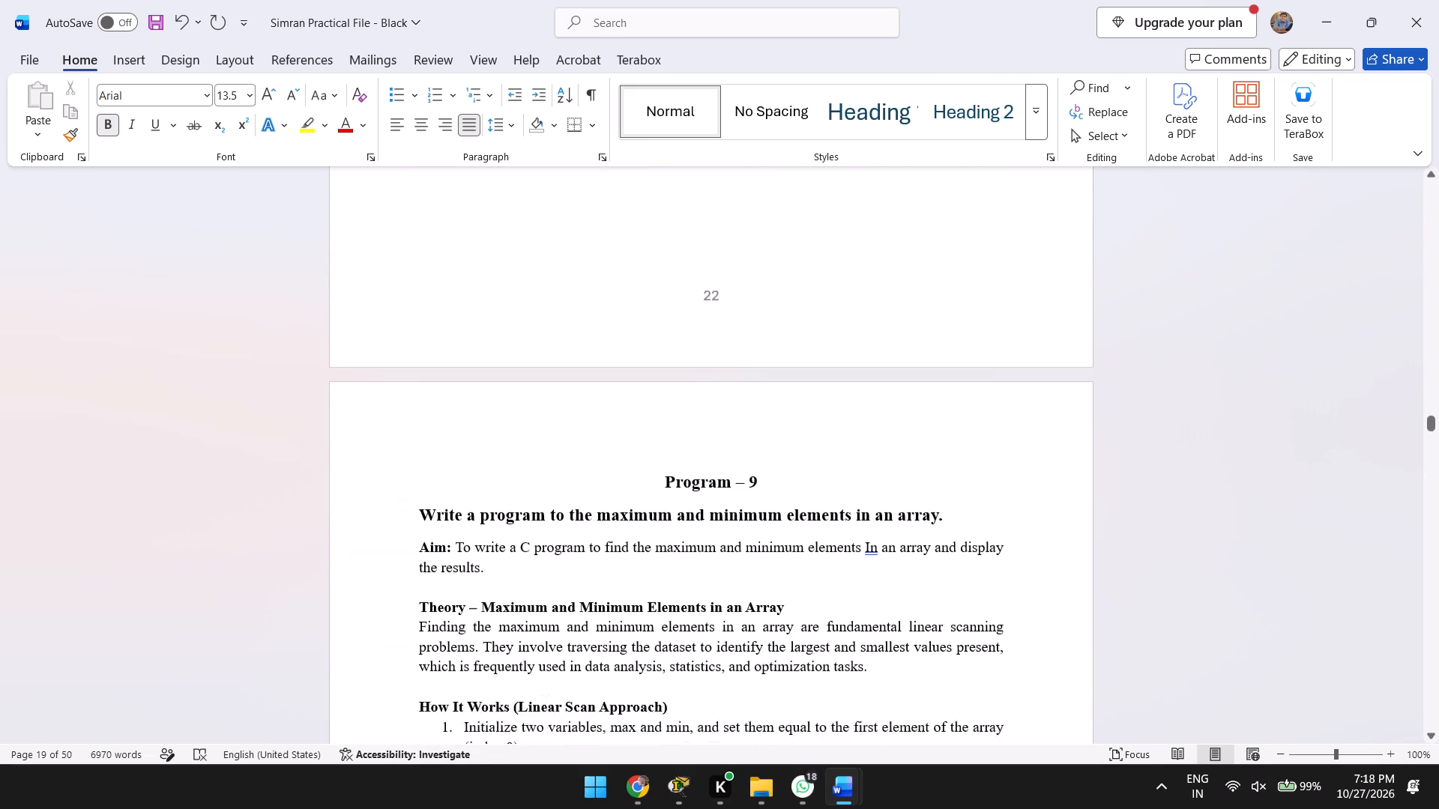
{"action": "left_click", "coordinate": [487, 587]}
{"action": "key", "text": "Return"}
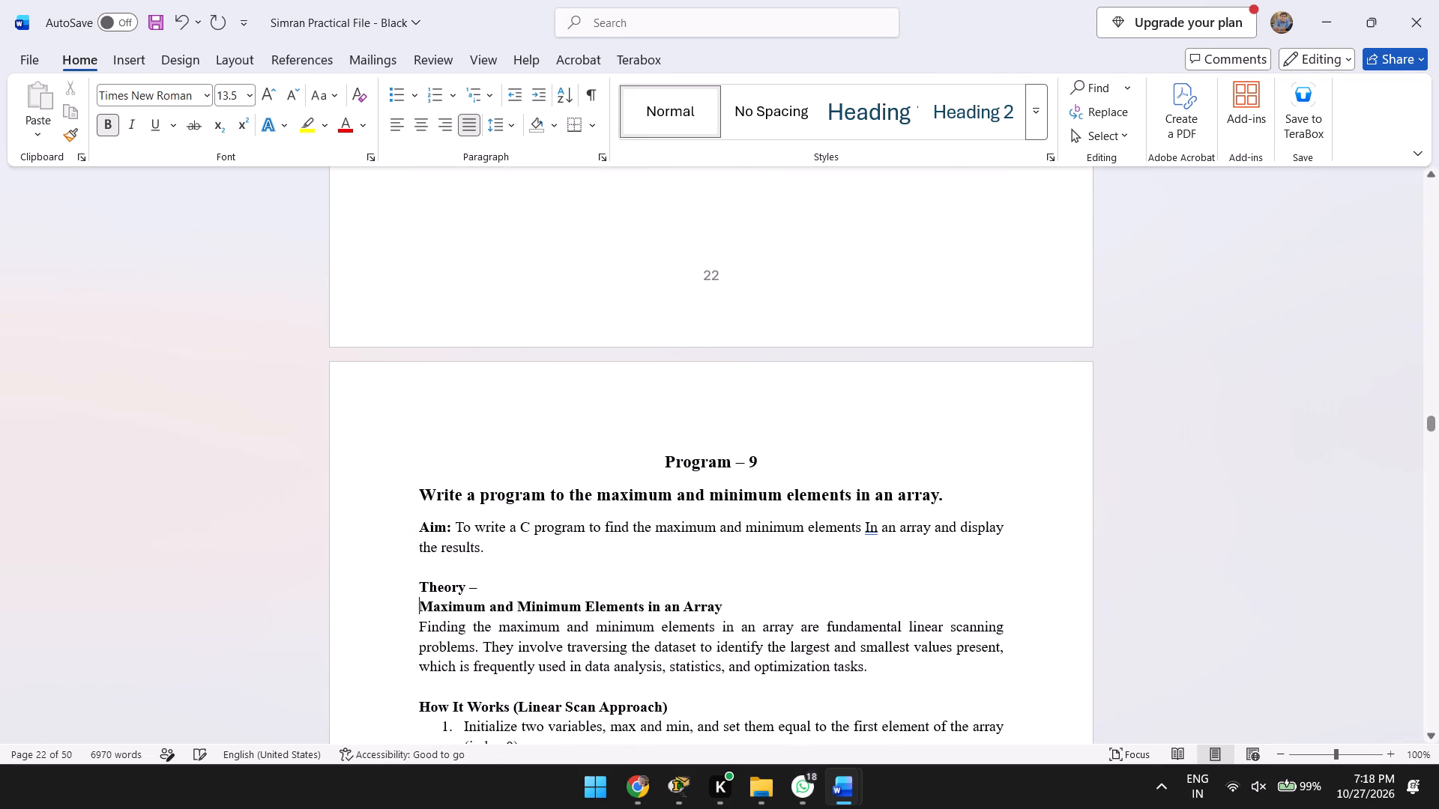
Break Program 10's Theory heading after the dash so "Stack Operations (PUSH, POP, DISPLAY, Overflow, Underflow) Using Array" starts a new line.
{"action": "scroll", "coordinate": [537, 632], "scroll_direction": "down", "scroll_amount": 4}
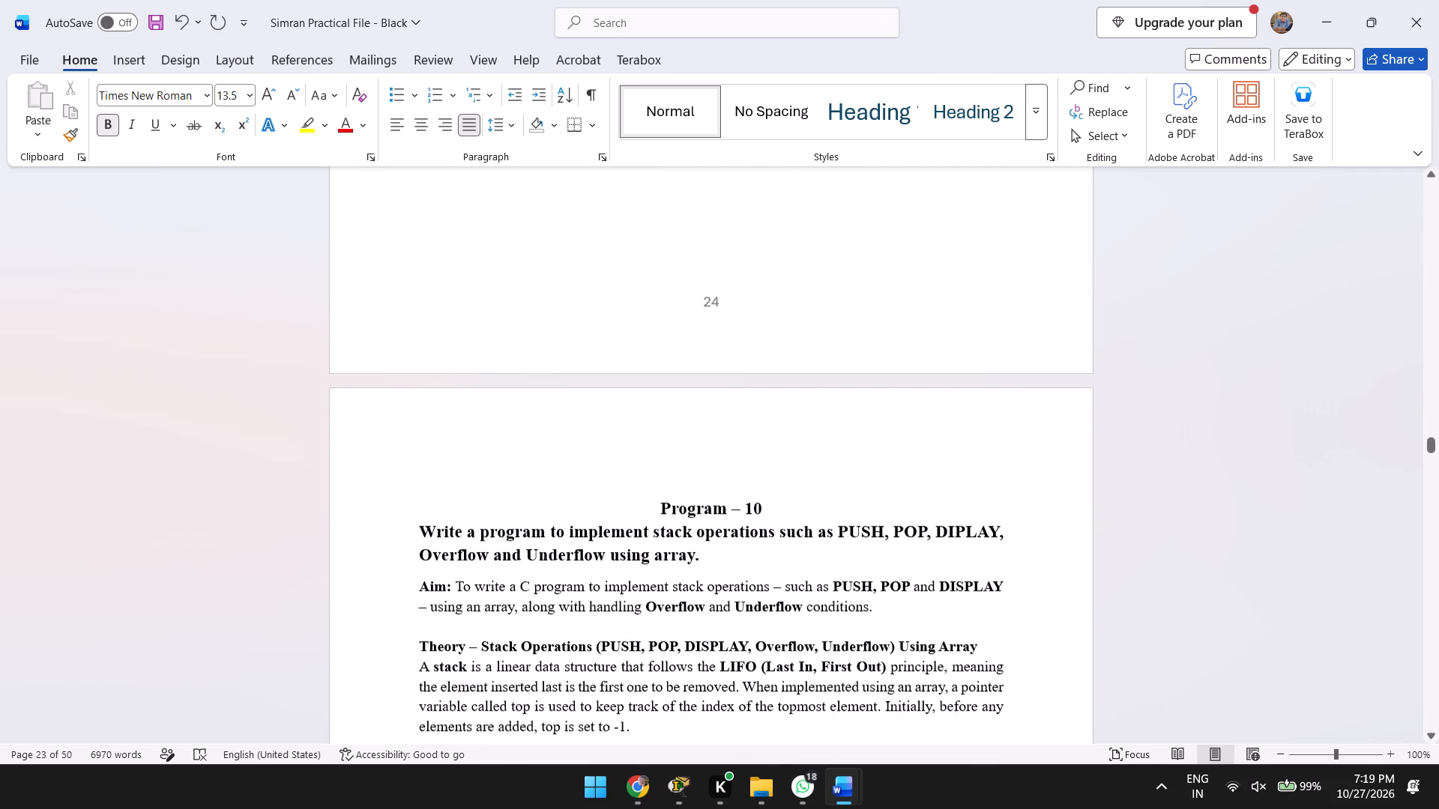
{"action": "scroll", "coordinate": [537, 632], "scroll_direction": "down", "scroll_amount": 1}
{"action": "left_click", "coordinate": [487, 619]}
{"action": "key", "text": "Left"}
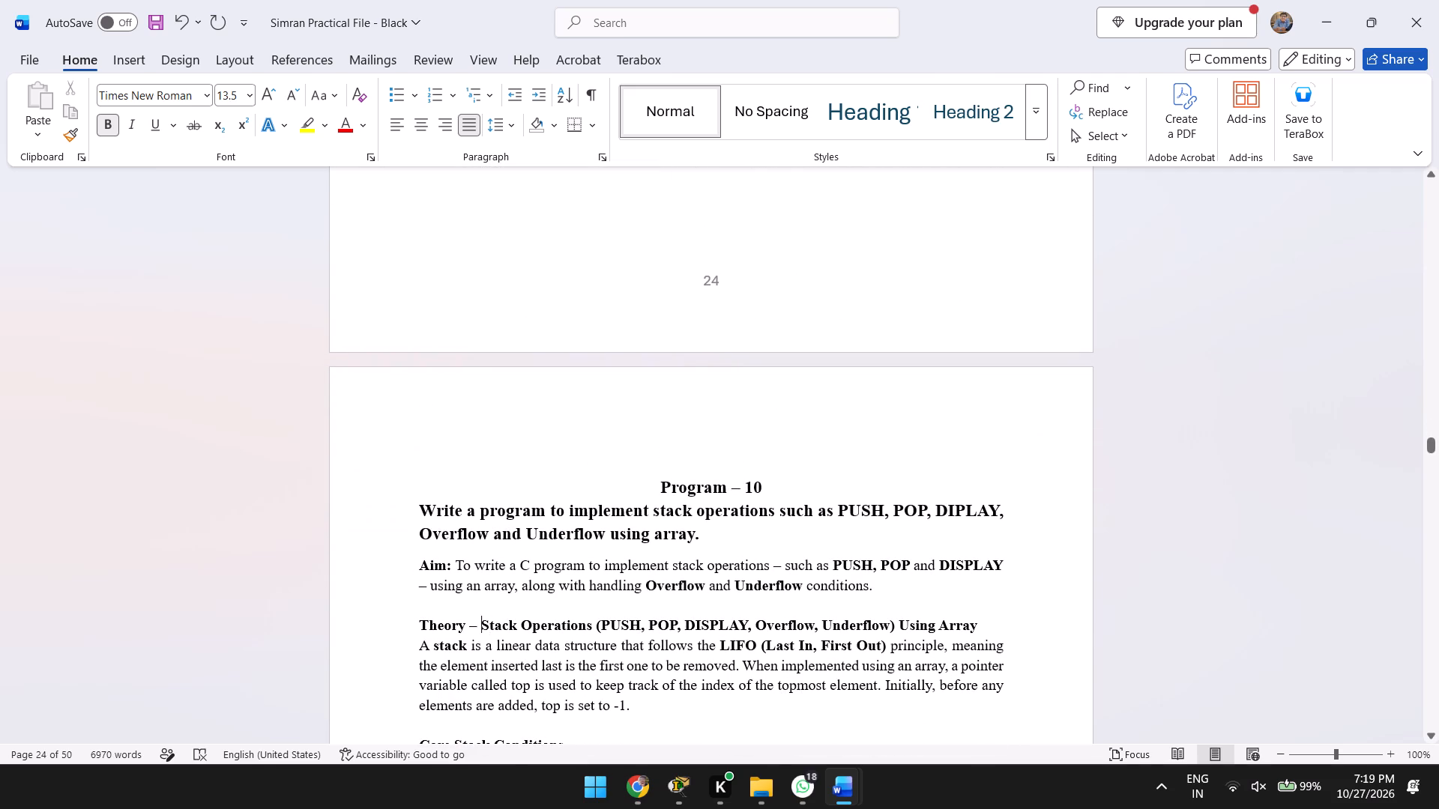
{"action": "key", "text": "Return"}
Break Program 11's Theory heading after the dash so the "Insertion Operations in a Linked List" title starts a new line.
{"action": "scroll", "coordinate": [525, 625], "scroll_direction": "down", "scroll_amount": 2}
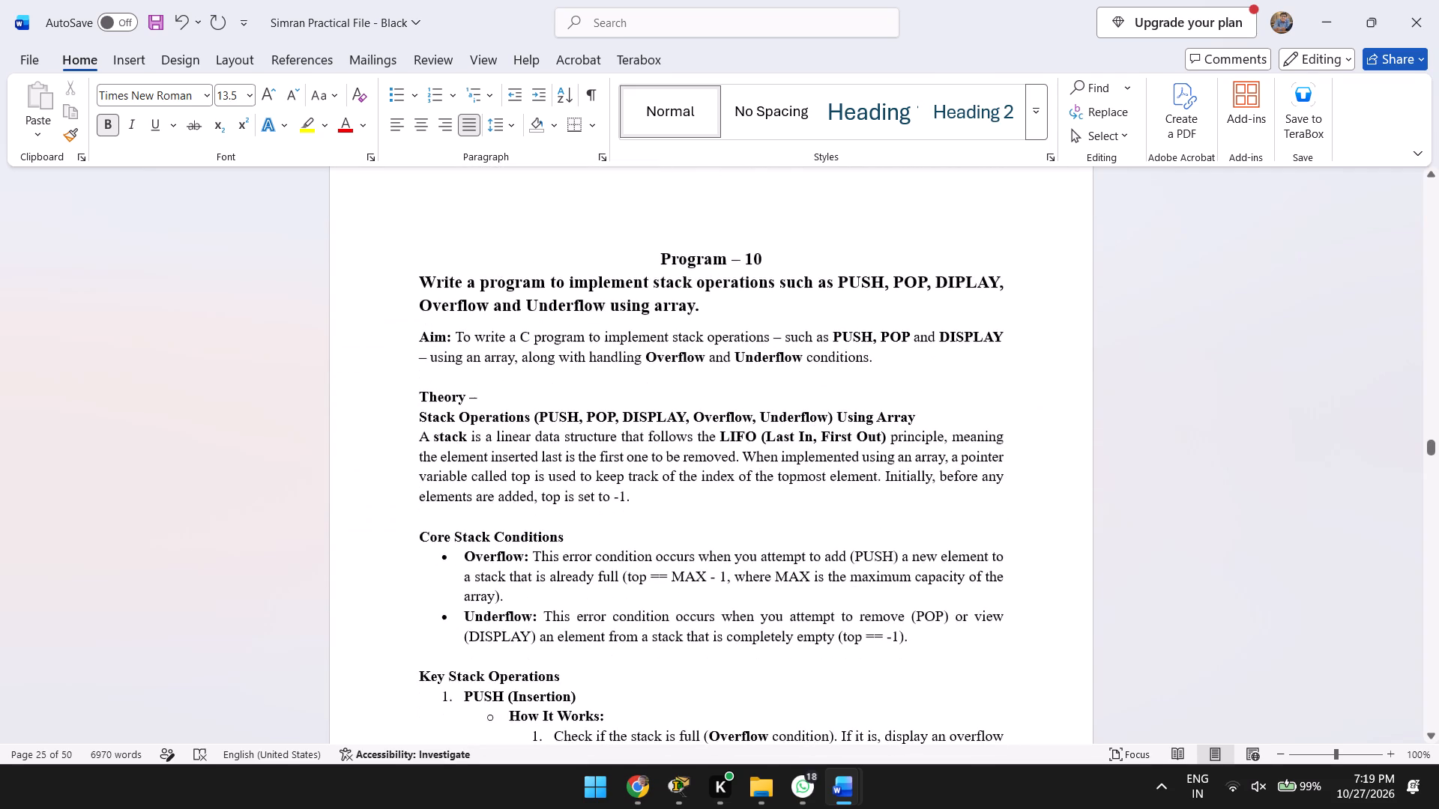
{"action": "scroll", "coordinate": [572, 629], "scroll_direction": "down", "scroll_amount": 4}
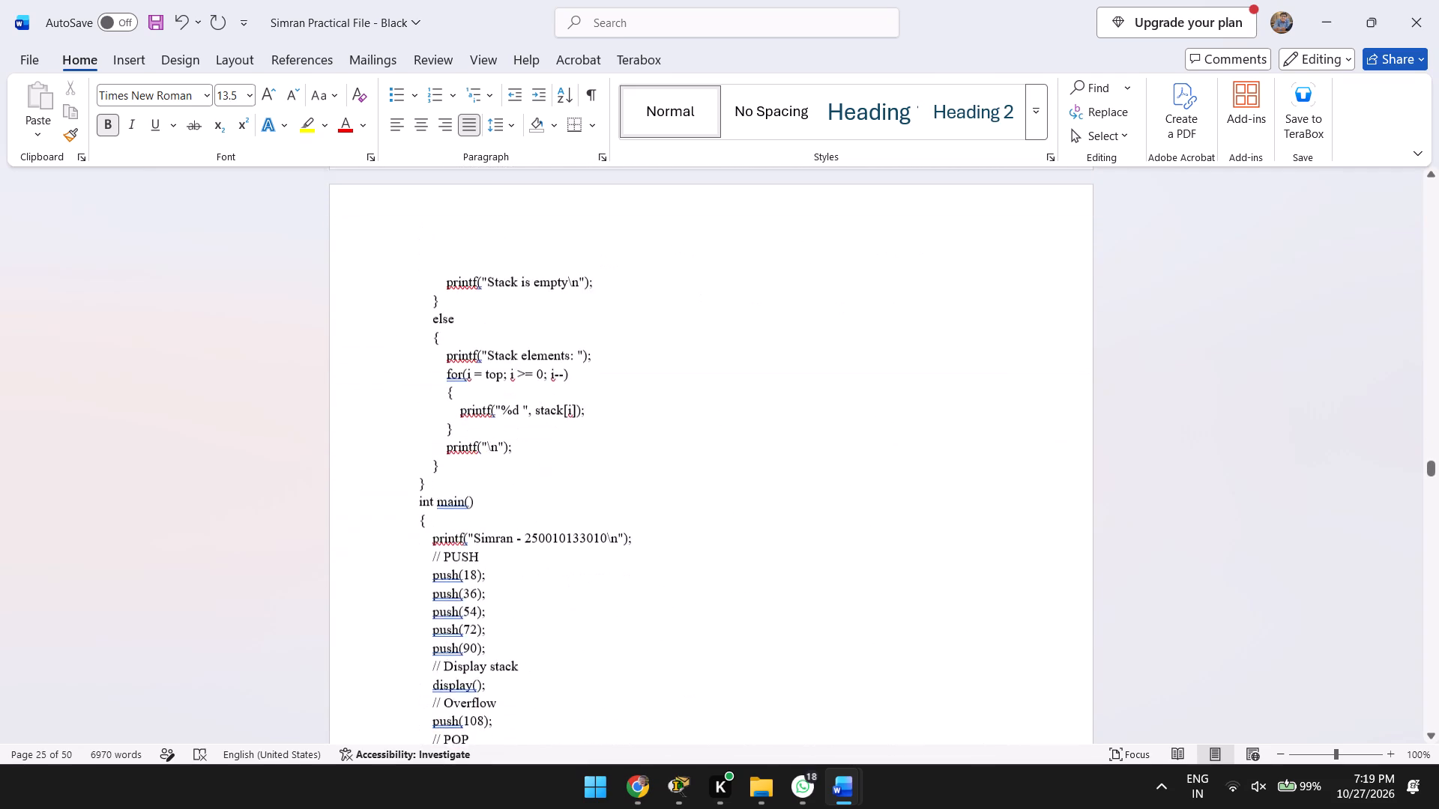
{"action": "scroll", "coordinate": [572, 629], "scroll_direction": "down", "scroll_amount": 4}
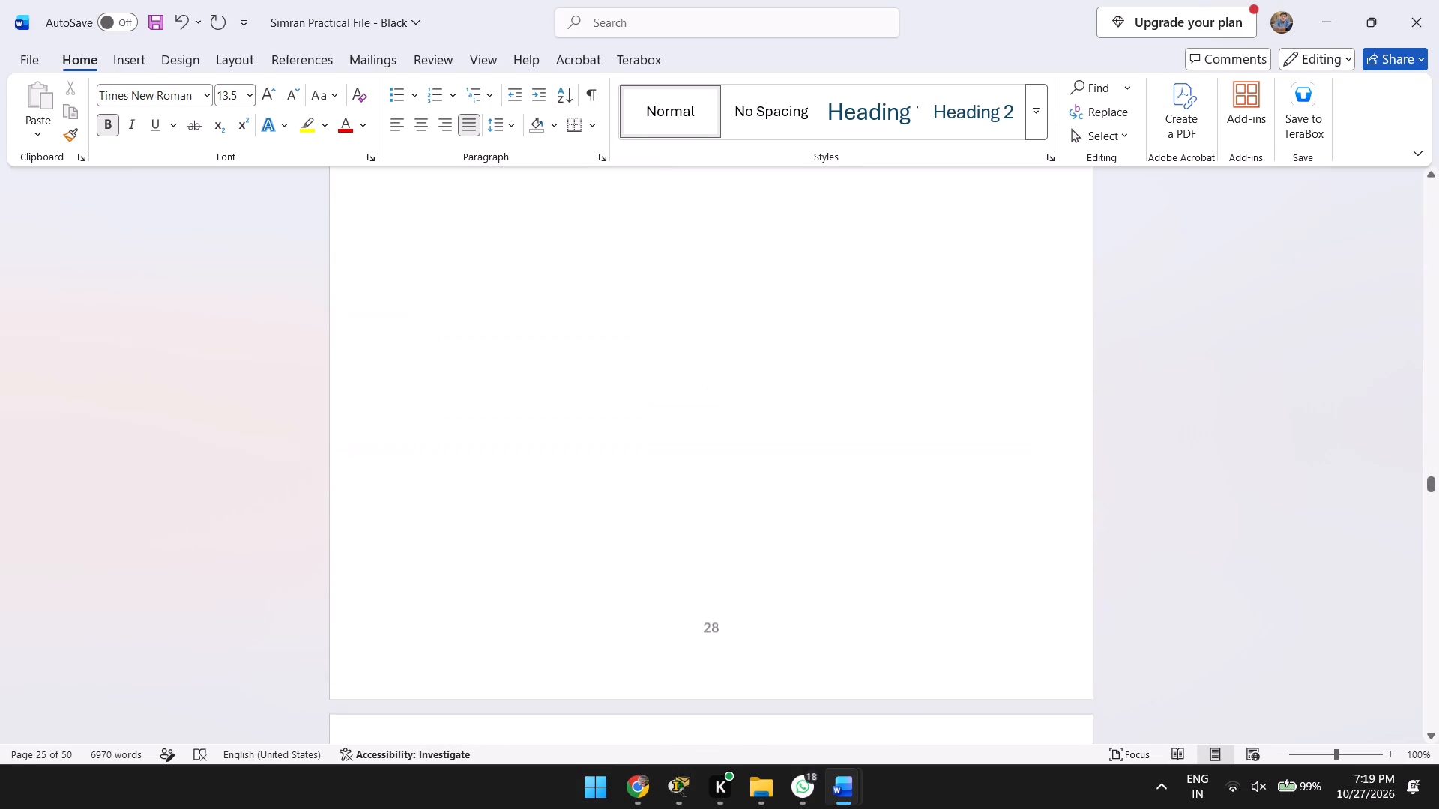
{"action": "scroll", "coordinate": [572, 629], "scroll_direction": "down", "scroll_amount": 2}
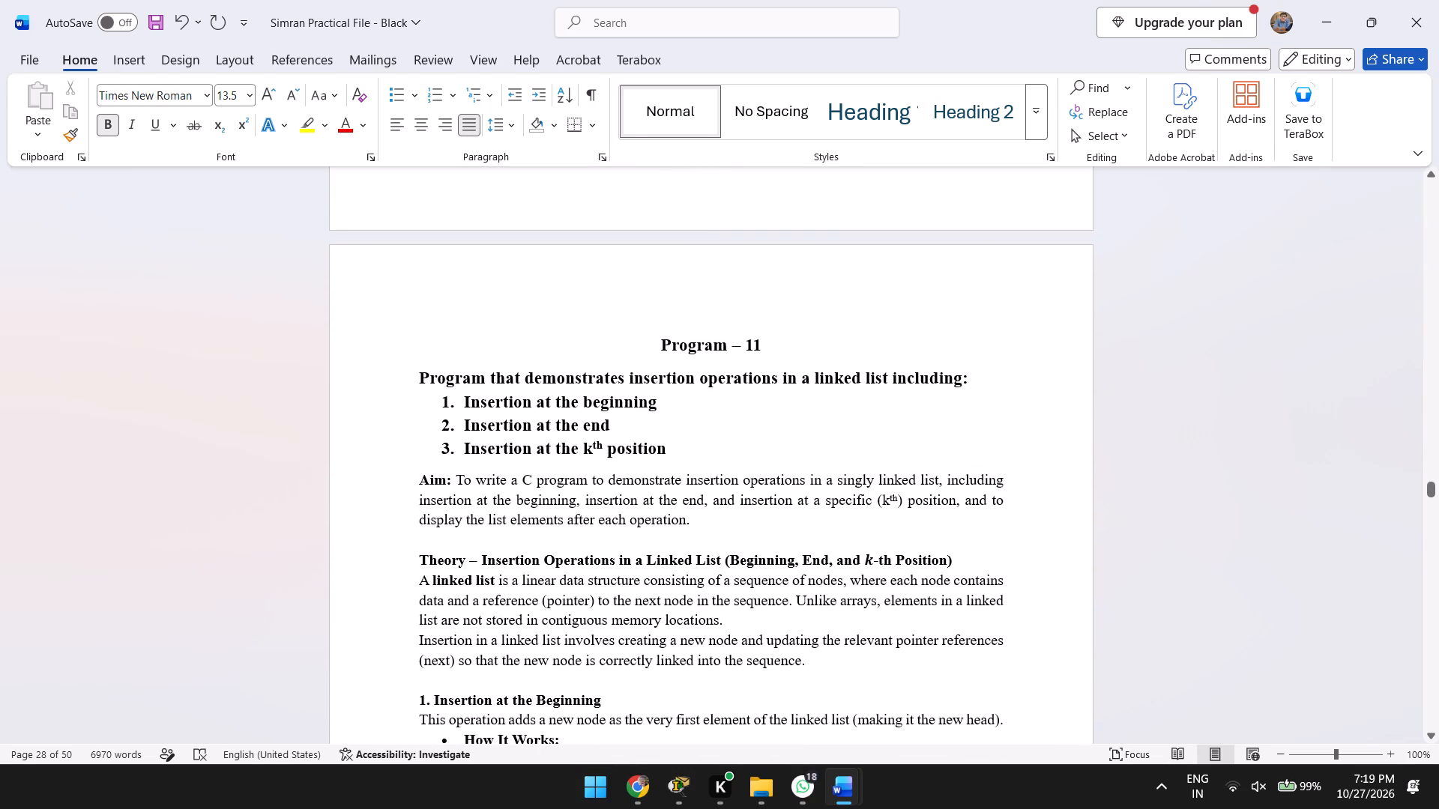
{"action": "left_click", "coordinate": [482, 557]}
{"action": "key", "text": "Return"}
Break Program 12's Theory heading after the dash so the "Deletion Operations in a Linked List" title starts a new line.
{"action": "scroll", "coordinate": [535, 595], "scroll_direction": "down", "scroll_amount": 1}
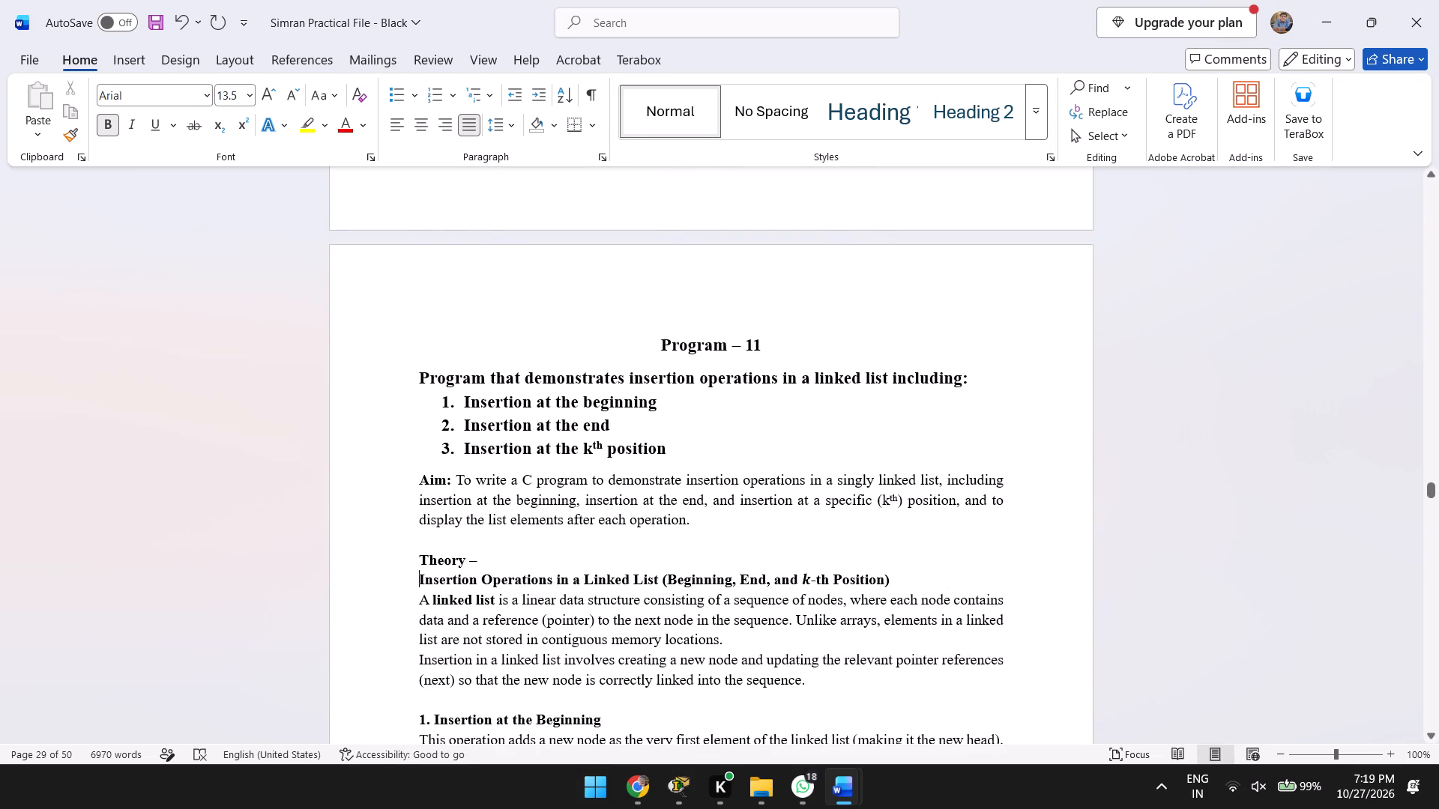
{"action": "scroll", "coordinate": [535, 595], "scroll_direction": "down", "scroll_amount": 1}
{"action": "scroll", "coordinate": [605, 587], "scroll_direction": "down", "scroll_amount": 3}
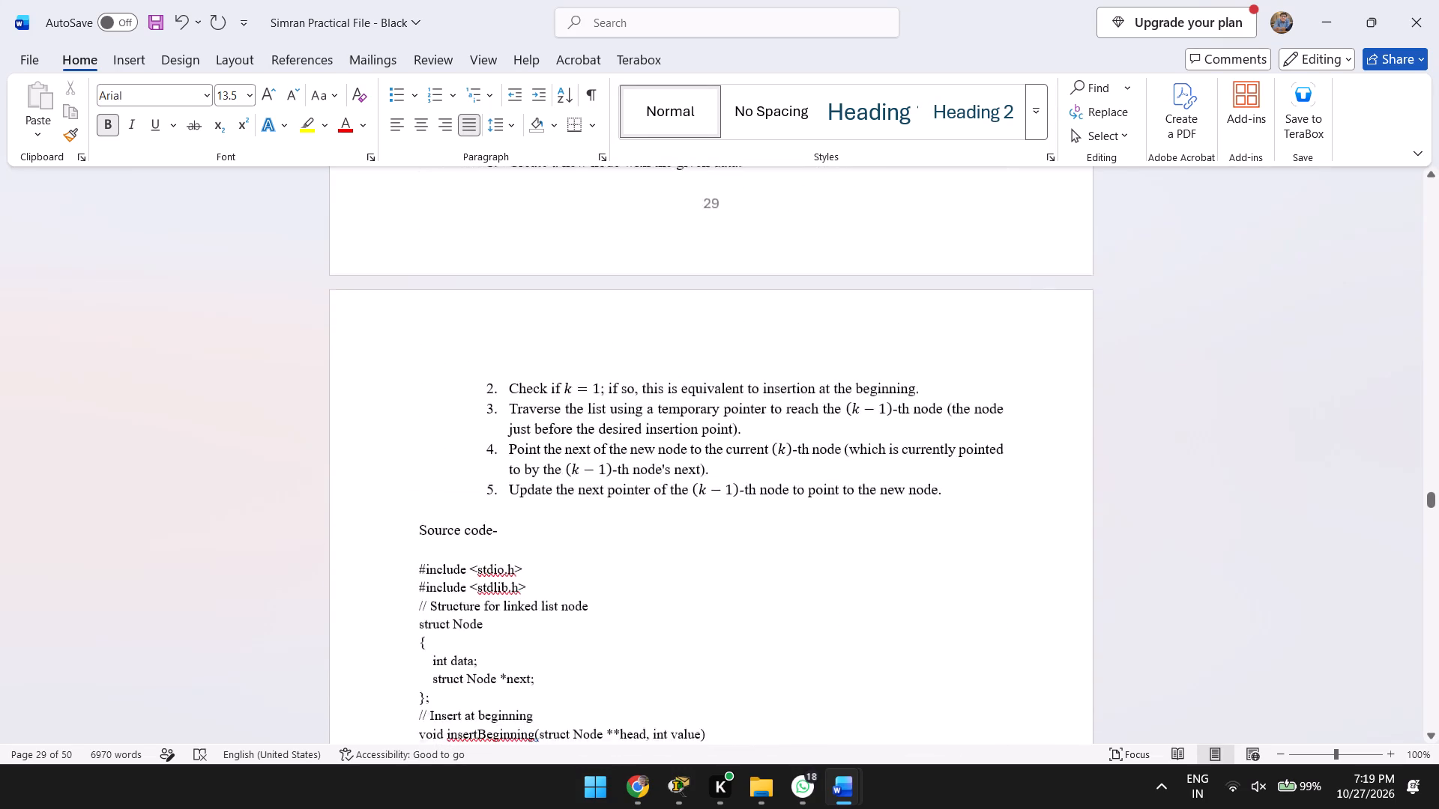
{"action": "scroll", "coordinate": [605, 587], "scroll_direction": "down", "scroll_amount": 4}
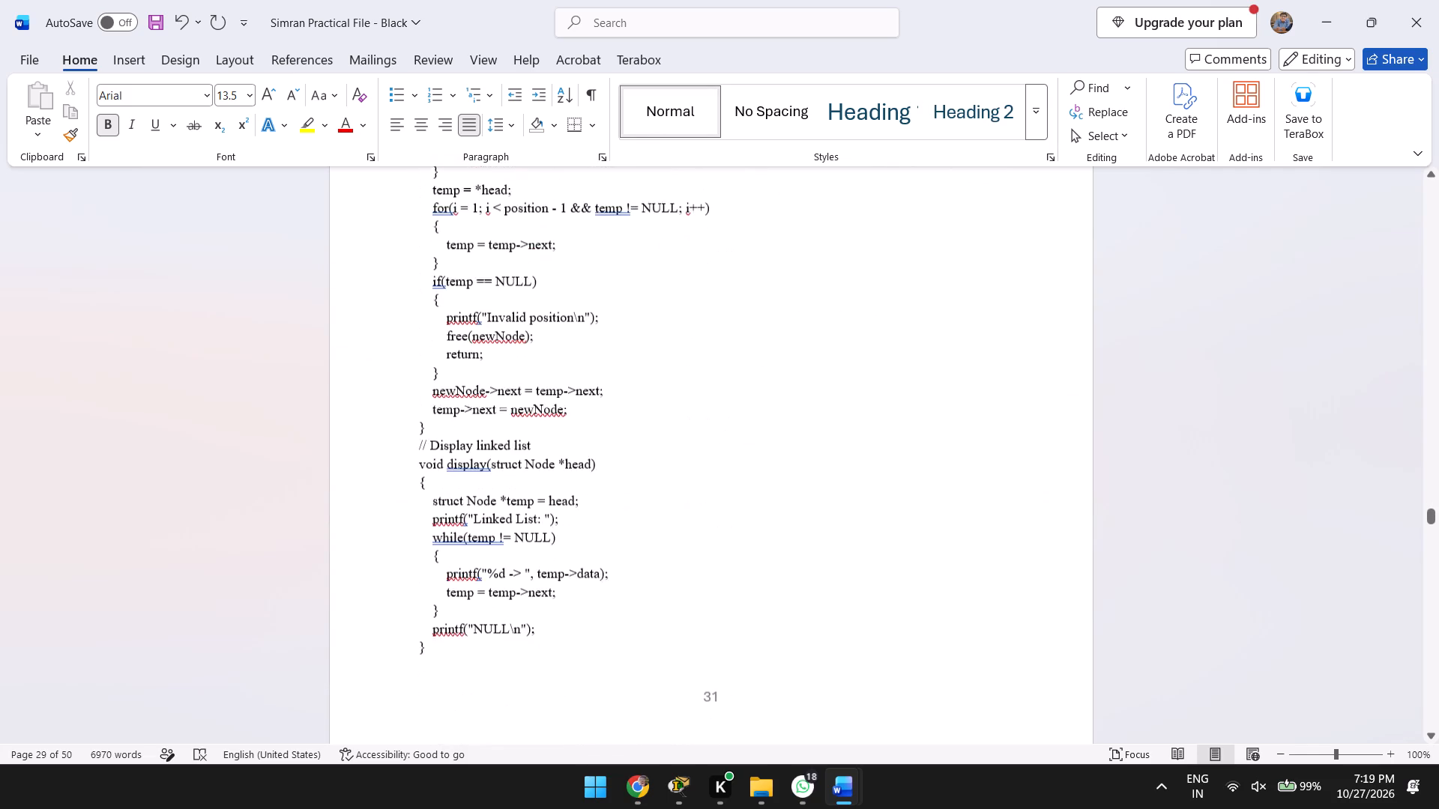
{"action": "scroll", "coordinate": [605, 587], "scroll_direction": "down", "scroll_amount": 3}
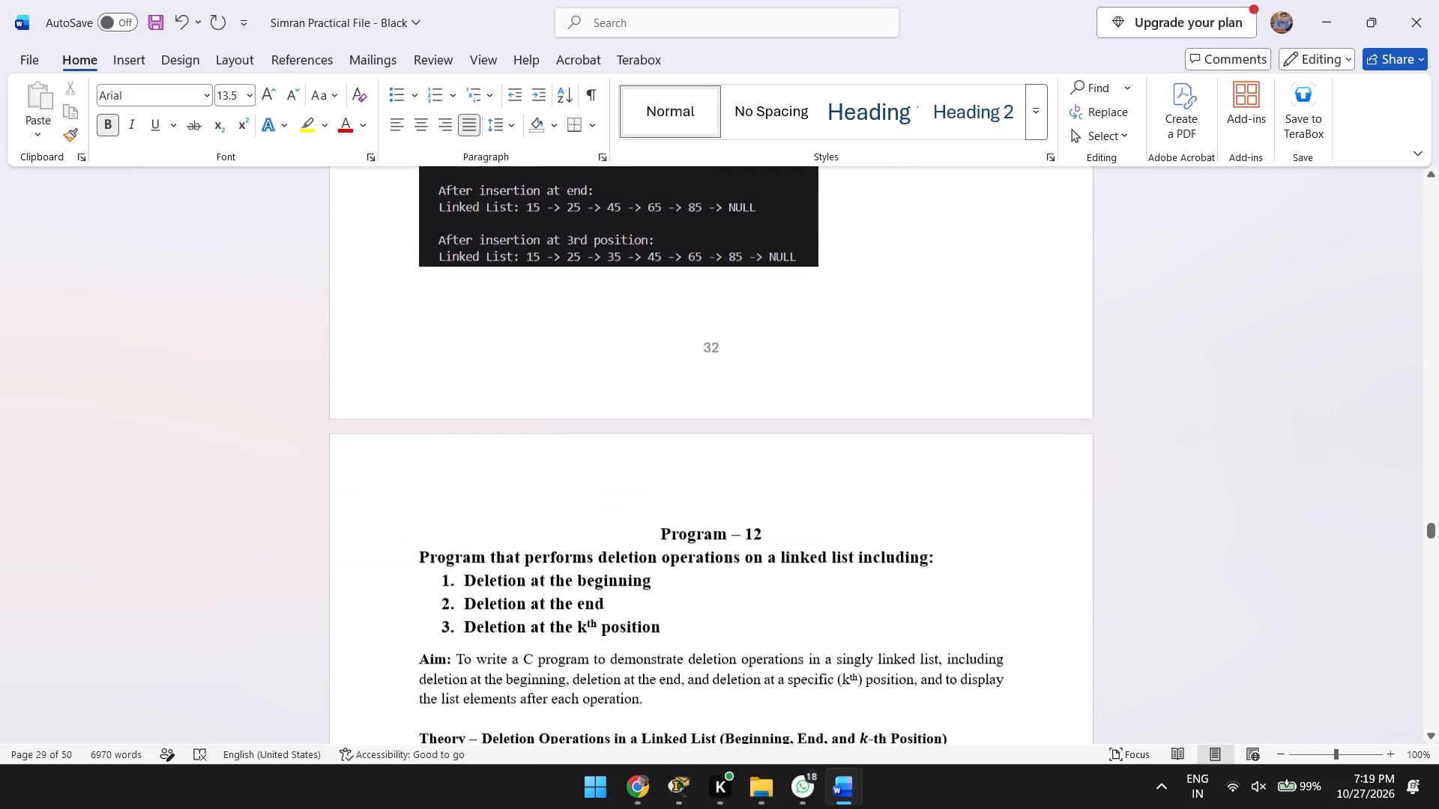
{"action": "scroll", "coordinate": [605, 587], "scroll_direction": "down", "scroll_amount": 1}
{"action": "scroll", "coordinate": [458, 587], "scroll_direction": "down", "scroll_amount": 1}
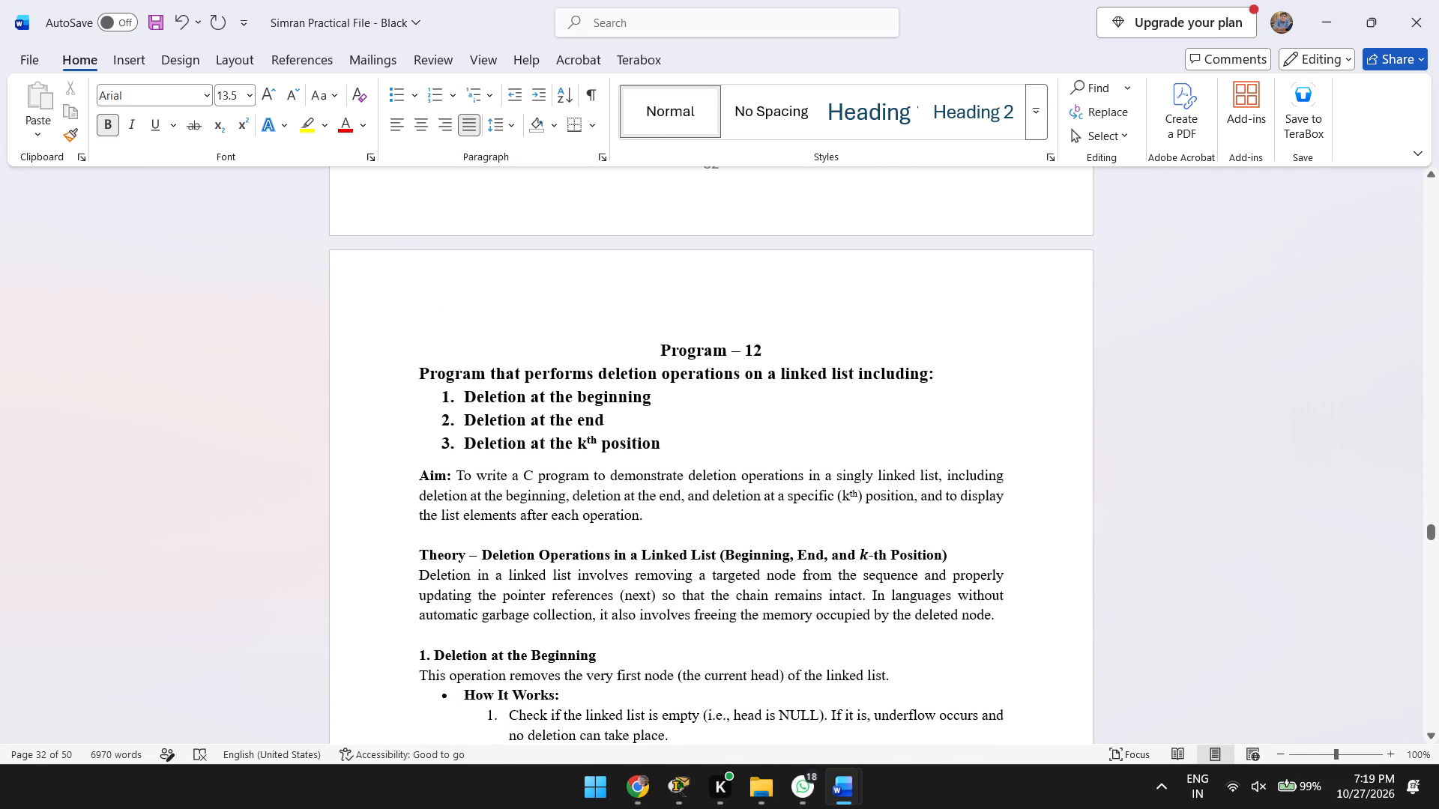
{"action": "left_click", "coordinate": [482, 551]}
{"action": "key", "text": "Return"}
Break Program 13's Theory heading after the dash so the "Stack Operations Using a Linked List" title starts a new line.
{"action": "scroll", "coordinate": [577, 649], "scroll_direction": "down", "scroll_amount": 1}
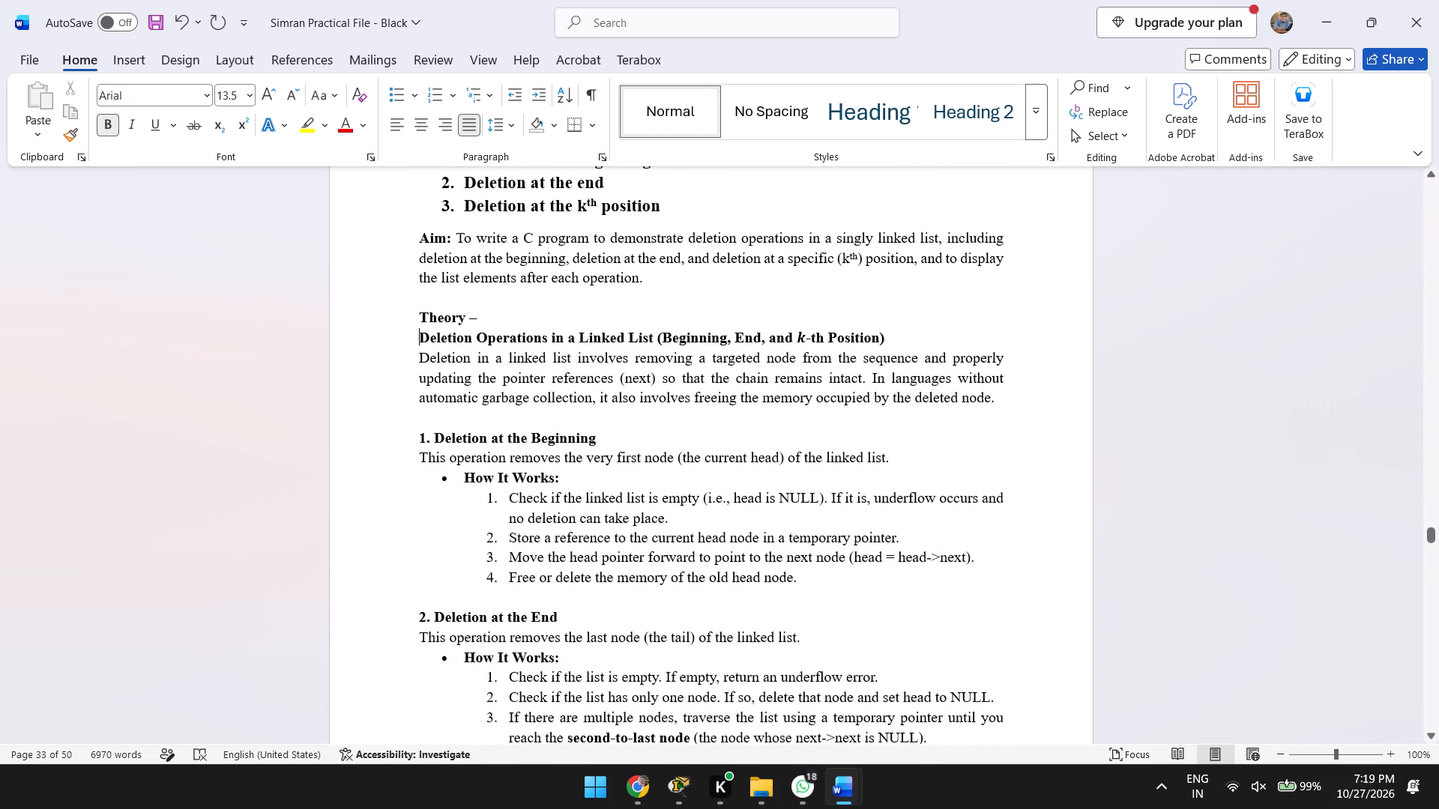
{"action": "scroll", "coordinate": [614, 640], "scroll_direction": "down", "scroll_amount": 4}
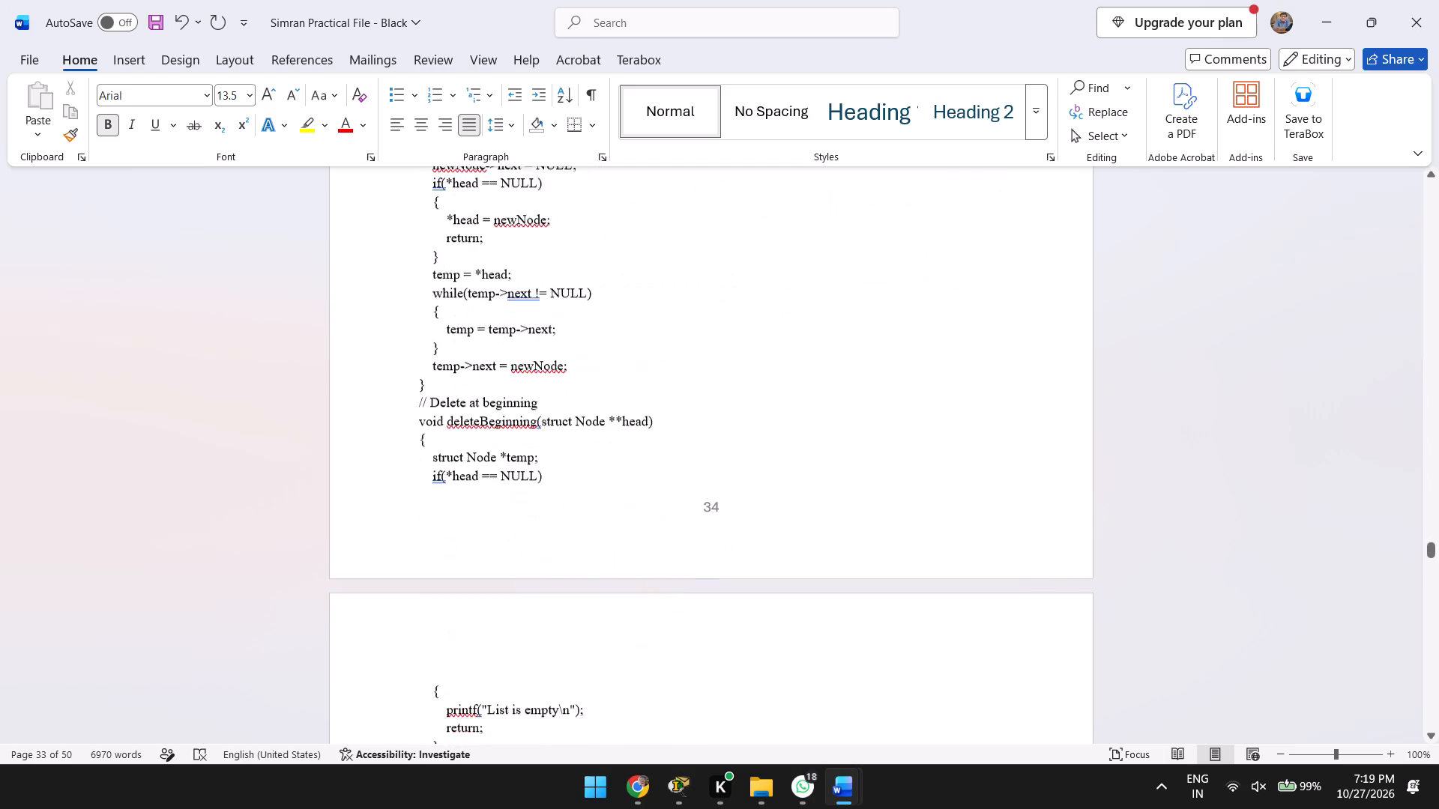
{"action": "scroll", "coordinate": [614, 640], "scroll_direction": "down", "scroll_amount": 4}
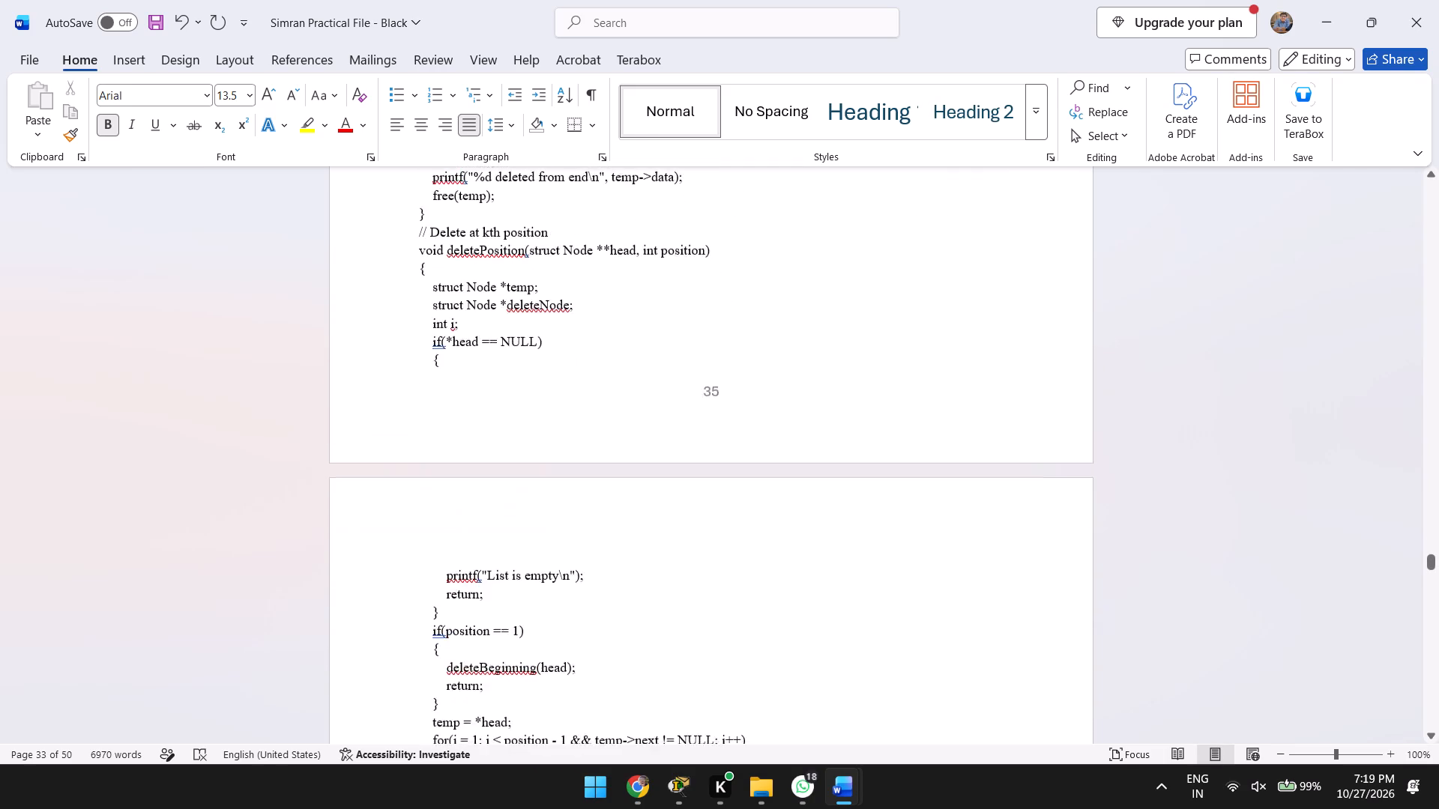
{"action": "scroll", "coordinate": [614, 640], "scroll_direction": "down", "scroll_amount": 4}
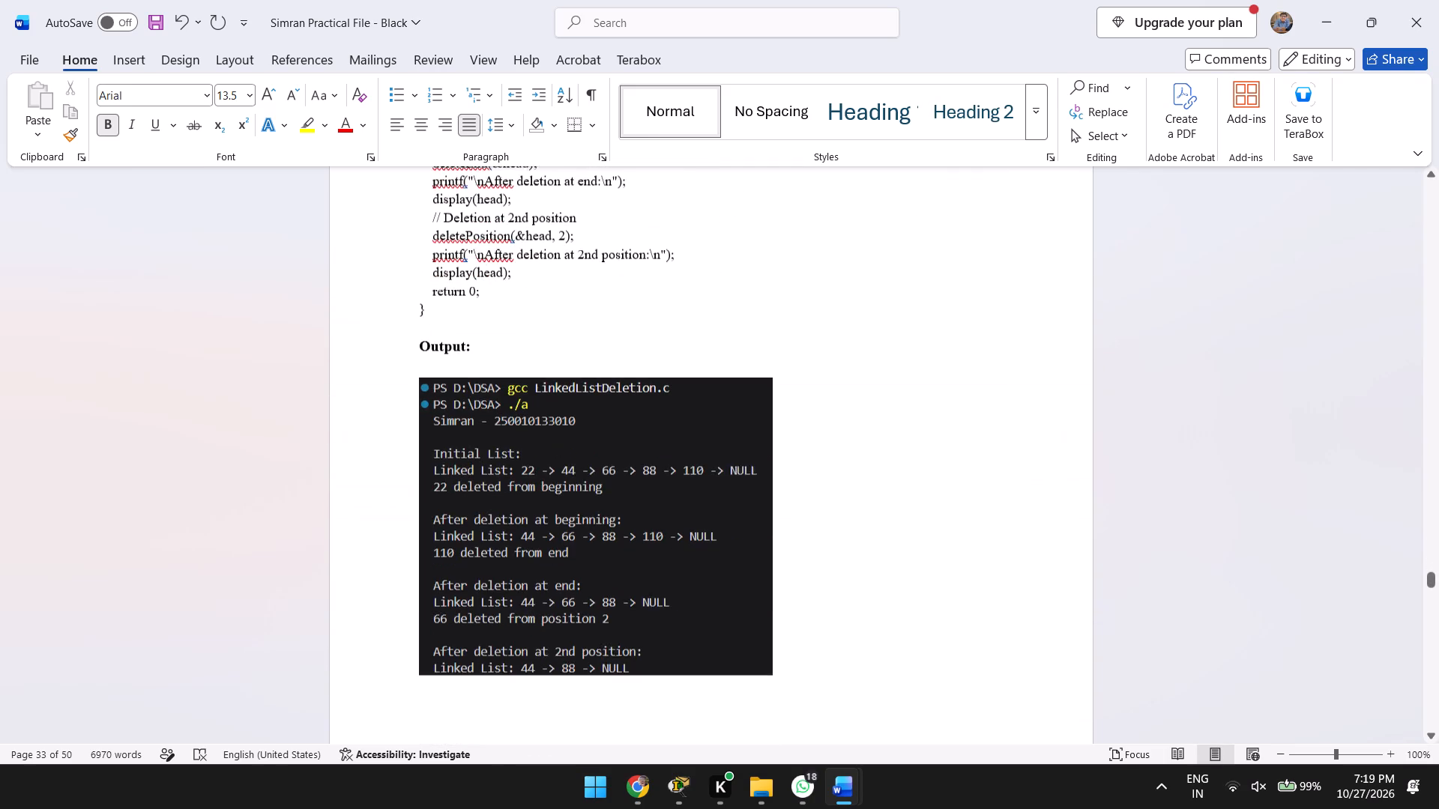
{"action": "scroll", "coordinate": [614, 640], "scroll_direction": "down", "scroll_amount": 3}
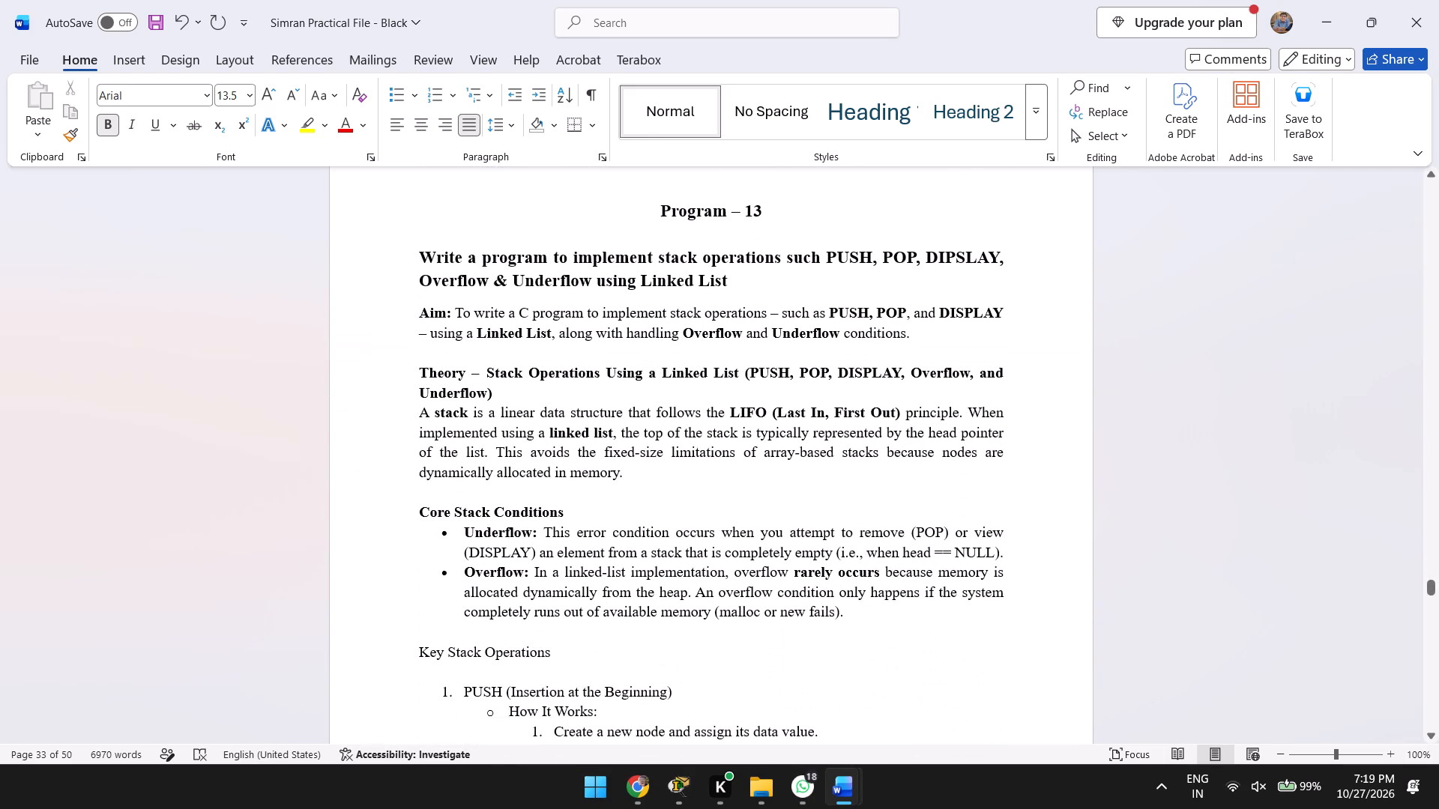
{"action": "scroll", "coordinate": [639, 542], "scroll_direction": "down", "scroll_amount": 1}
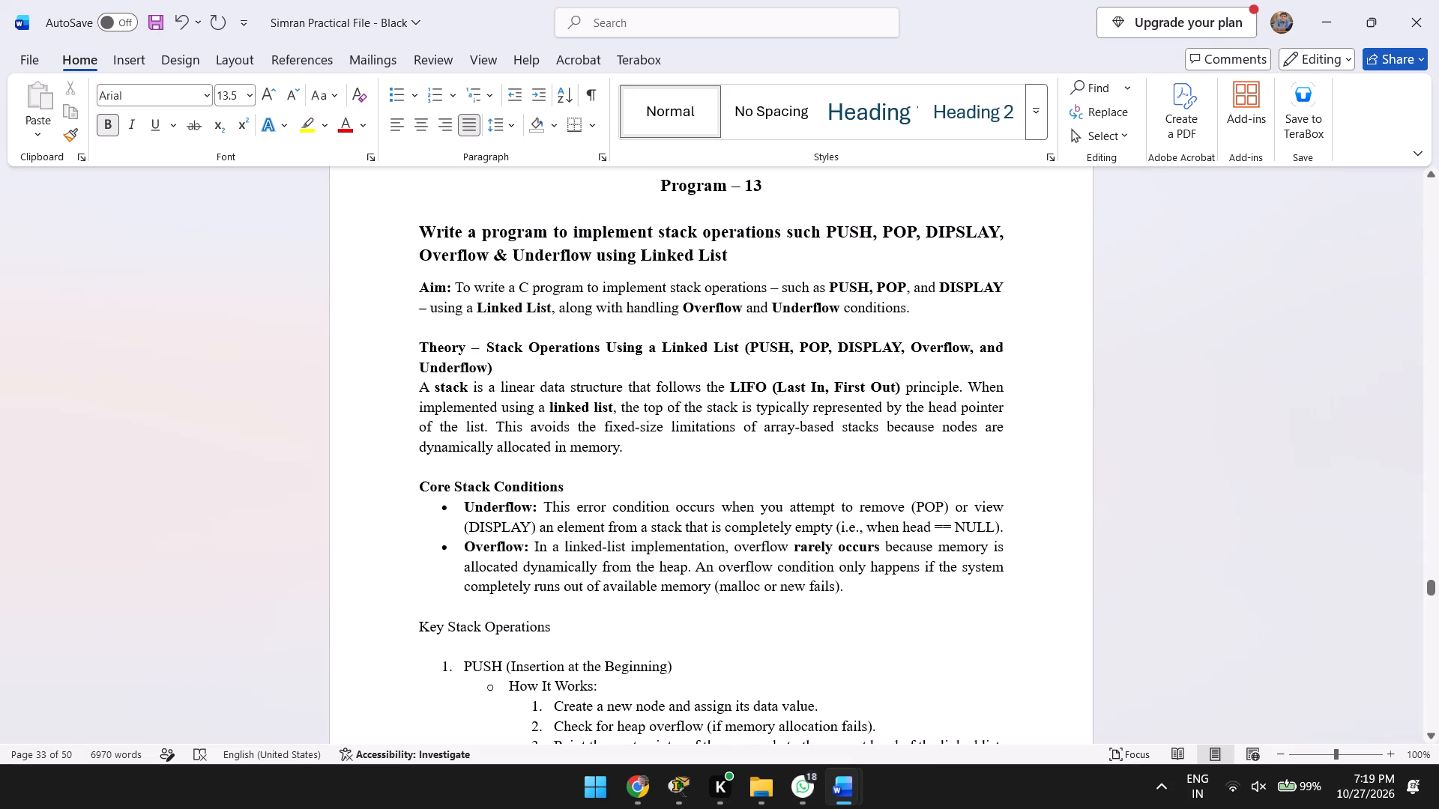
{"action": "left_click", "coordinate": [486, 348]}
{"action": "key", "text": "Return"}
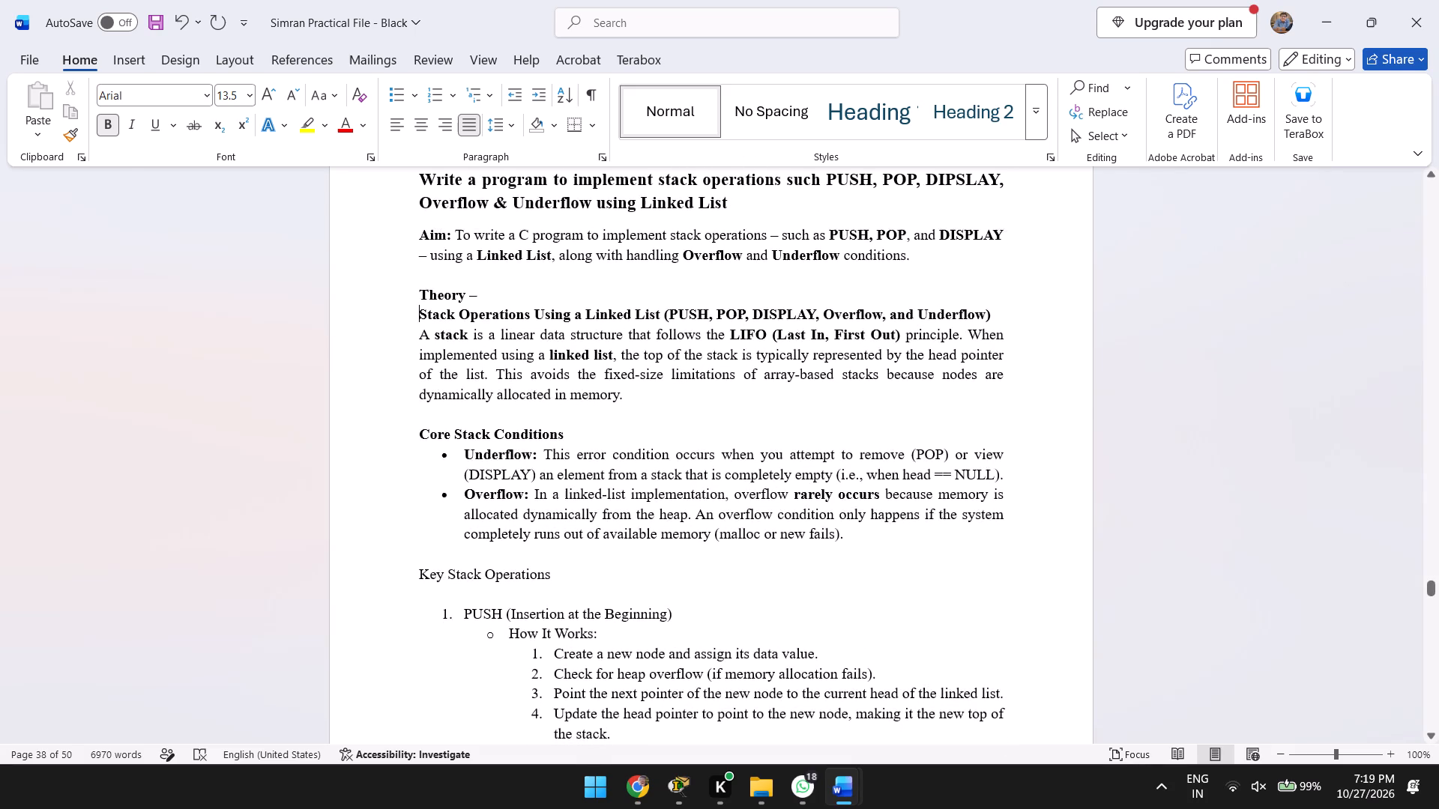
Break Program 14's Theory heading after the dash so the "Queue Operations" title using arrays starts a new line.
{"action": "scroll", "coordinate": [646, 405], "scroll_direction": "down", "scroll_amount": 4}
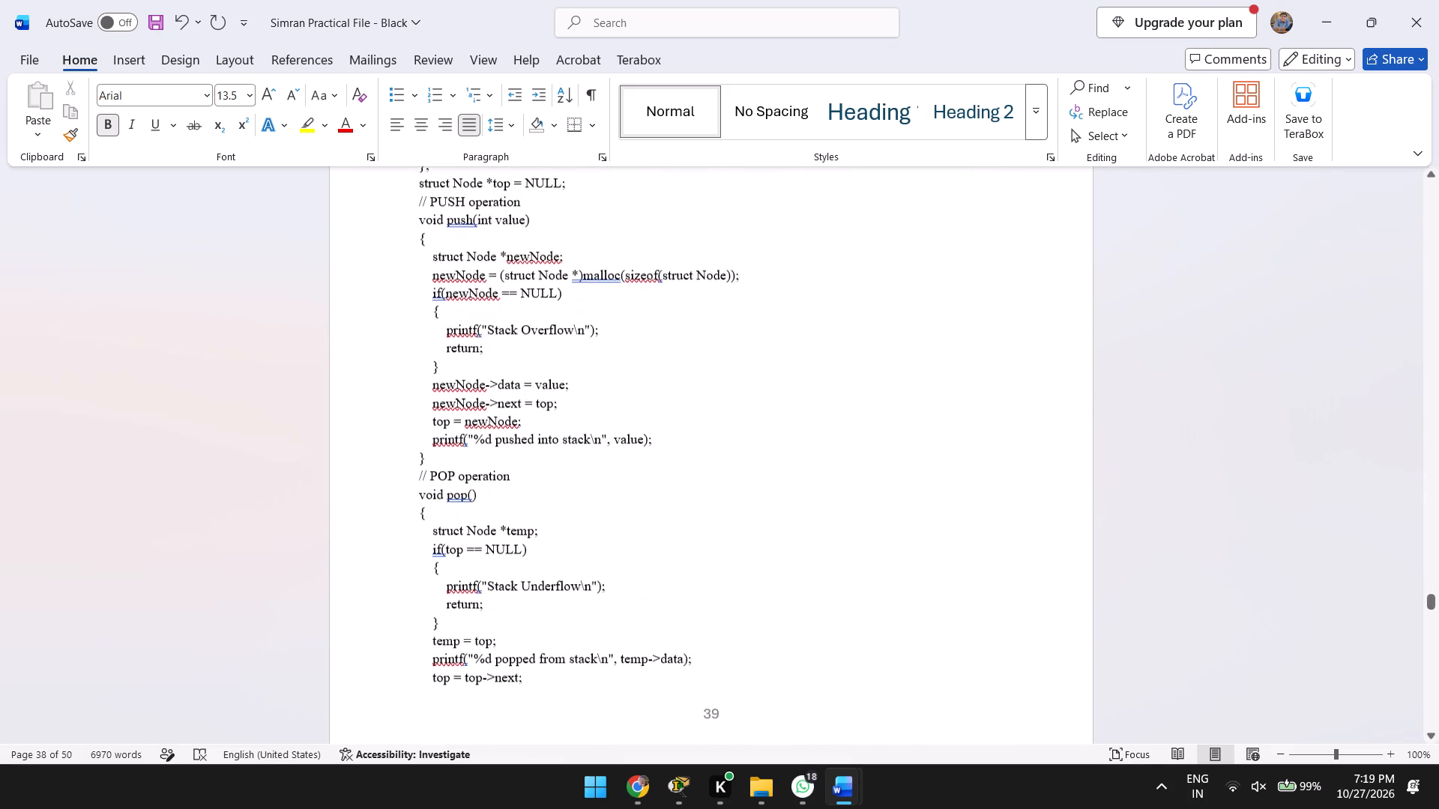
{"action": "scroll", "coordinate": [646, 405], "scroll_direction": "down", "scroll_amount": 3}
{"action": "scroll", "coordinate": [655, 481], "scroll_direction": "down", "scroll_amount": 1}
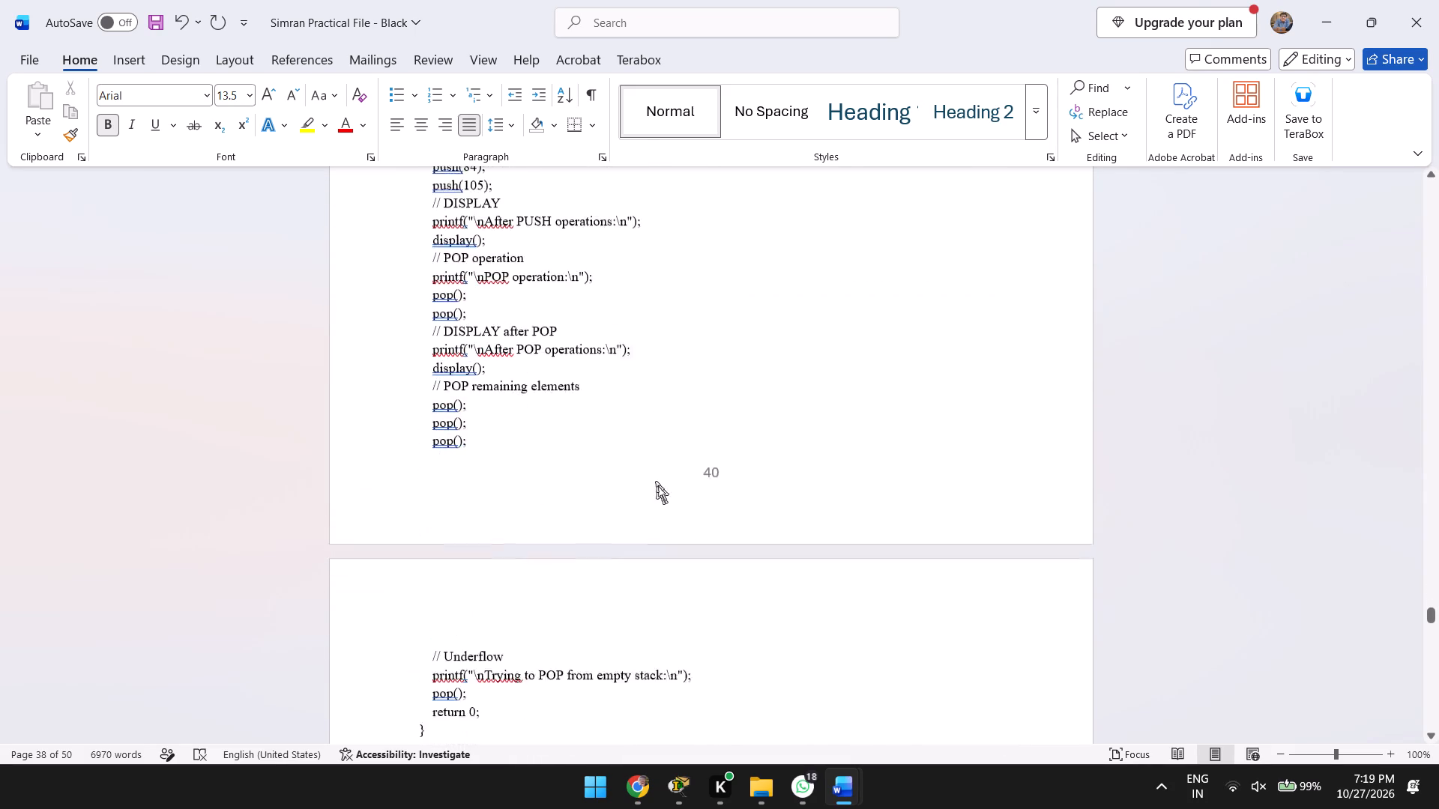
{"action": "scroll", "coordinate": [655, 481], "scroll_direction": "down", "scroll_amount": 4}
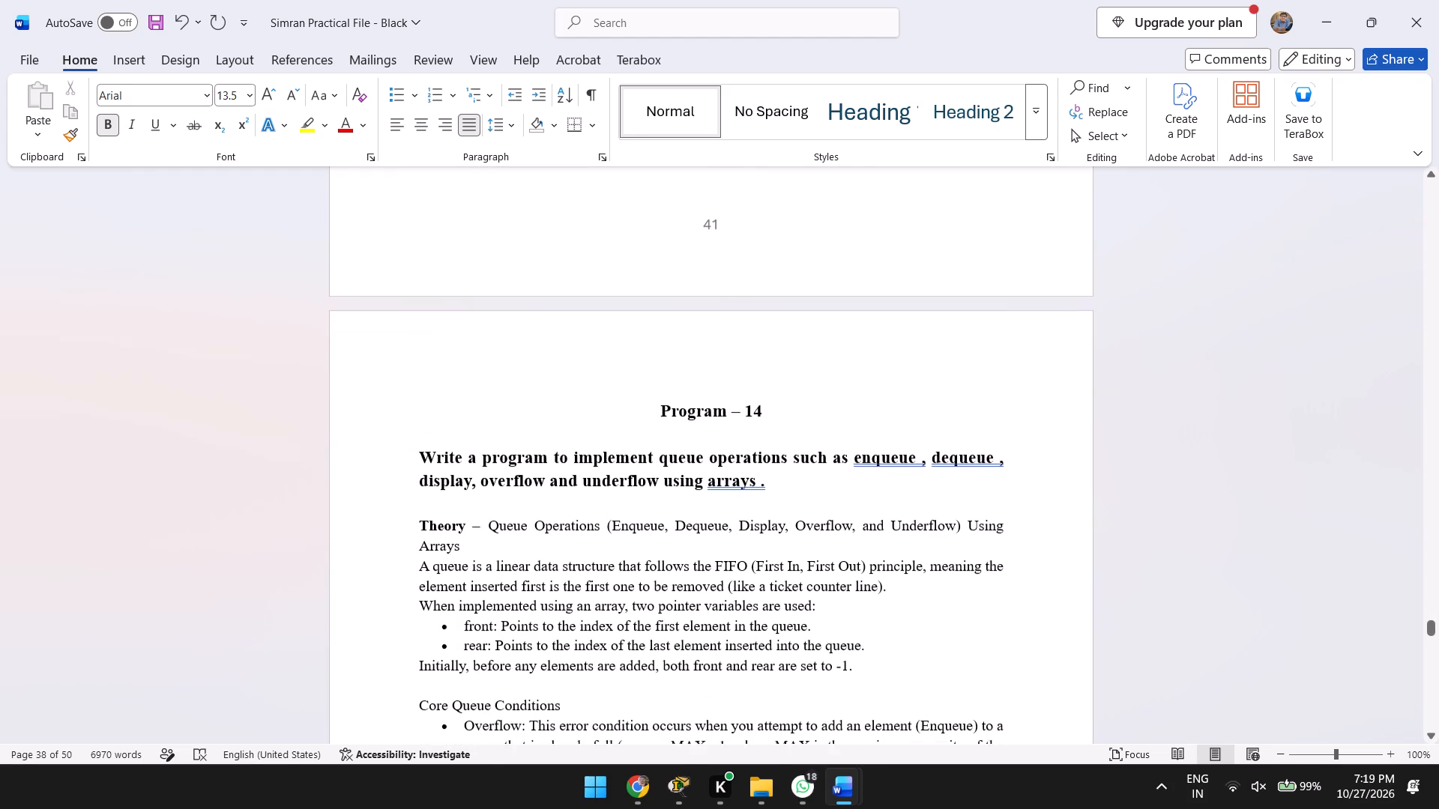
{"action": "scroll", "coordinate": [655, 481], "scroll_direction": "down", "scroll_amount": 1}
{"action": "left_click", "coordinate": [484, 495]}
{"action": "key", "text": "Return"}
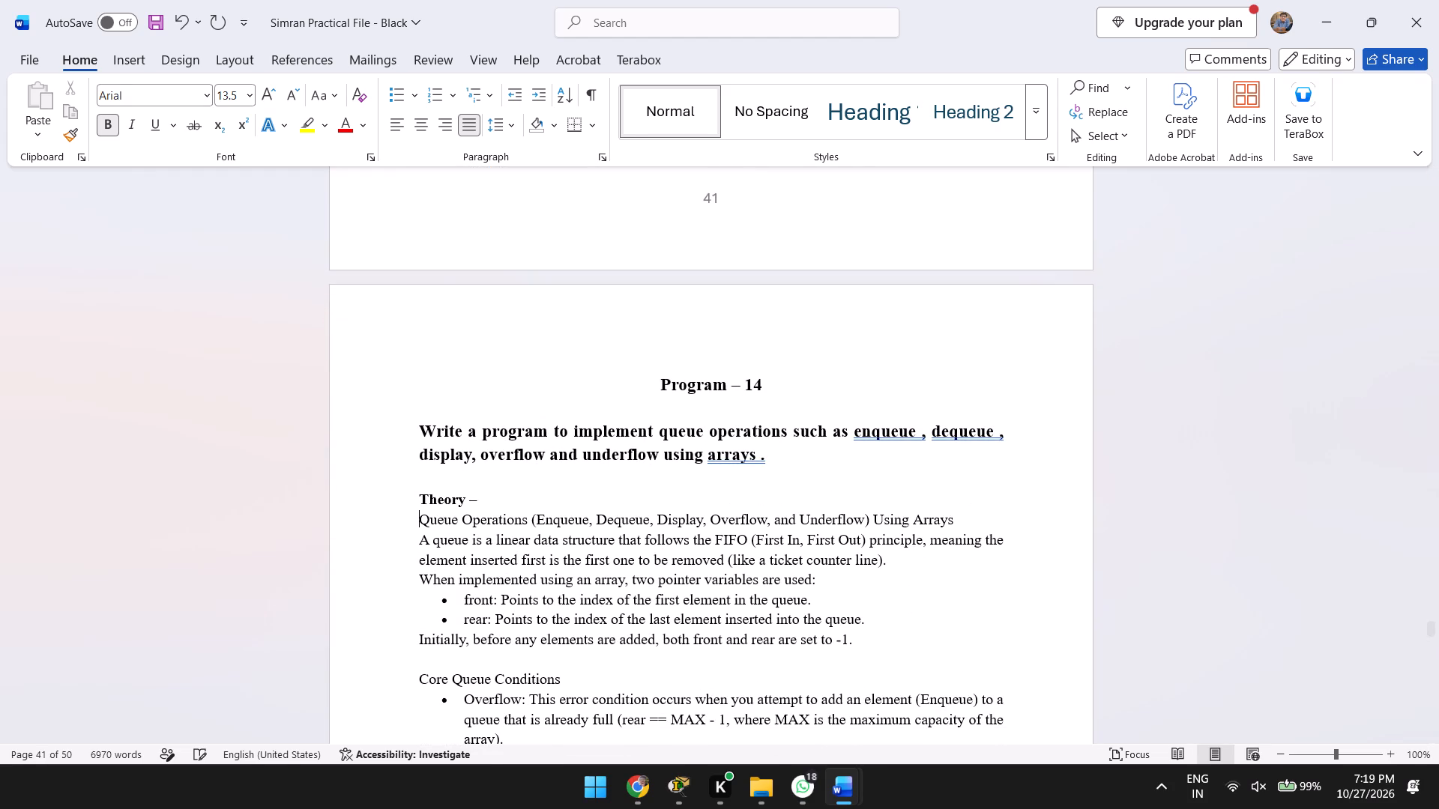
Break Program 15's Theory heading after the dash so the "Queue Operations Using a Linked List" title starts a new line.
{"action": "scroll", "coordinate": [555, 565], "scroll_direction": "down", "scroll_amount": 2}
{"action": "scroll", "coordinate": [665, 610], "scroll_direction": "down", "scroll_amount": 2}
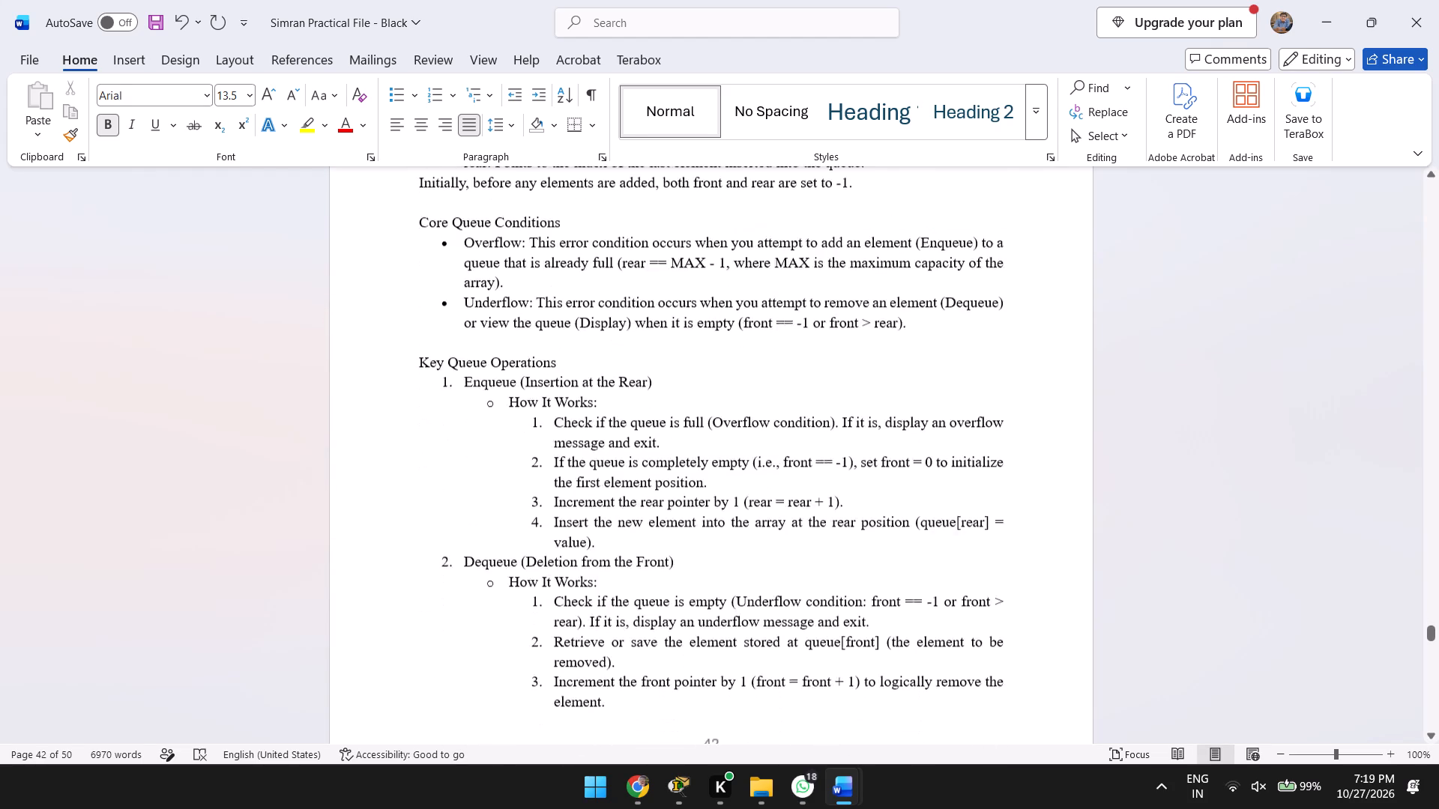
{"action": "scroll", "coordinate": [665, 610], "scroll_direction": "down", "scroll_amount": 5}
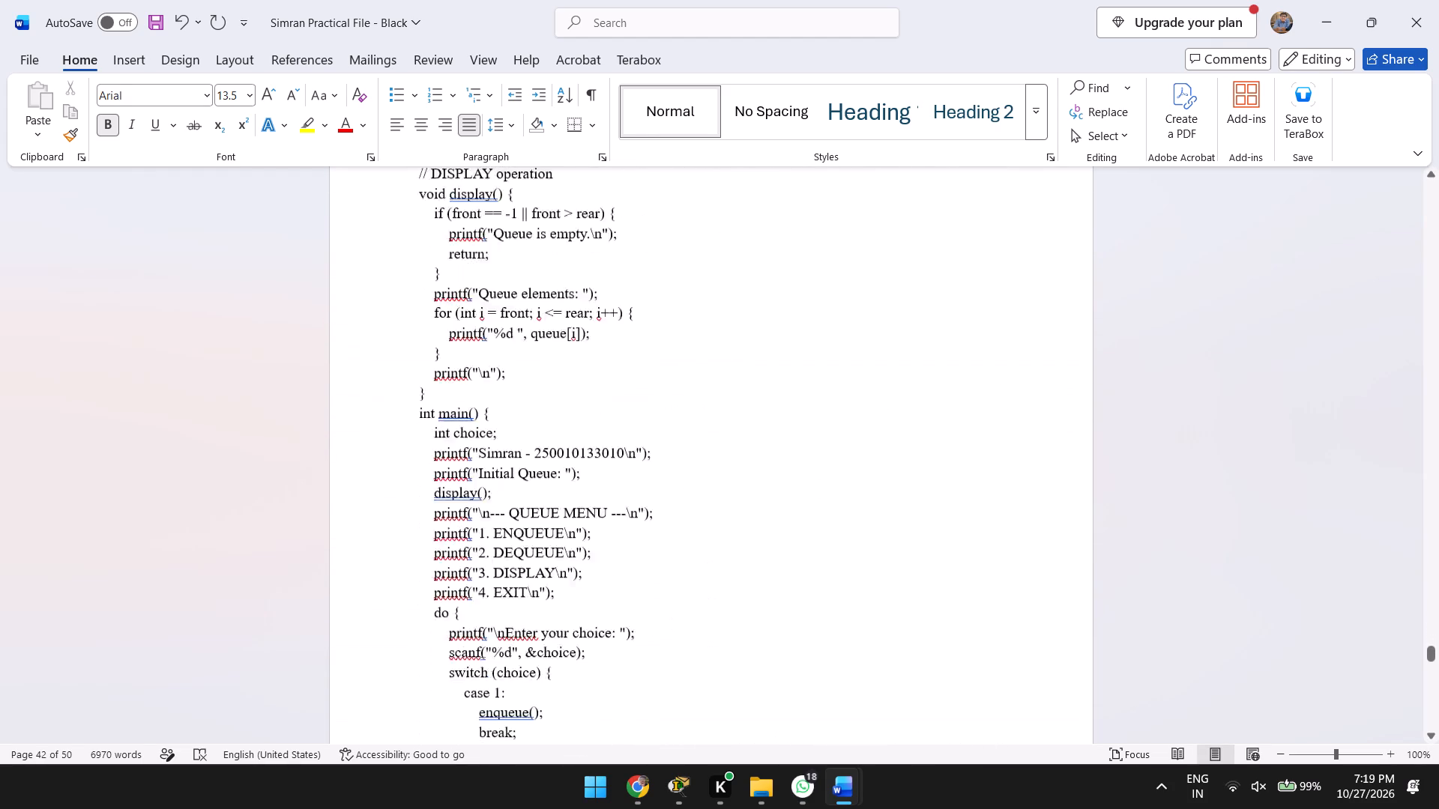
{"action": "scroll", "coordinate": [665, 610], "scroll_direction": "down", "scroll_amount": 5}
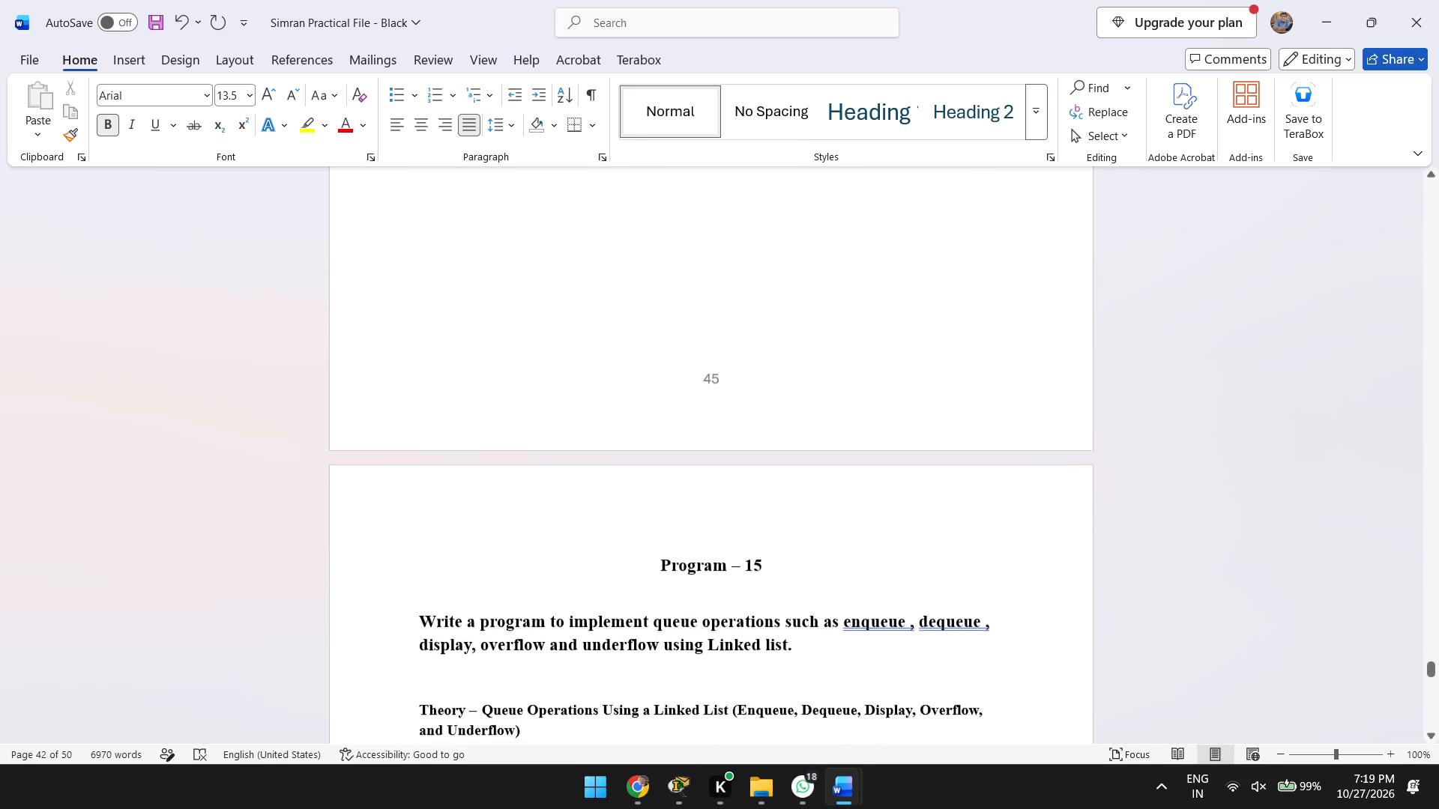
{"action": "scroll", "coordinate": [665, 610], "scroll_direction": "down", "scroll_amount": 1}
{"action": "left_click", "coordinate": [480, 514]}
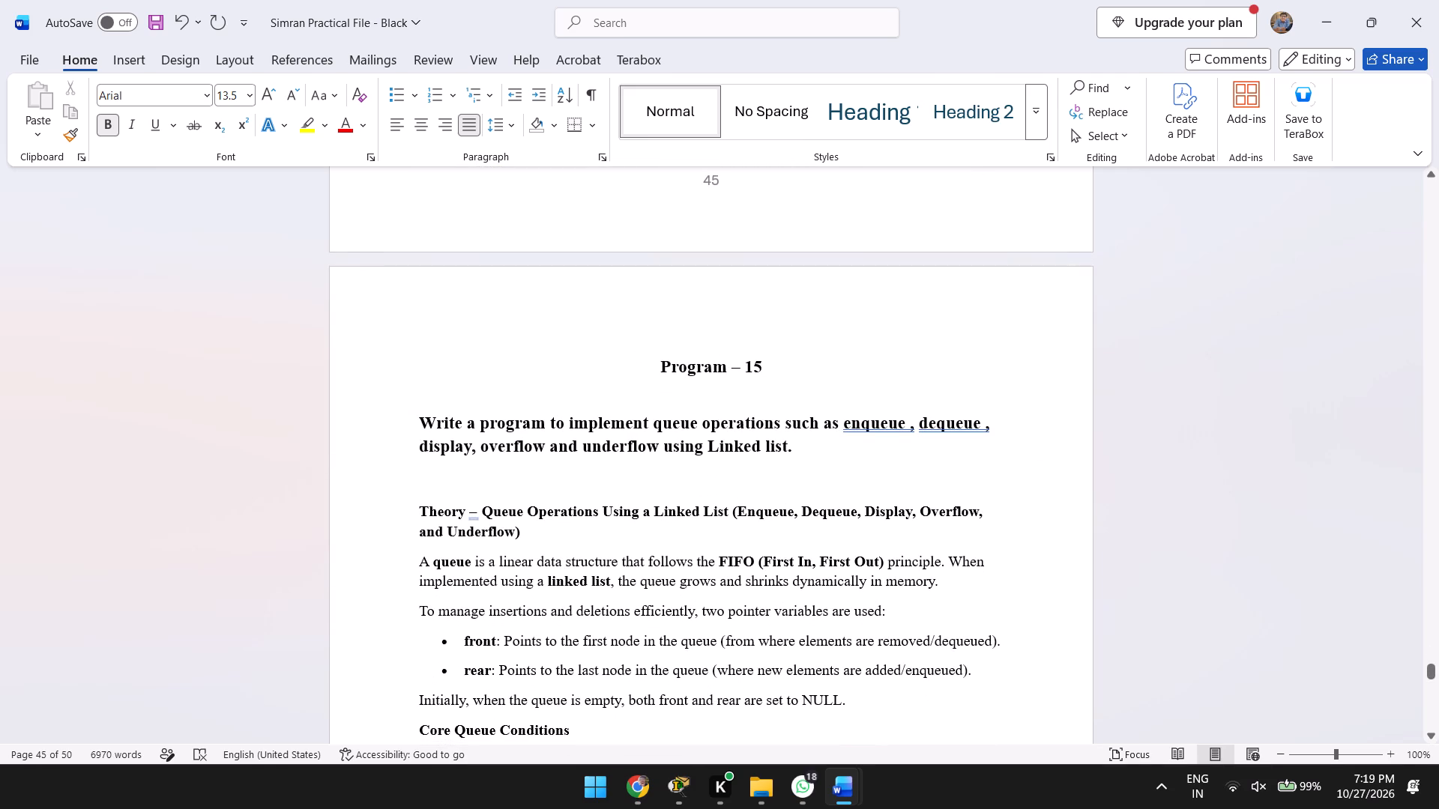
{"action": "key", "text": "Return"}
Review Program 15 through to the end of the file, and return to its Theory section.
{"action": "scroll", "coordinate": [530, 540], "scroll_direction": "down", "scroll_amount": 1}
{"action": "scroll", "coordinate": [617, 538], "scroll_direction": "down", "scroll_amount": 2}
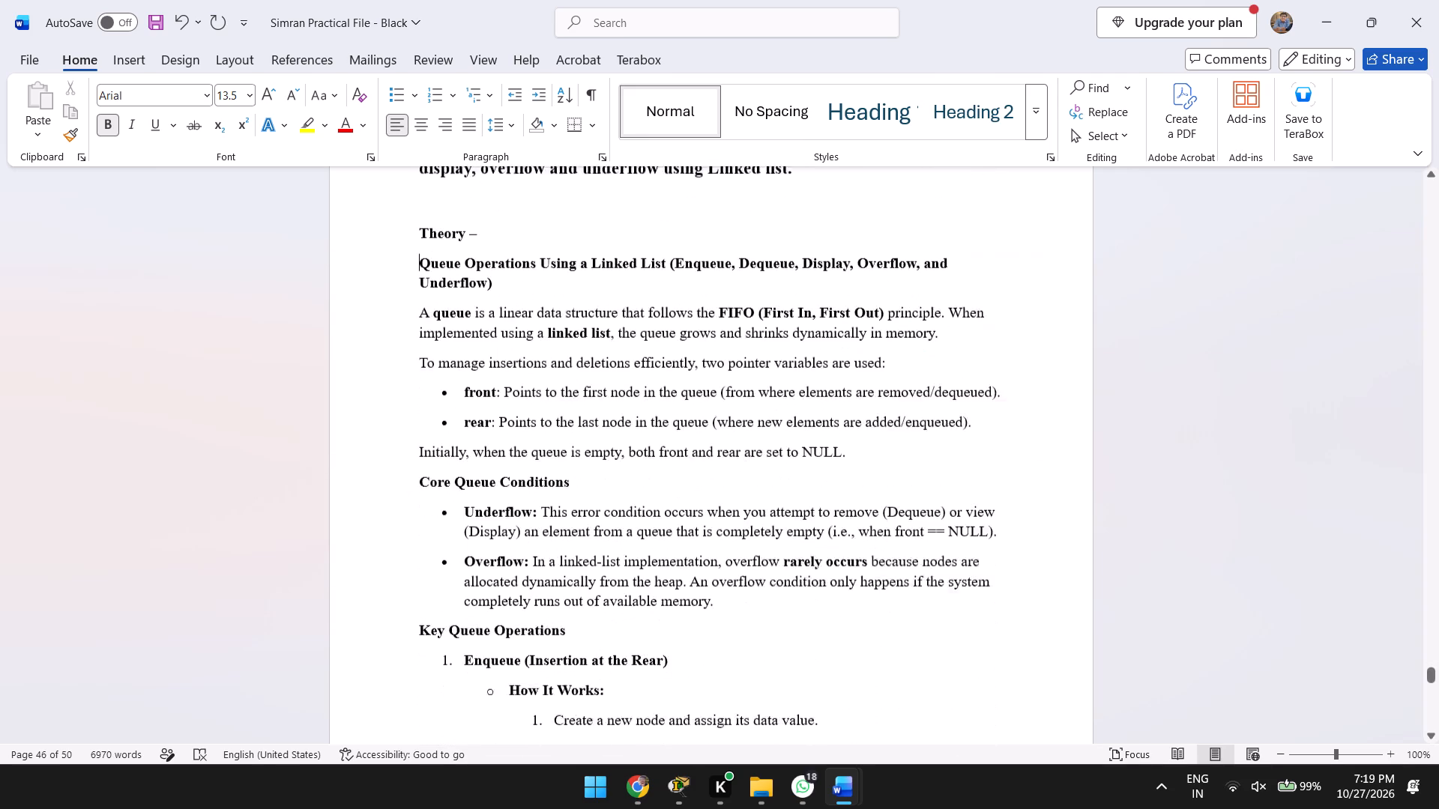
{"action": "scroll", "coordinate": [617, 538], "scroll_direction": "down", "scroll_amount": 14}
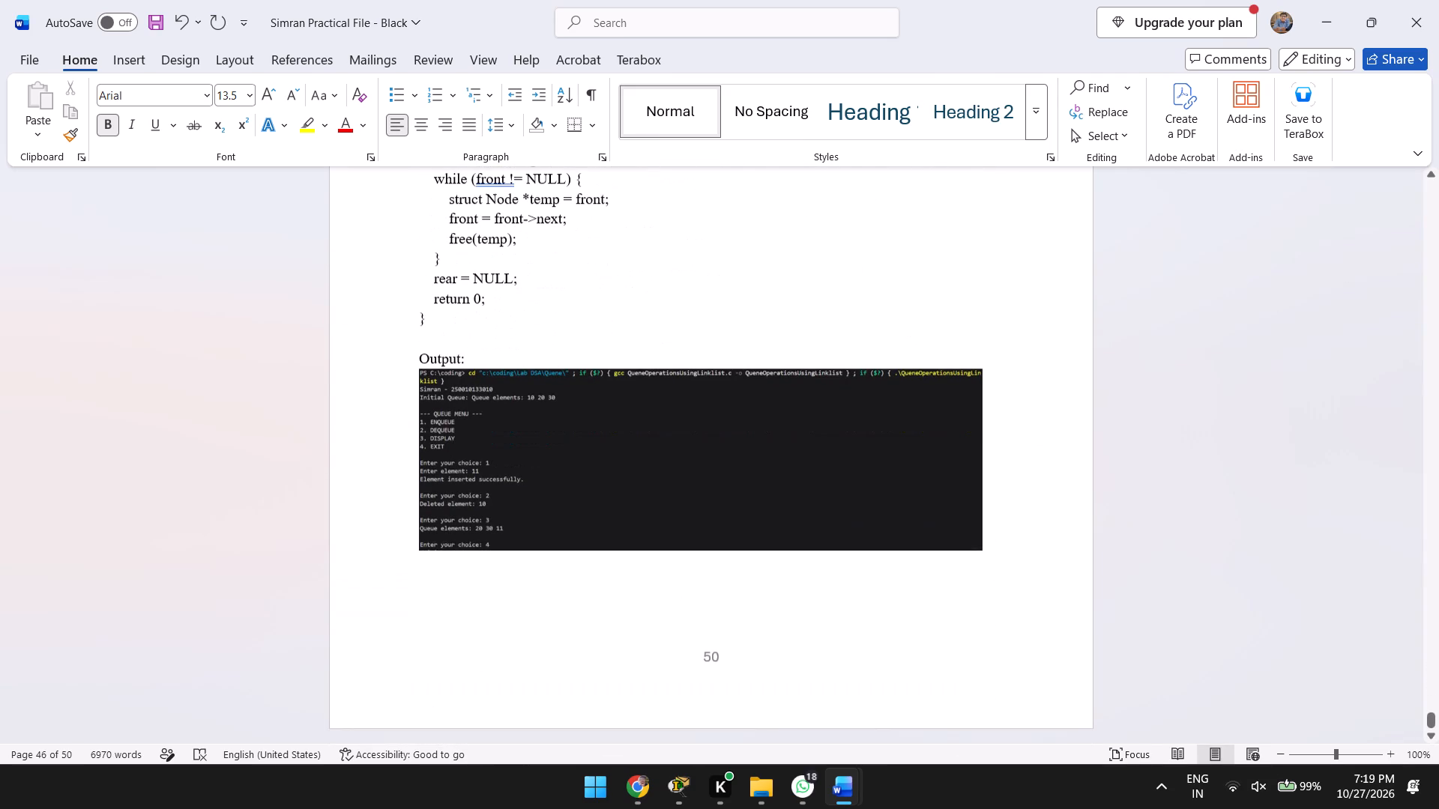
{"action": "scroll", "coordinate": [617, 538], "scroll_direction": "up", "scroll_amount": 6}
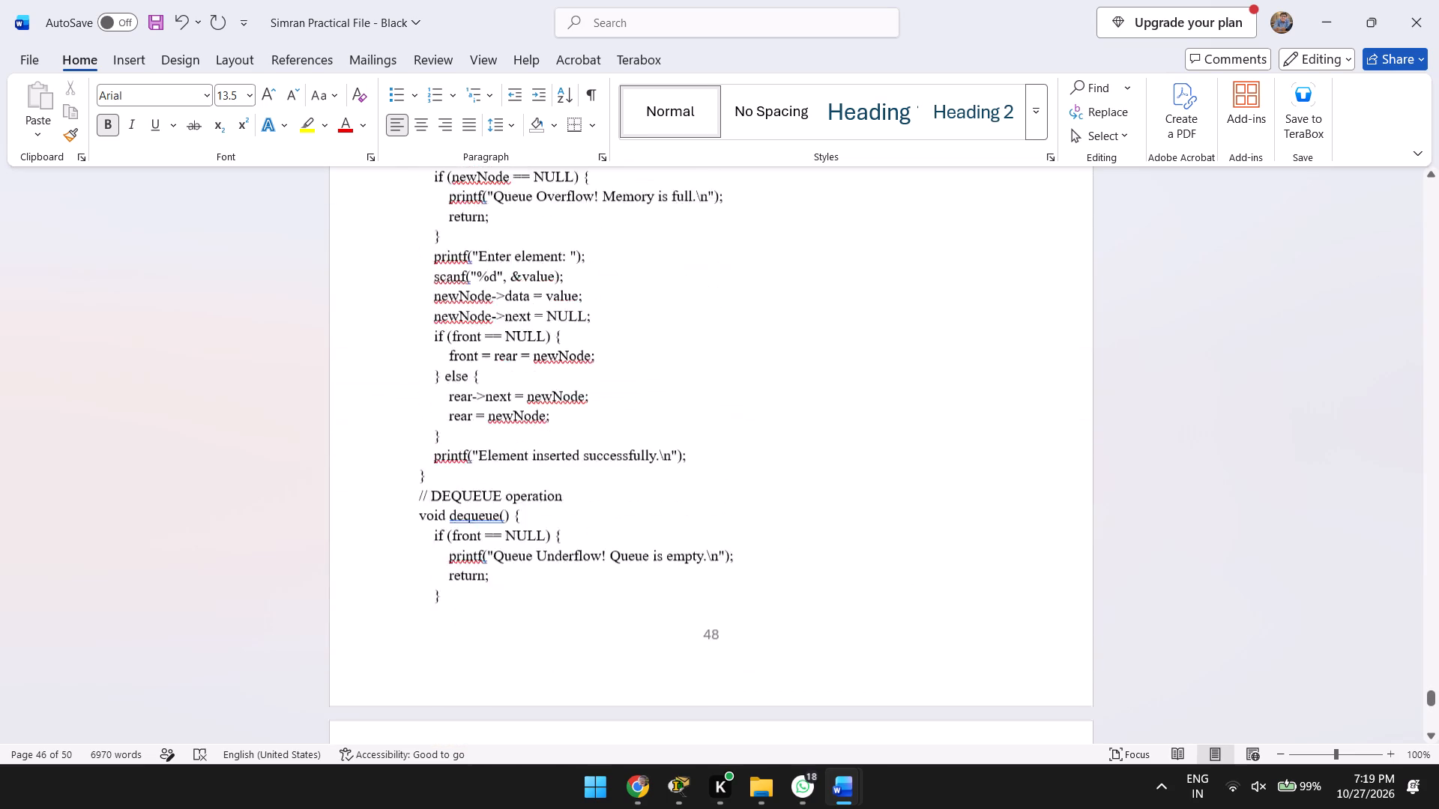
{"action": "scroll", "coordinate": [617, 538], "scroll_direction": "up", "scroll_amount": 6}
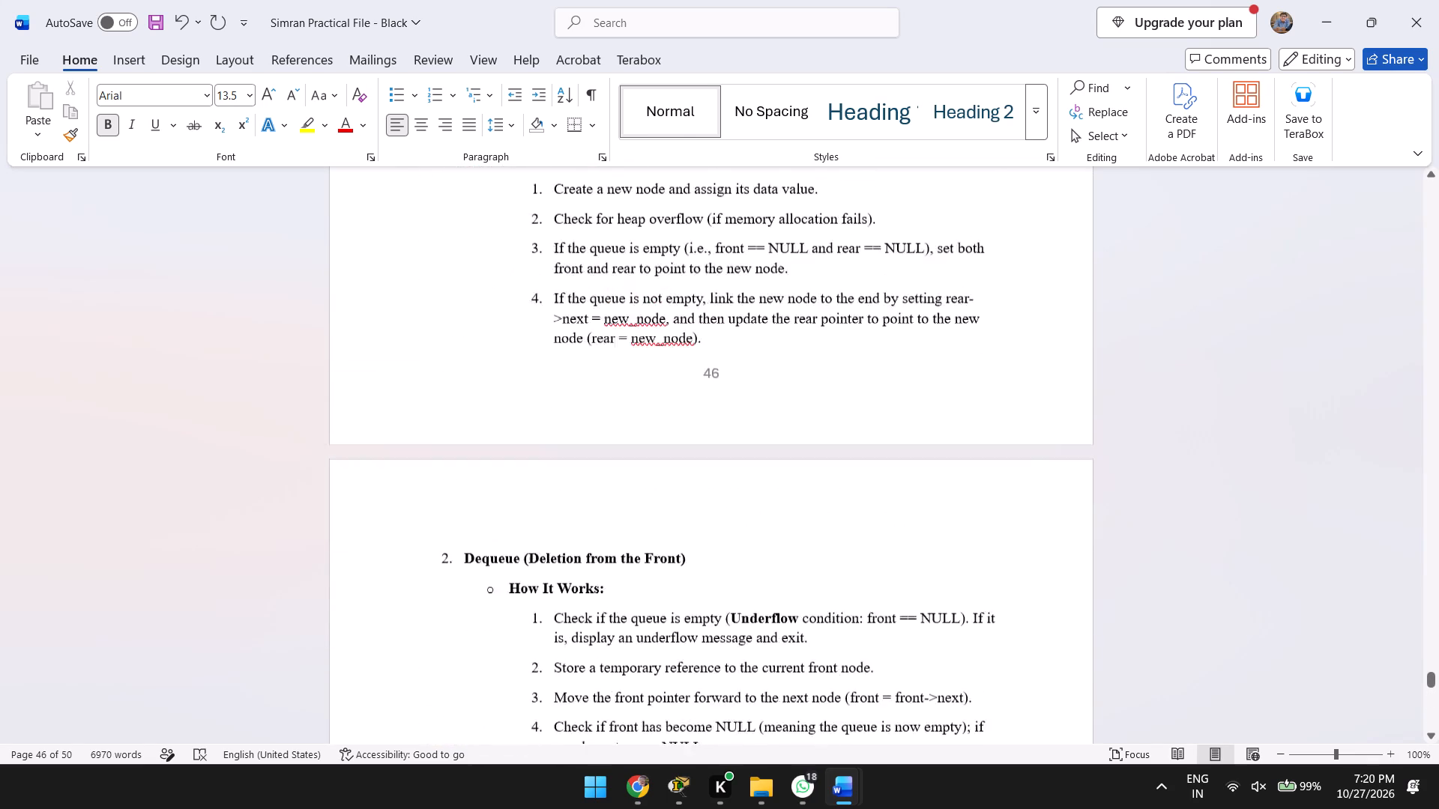
{"action": "scroll", "coordinate": [617, 538], "scroll_direction": "up", "scroll_amount": 3}
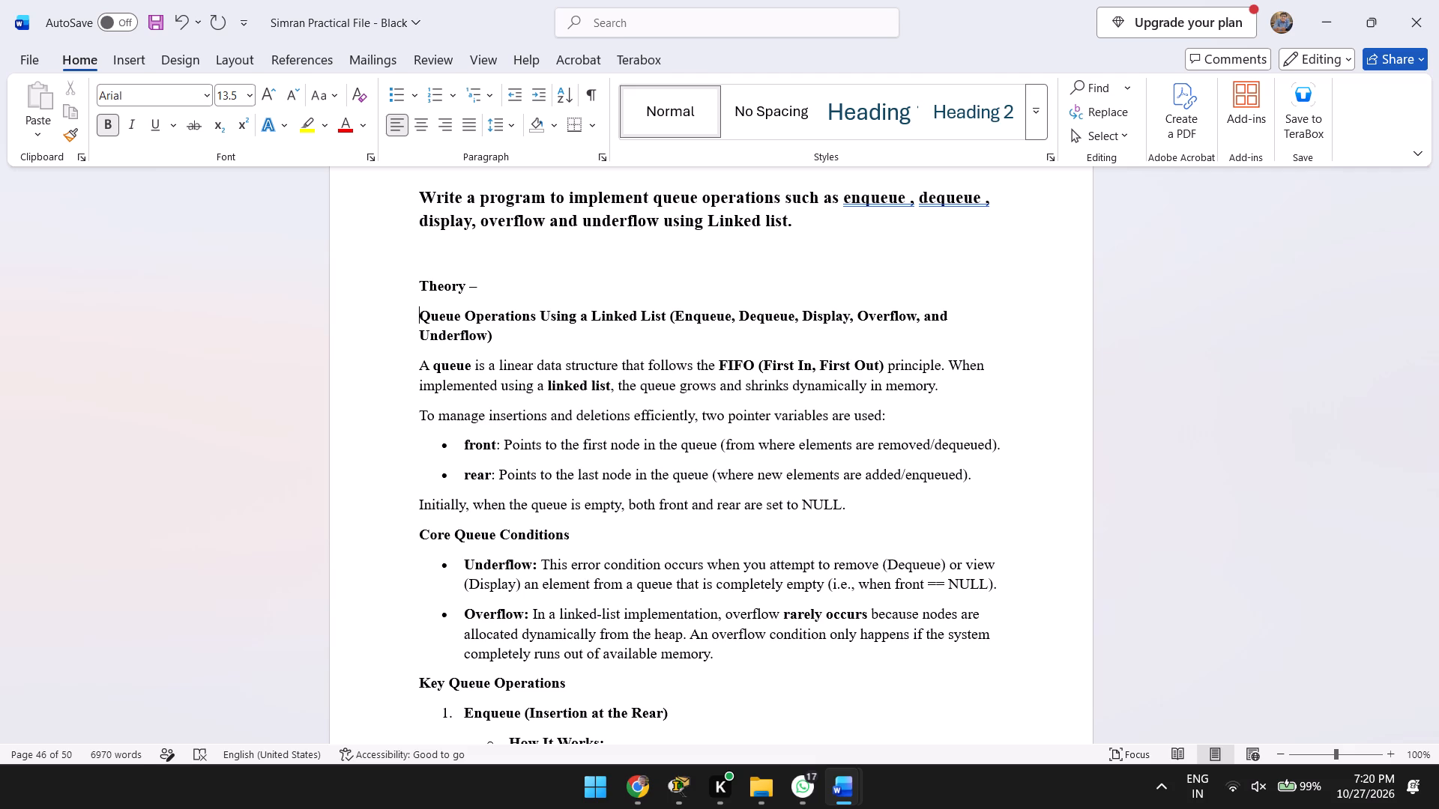
Switch to the Lab Index document and delete the "PRAC" heading line above the List of Programs table.
{"action": "key", "text": "alt+Tab"}
{"action": "scroll", "coordinate": [728, 570], "scroll_direction": "up", "scroll_amount": 1}
{"action": "scroll", "coordinate": [772, 574], "scroll_direction": "down", "scroll_amount": 1}
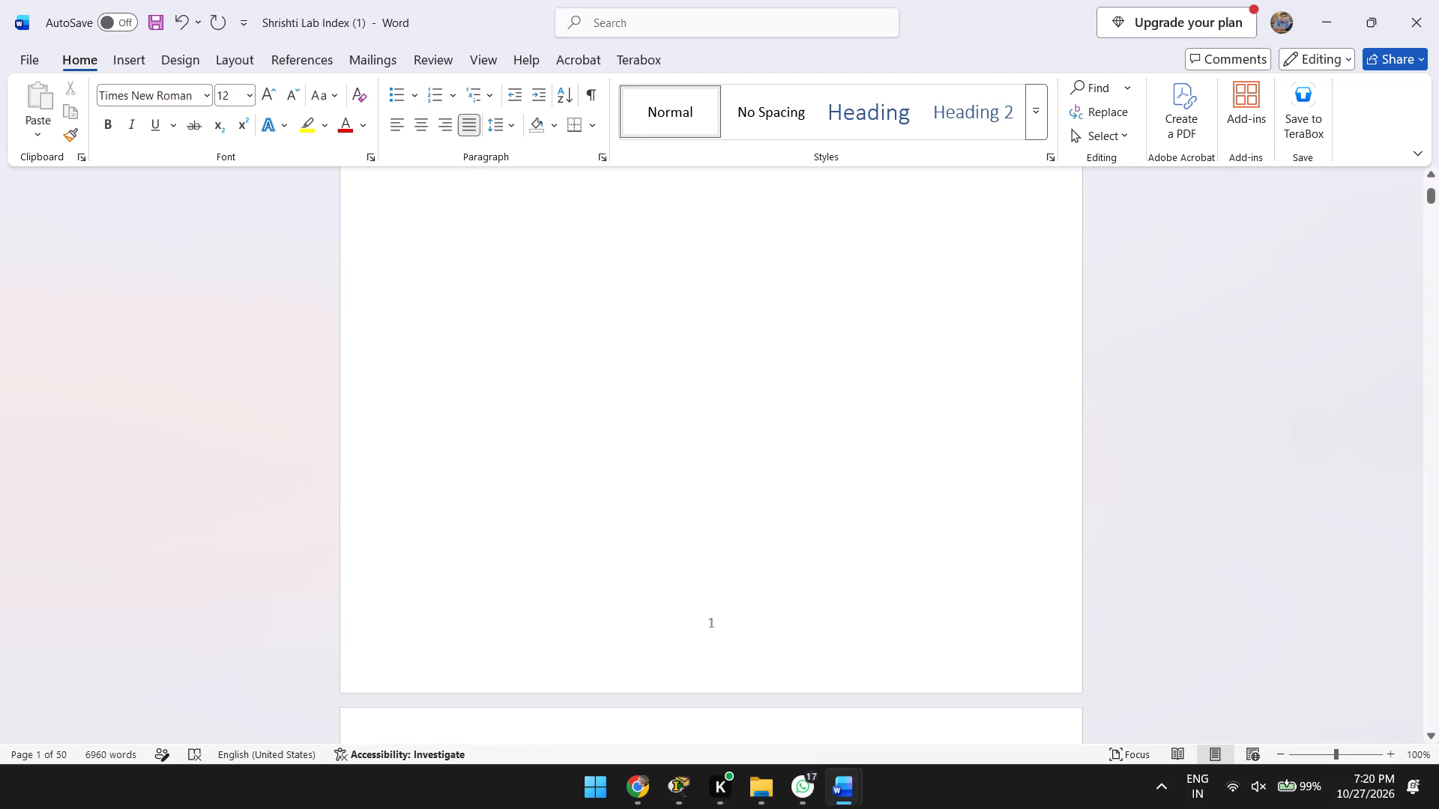
{"action": "scroll", "coordinate": [772, 574], "scroll_direction": "down", "scroll_amount": 1}
{"action": "left_click", "coordinate": [742, 569]}
{"action": "scroll", "coordinate": [742, 569], "scroll_direction": "down", "scroll_amount": 4}
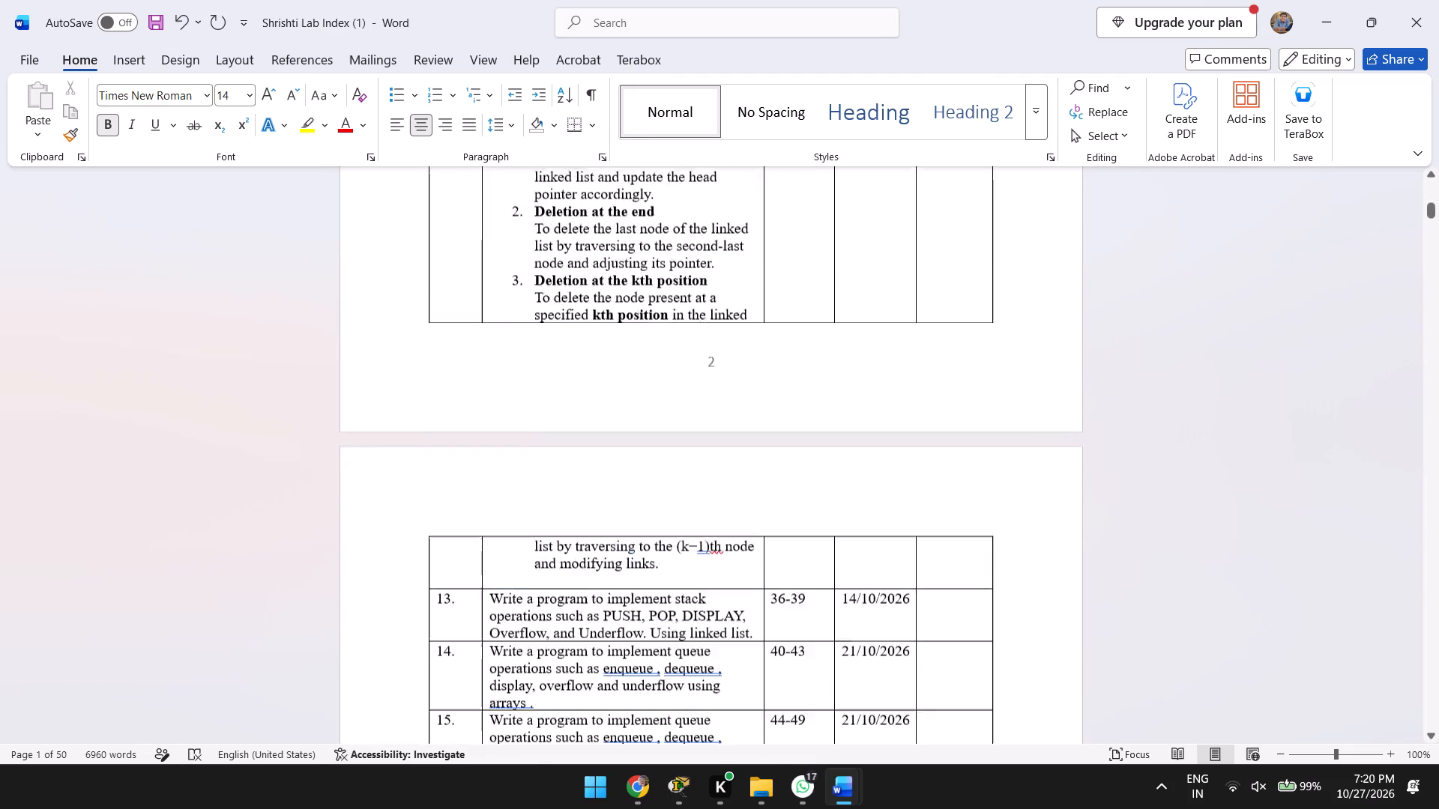
{"action": "scroll", "coordinate": [742, 569], "scroll_direction": "down", "scroll_amount": 4}
{"action": "scroll", "coordinate": [742, 569], "scroll_direction": "up", "scroll_amount": 6}
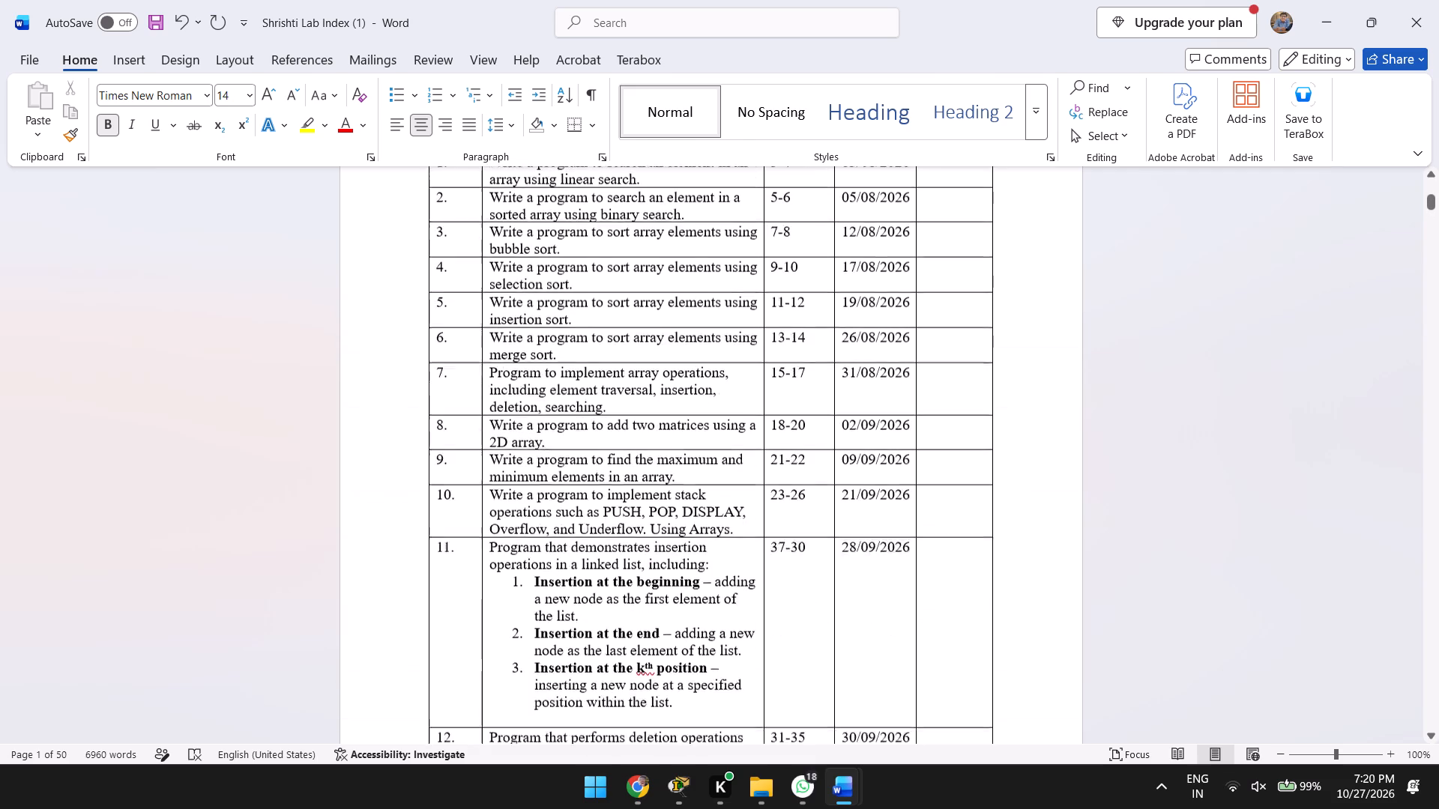
{"action": "scroll", "coordinate": [742, 569], "scroll_direction": "up", "scroll_amount": 2}
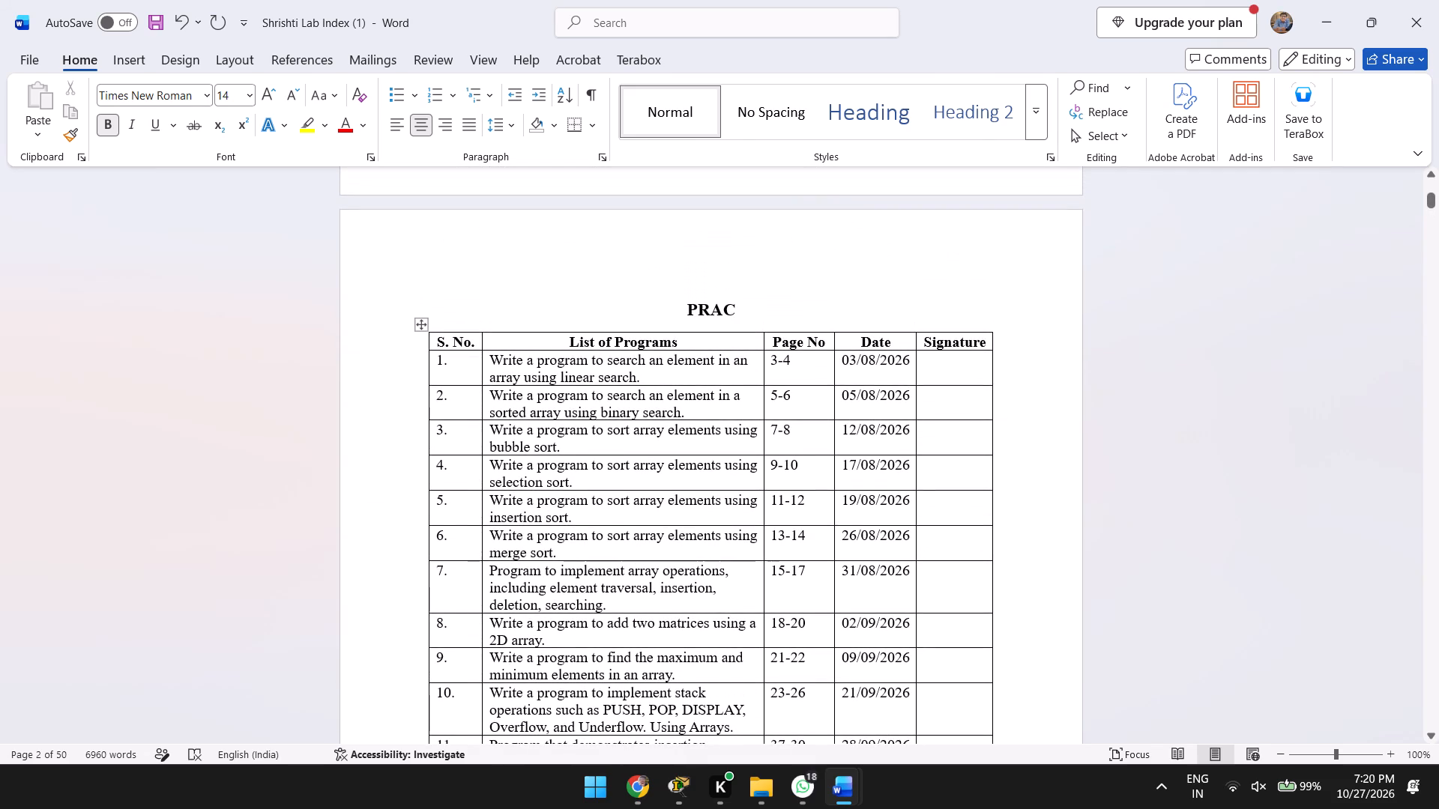
{"action": "key", "text": "ctrl+BackSpace"}
{"action": "scroll", "coordinate": [737, 316], "scroll_direction": "down", "scroll_amount": 1}
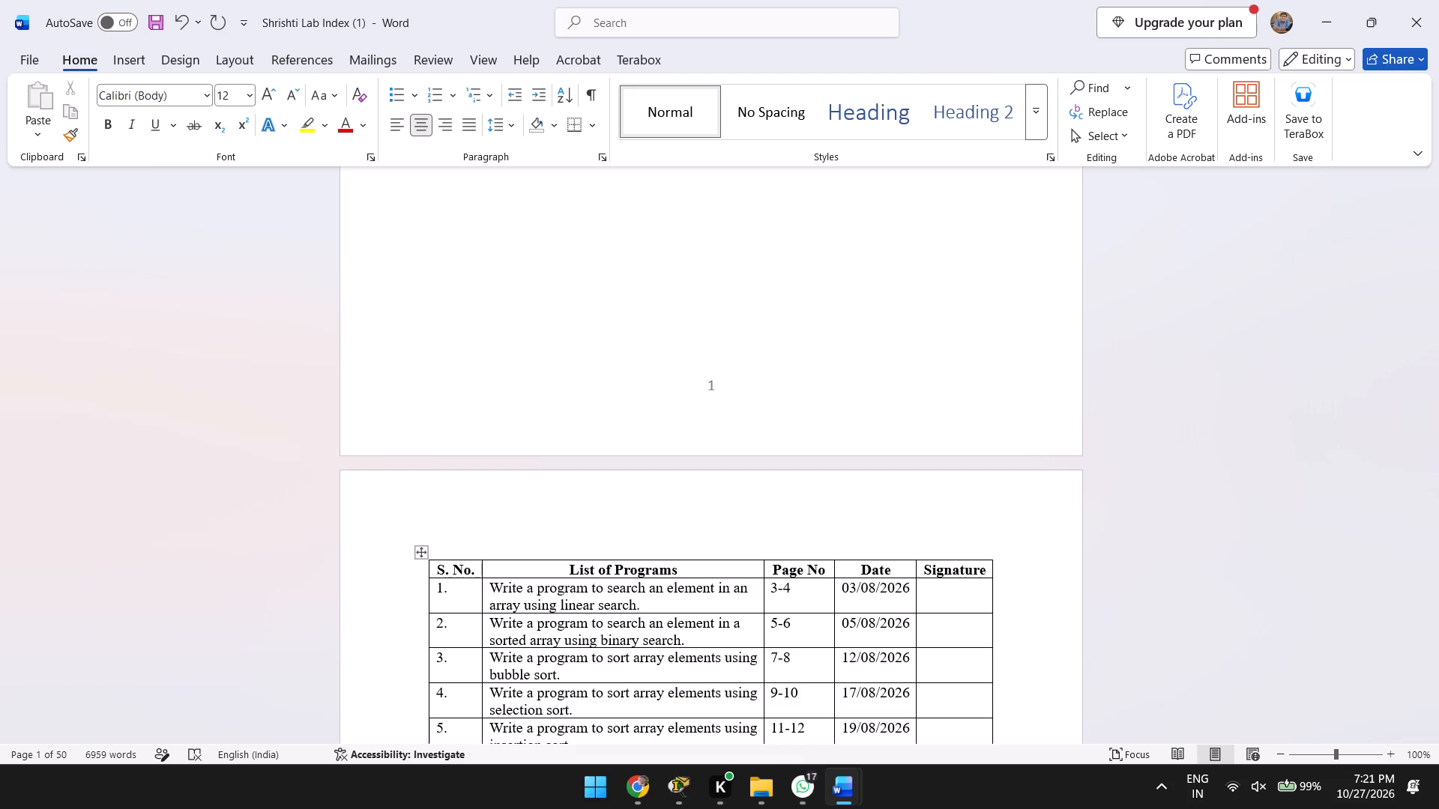
{"action": "scroll", "coordinate": [725, 529], "scroll_direction": "up", "scroll_amount": 3}
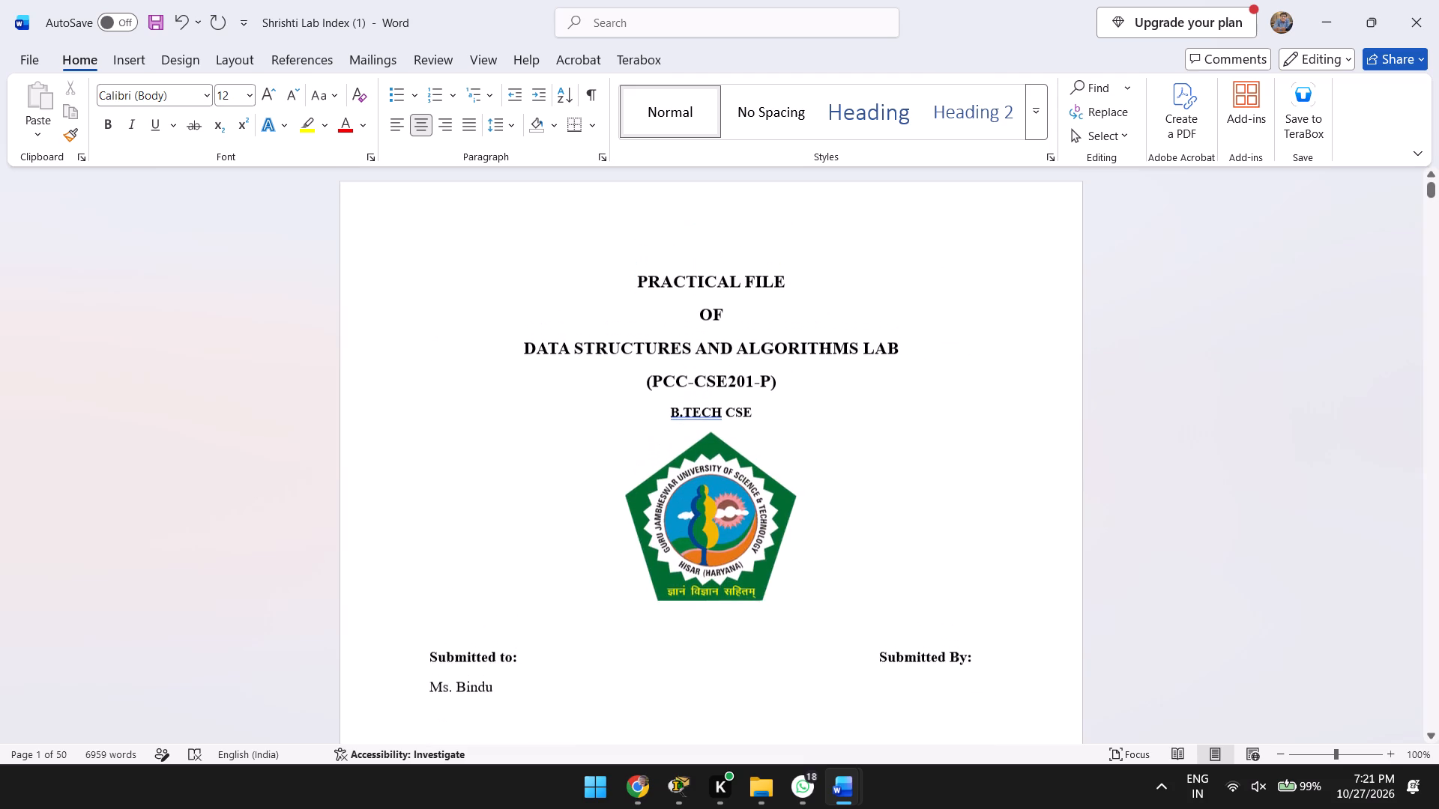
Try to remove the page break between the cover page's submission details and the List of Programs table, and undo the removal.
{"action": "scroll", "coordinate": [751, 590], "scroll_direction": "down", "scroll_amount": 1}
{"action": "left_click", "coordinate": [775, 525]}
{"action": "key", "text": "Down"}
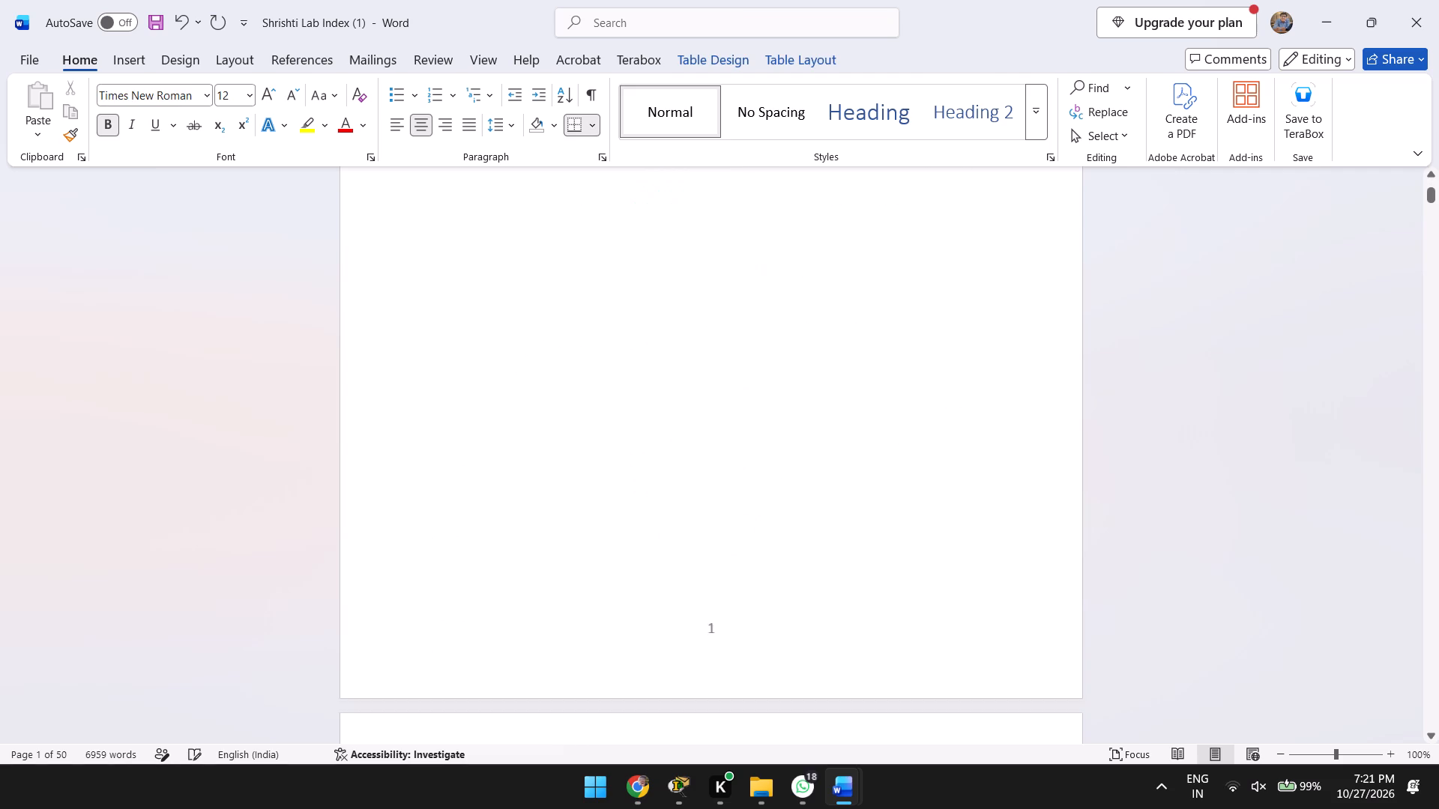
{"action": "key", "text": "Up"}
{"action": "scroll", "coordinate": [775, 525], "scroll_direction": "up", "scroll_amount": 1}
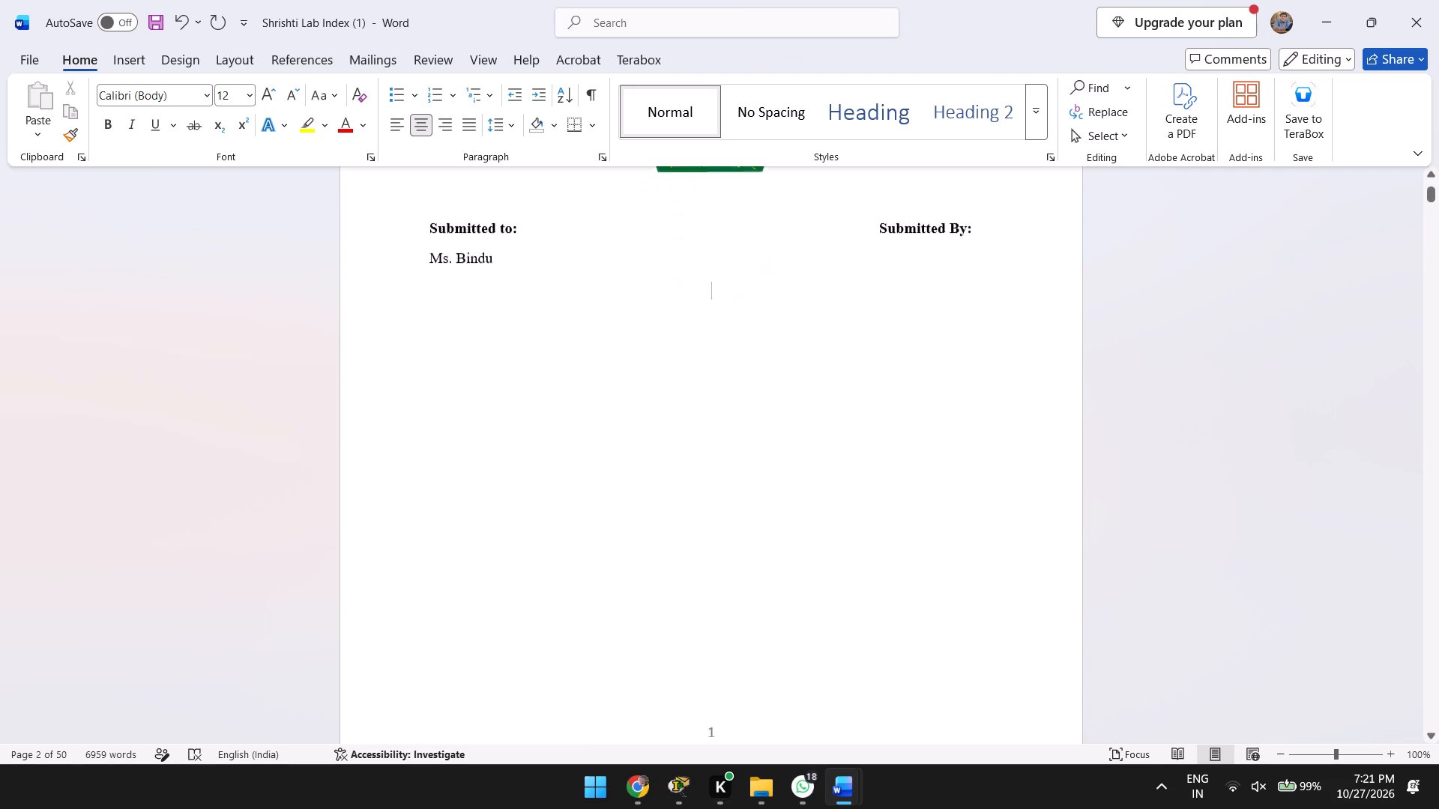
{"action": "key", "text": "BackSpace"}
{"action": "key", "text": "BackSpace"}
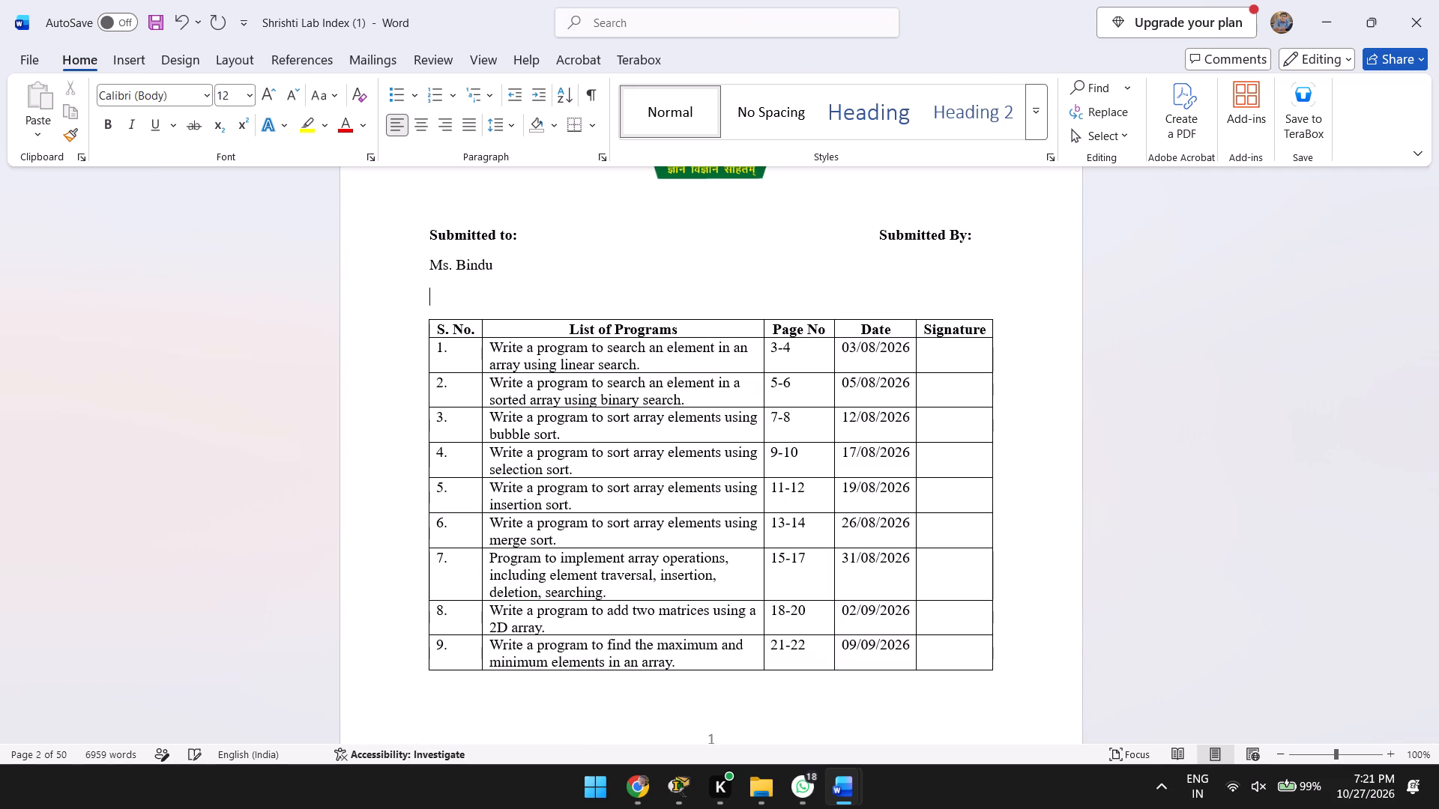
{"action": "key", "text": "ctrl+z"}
Place the text cursor on the cover page's empty line directly beneath the "Submitted By:" label.
{"action": "scroll", "coordinate": [775, 525], "scroll_direction": "down", "scroll_amount": 1}
{"action": "scroll", "coordinate": [775, 525], "scroll_direction": "up", "scroll_amount": 1}
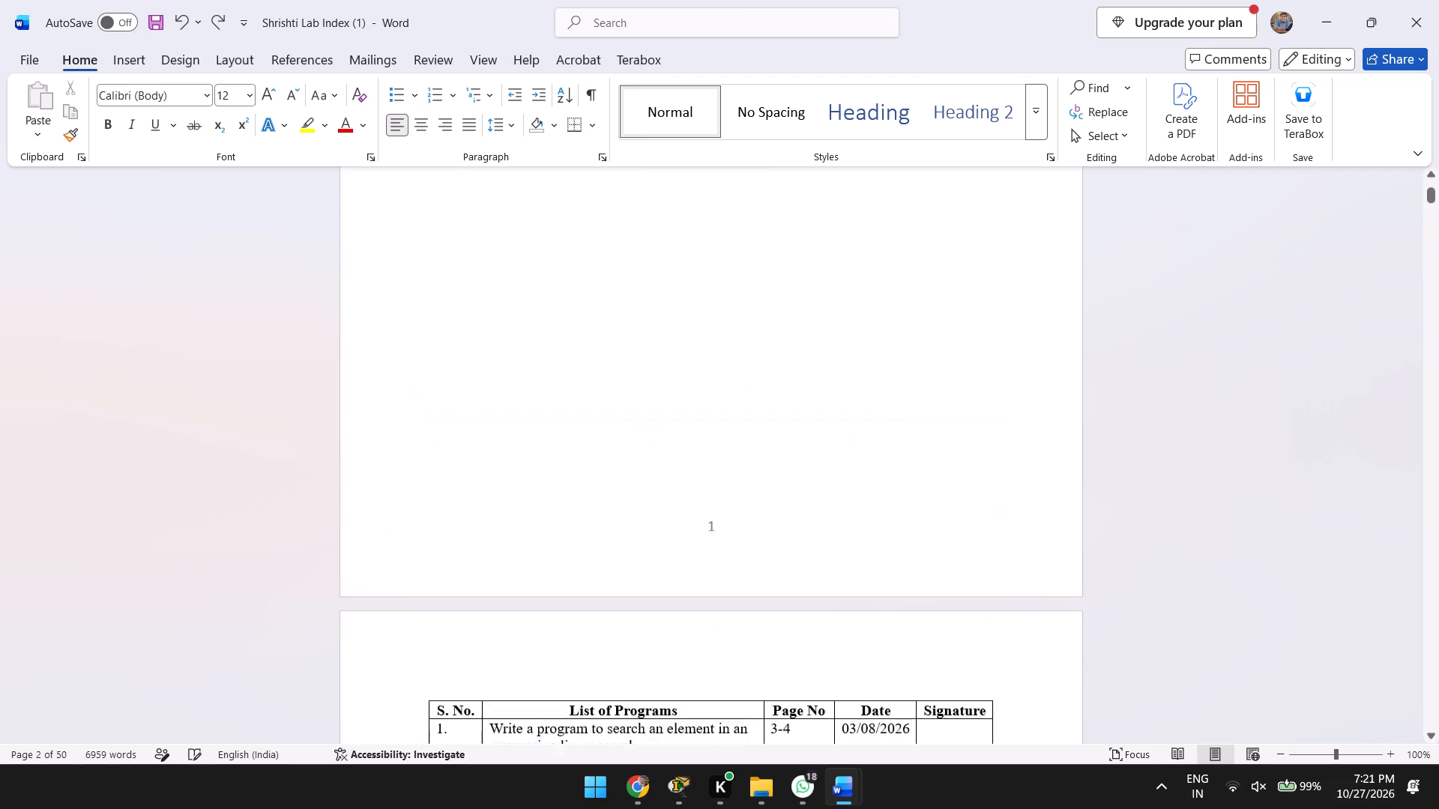
{"action": "scroll", "coordinate": [636, 339], "scroll_direction": "up", "scroll_amount": 1}
{"action": "left_click", "coordinate": [549, 396]}
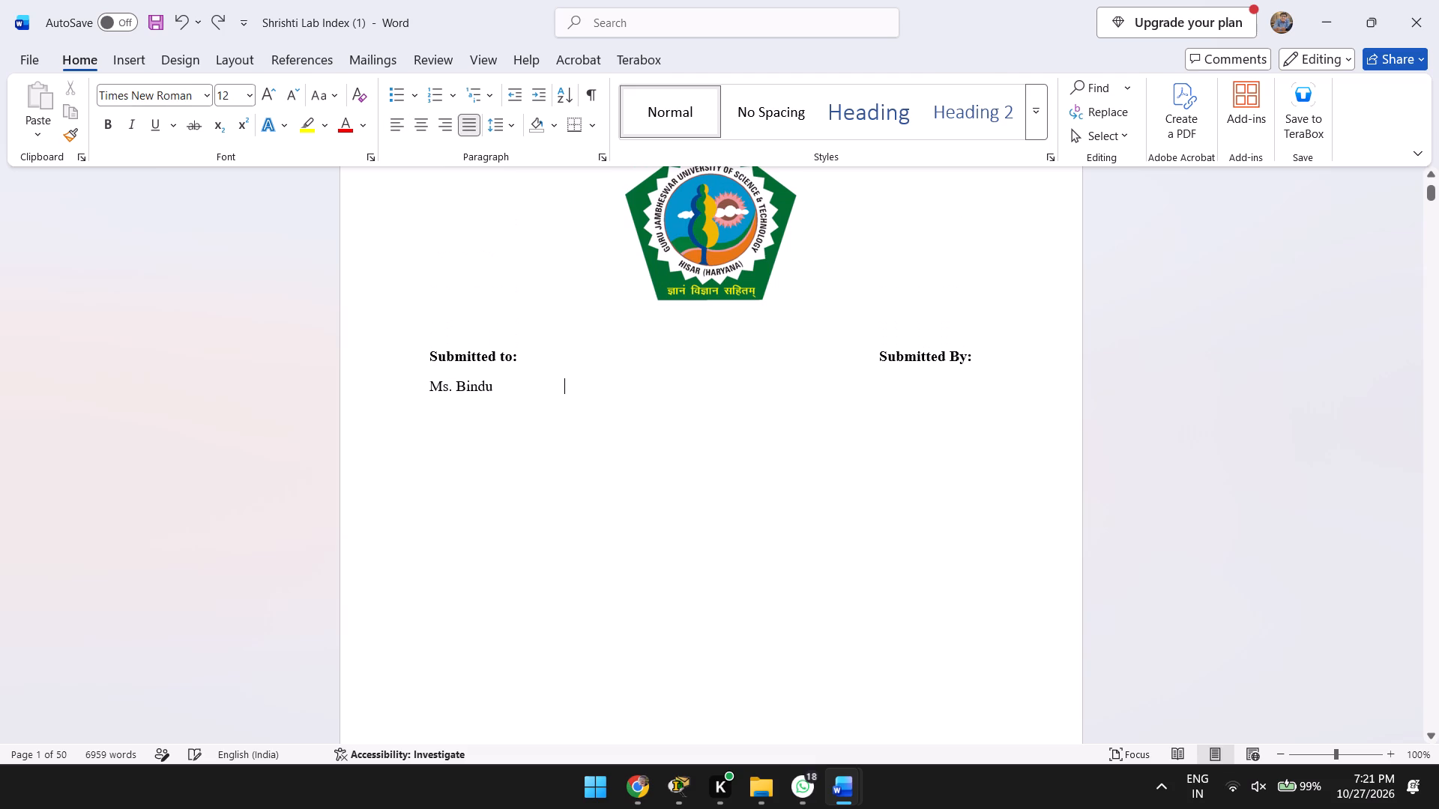
{"action": "left_click", "coordinate": [892, 396]}
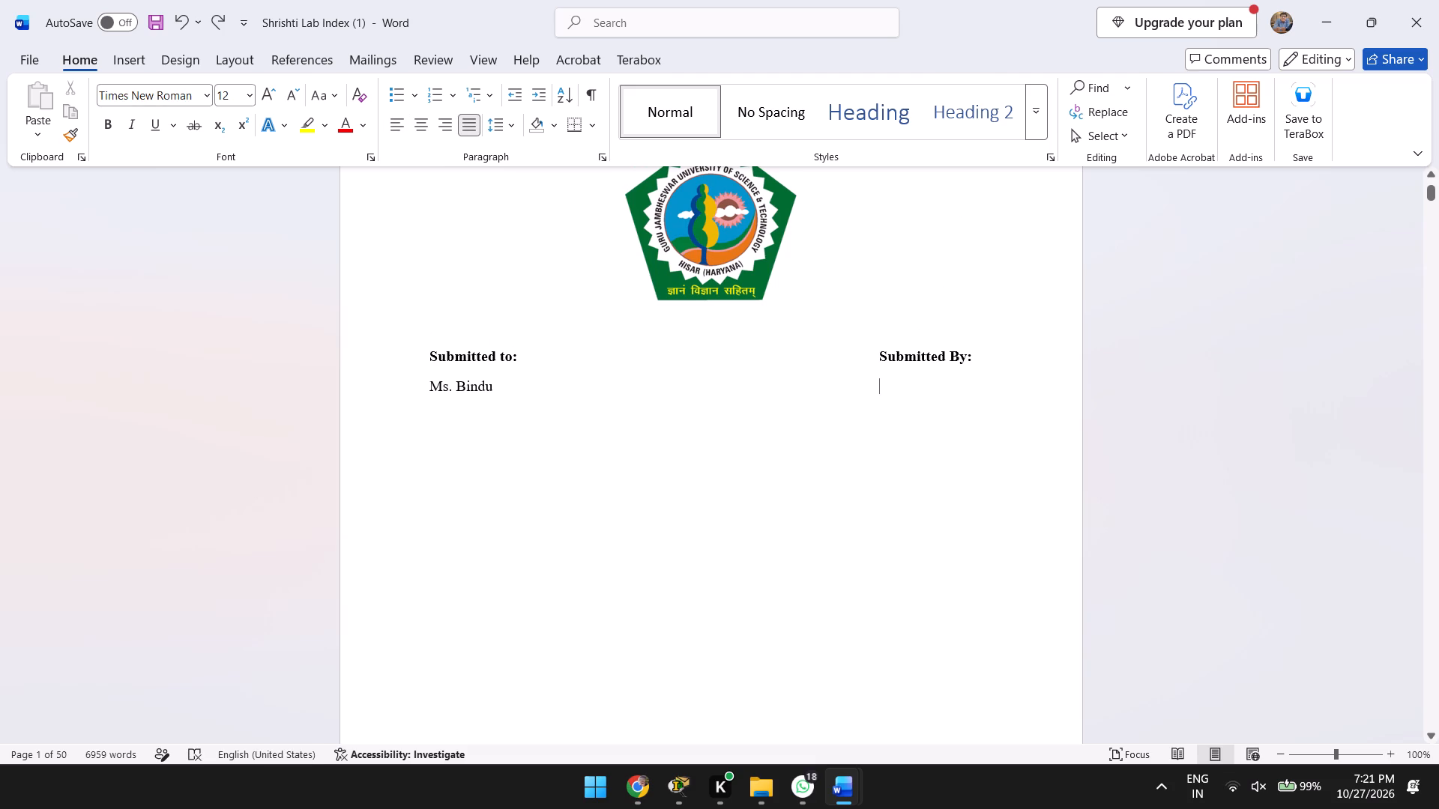
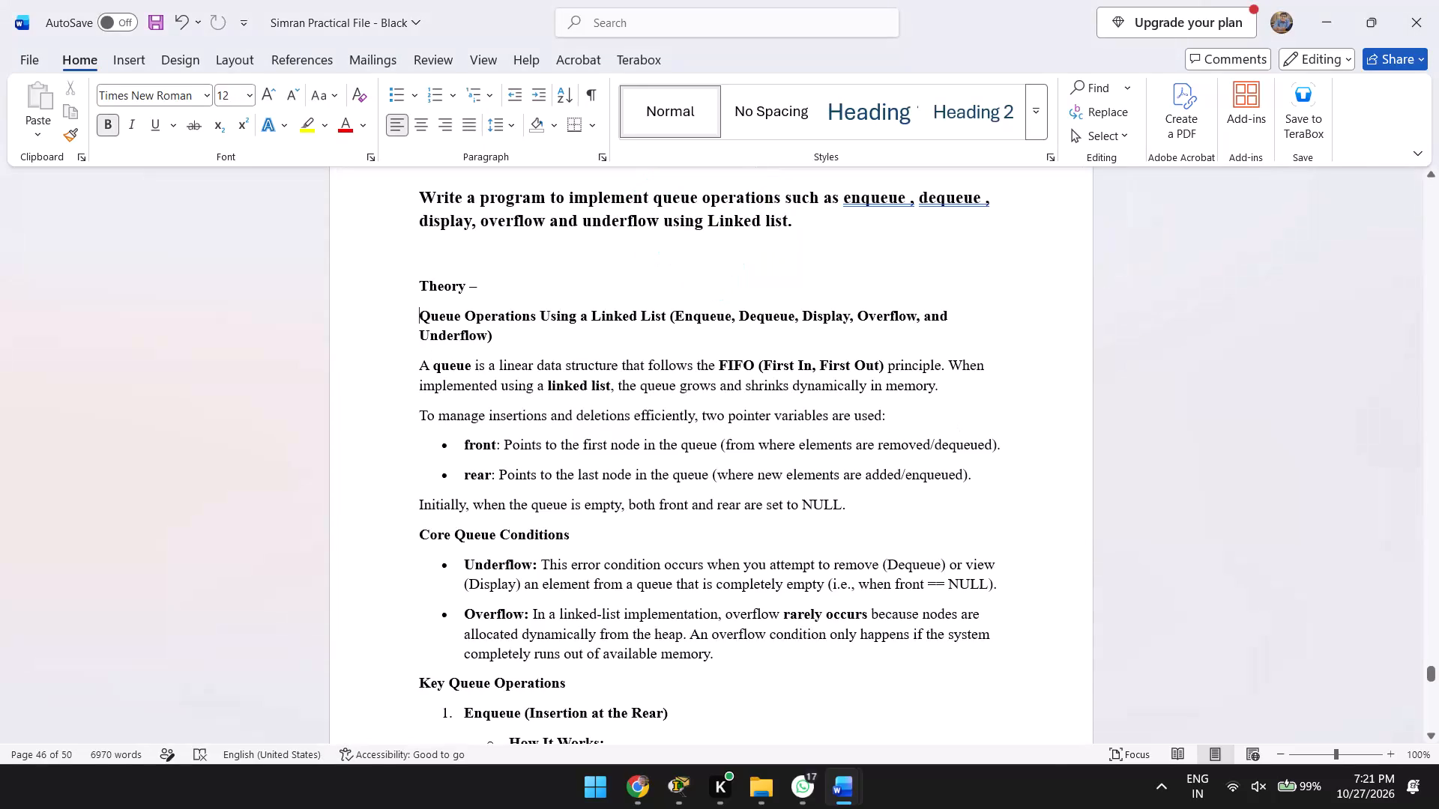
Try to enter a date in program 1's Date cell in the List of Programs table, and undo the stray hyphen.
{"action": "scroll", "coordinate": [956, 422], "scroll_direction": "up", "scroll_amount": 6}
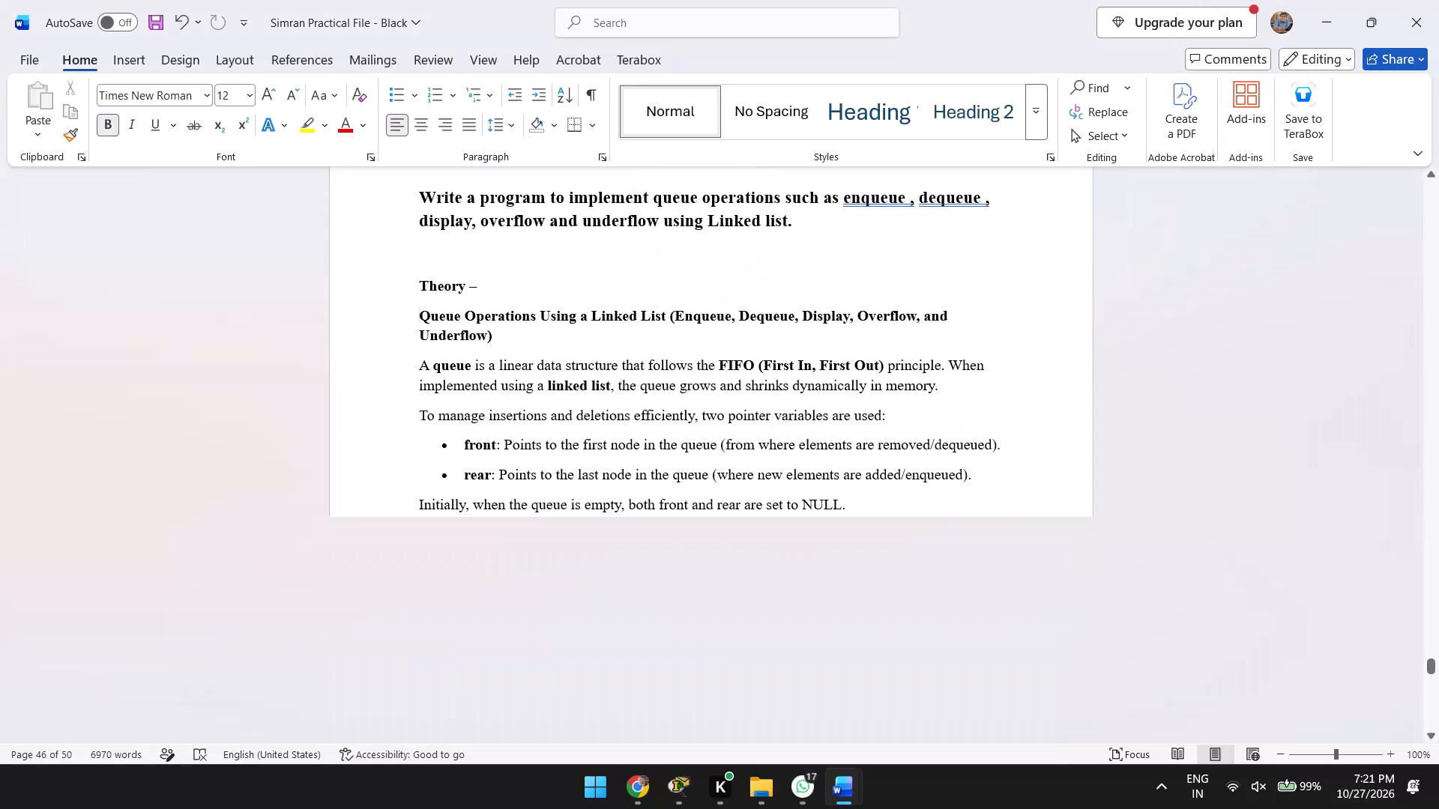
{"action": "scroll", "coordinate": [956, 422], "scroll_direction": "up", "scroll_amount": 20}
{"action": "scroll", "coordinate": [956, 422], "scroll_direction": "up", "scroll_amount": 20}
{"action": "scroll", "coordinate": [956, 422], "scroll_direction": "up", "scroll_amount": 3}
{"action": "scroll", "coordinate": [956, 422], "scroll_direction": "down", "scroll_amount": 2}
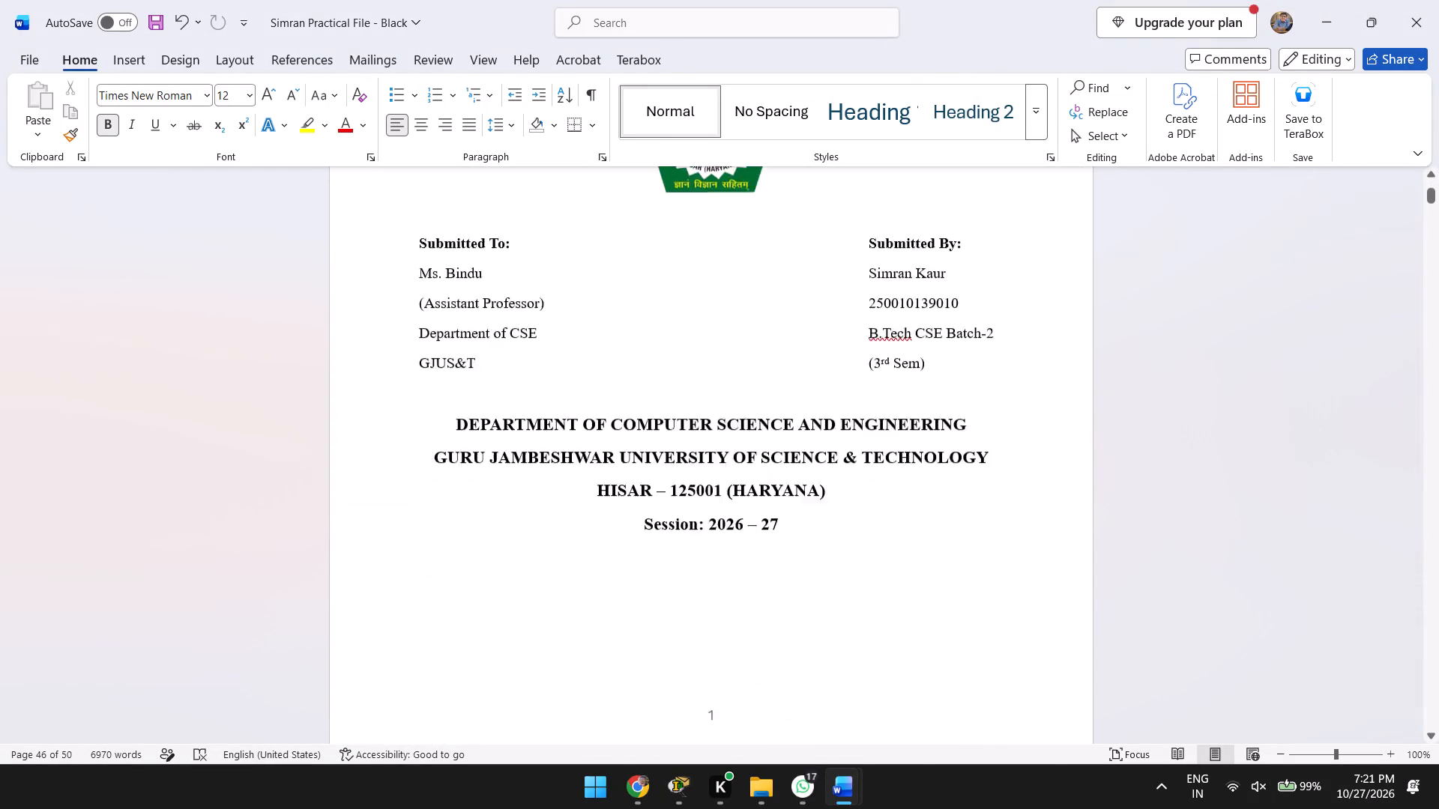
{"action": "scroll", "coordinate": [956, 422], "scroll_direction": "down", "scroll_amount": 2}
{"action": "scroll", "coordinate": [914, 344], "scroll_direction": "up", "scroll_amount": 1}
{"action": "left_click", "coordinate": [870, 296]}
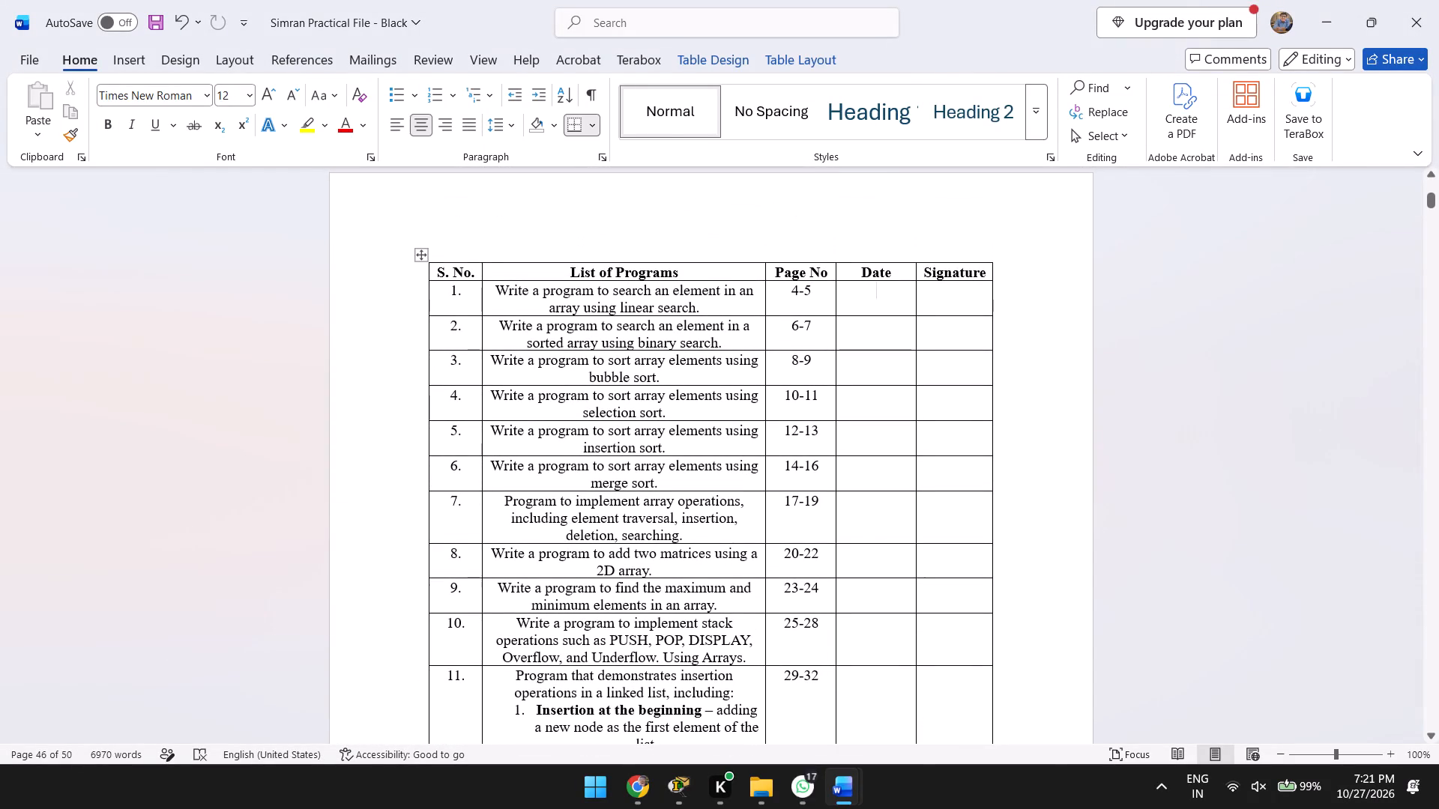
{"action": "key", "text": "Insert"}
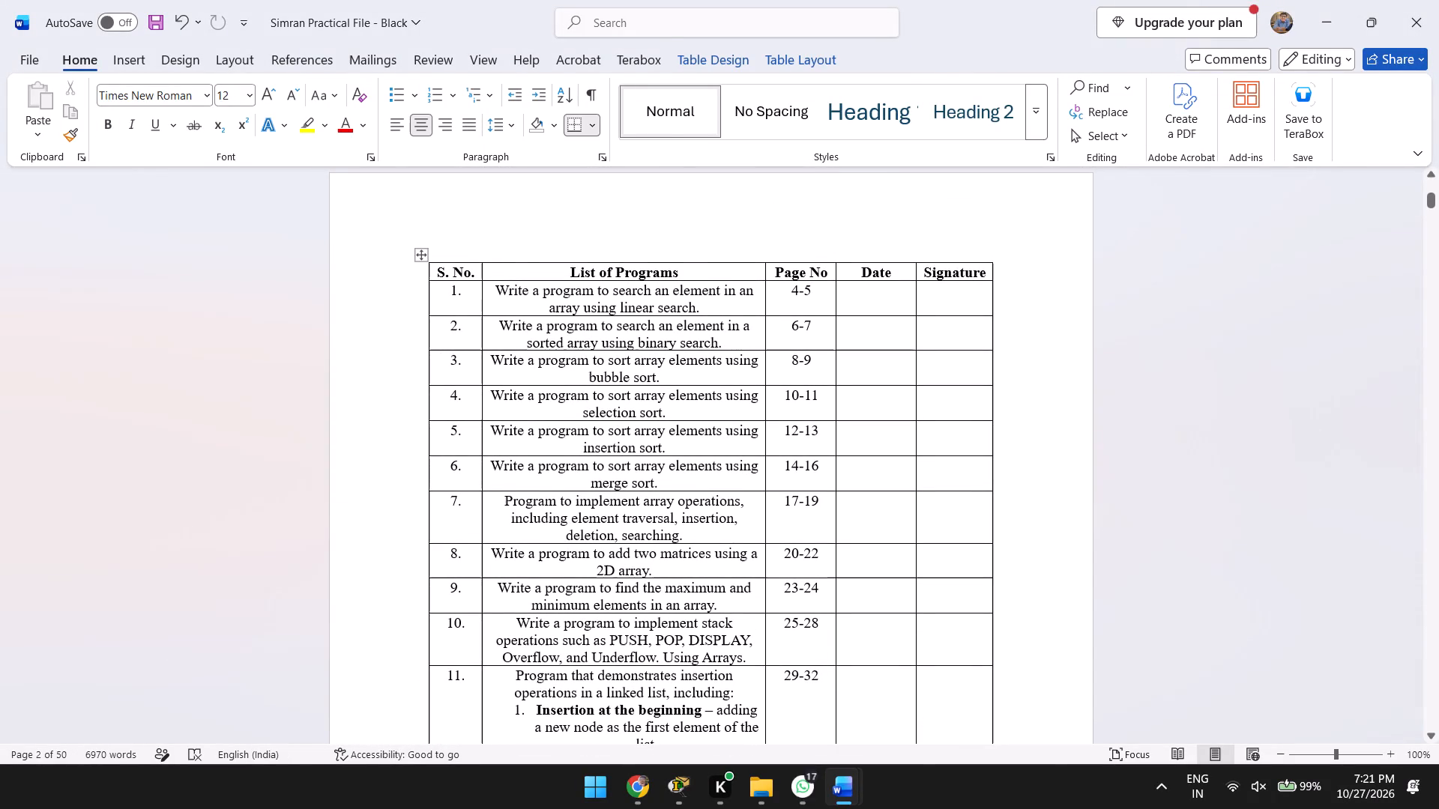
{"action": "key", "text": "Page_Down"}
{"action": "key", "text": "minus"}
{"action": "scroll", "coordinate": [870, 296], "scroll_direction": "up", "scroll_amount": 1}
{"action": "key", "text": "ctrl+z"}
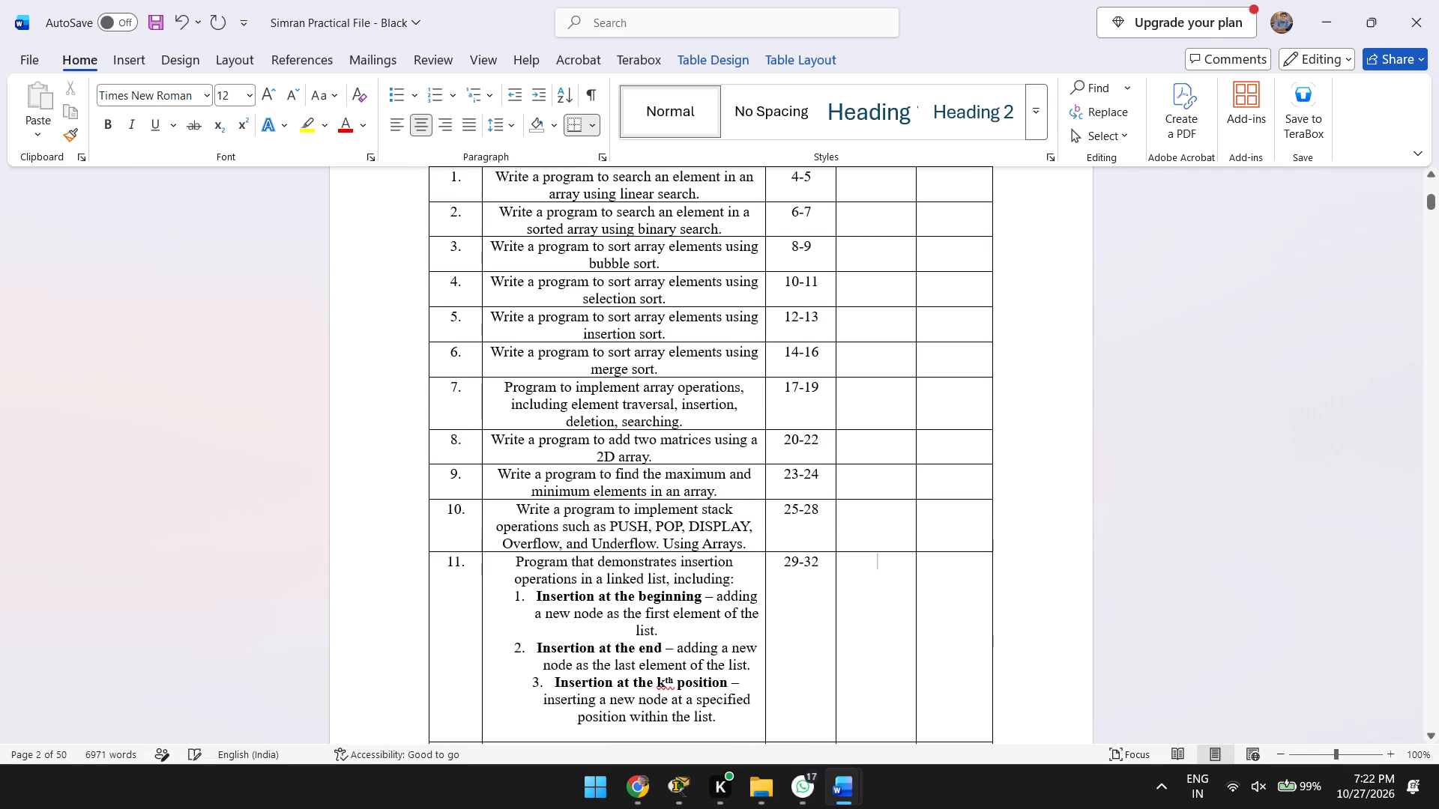
Place the cursor in the Date cell of program 1, the linear search row, in the List of Programs table.
{"action": "scroll", "coordinate": [891, 494], "scroll_direction": "up", "scroll_amount": 1}
{"action": "left_click", "coordinate": [872, 476]}
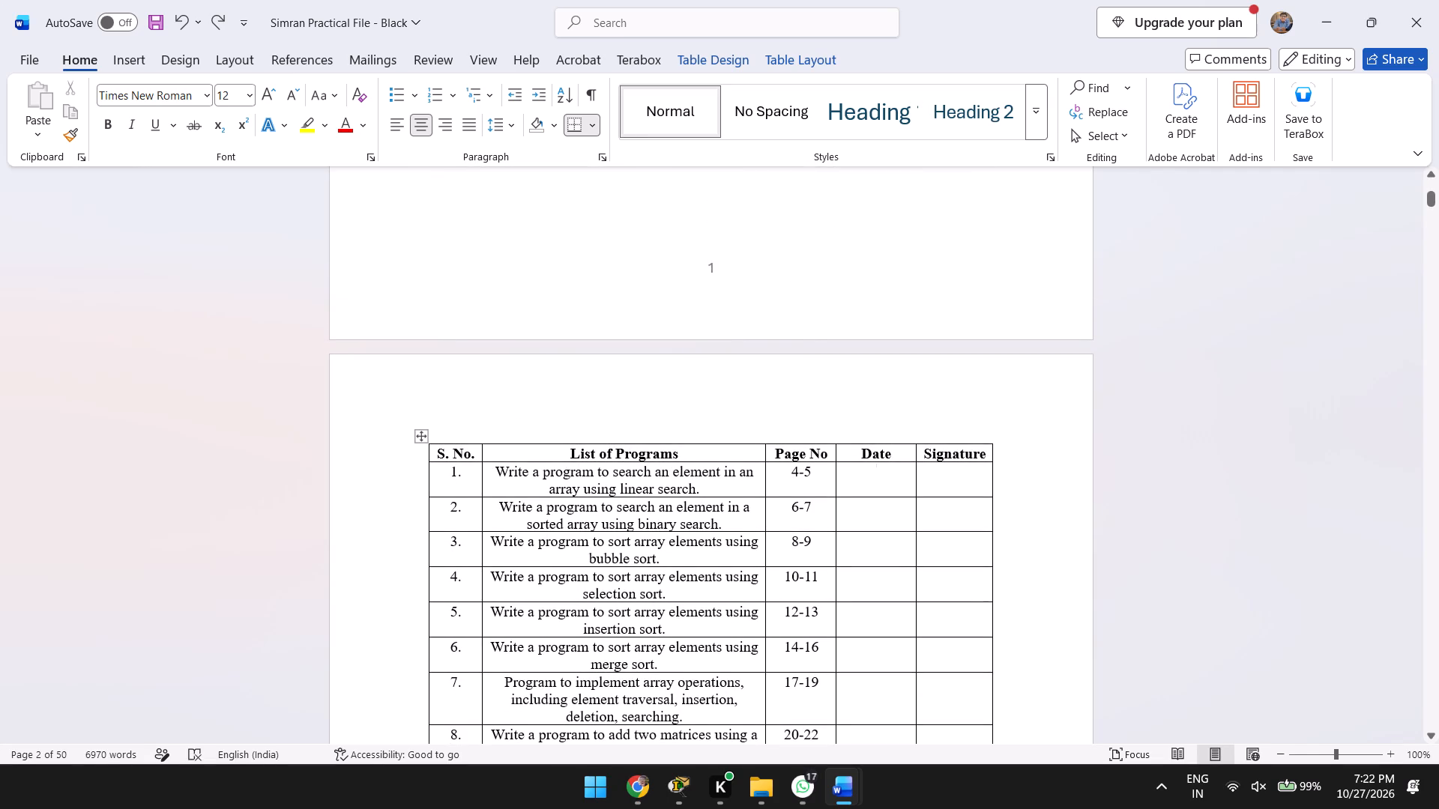
Enter 03-08-2026 as the date for program 1 in the List of Programs table.
{"action": "type", "text": "03-"}
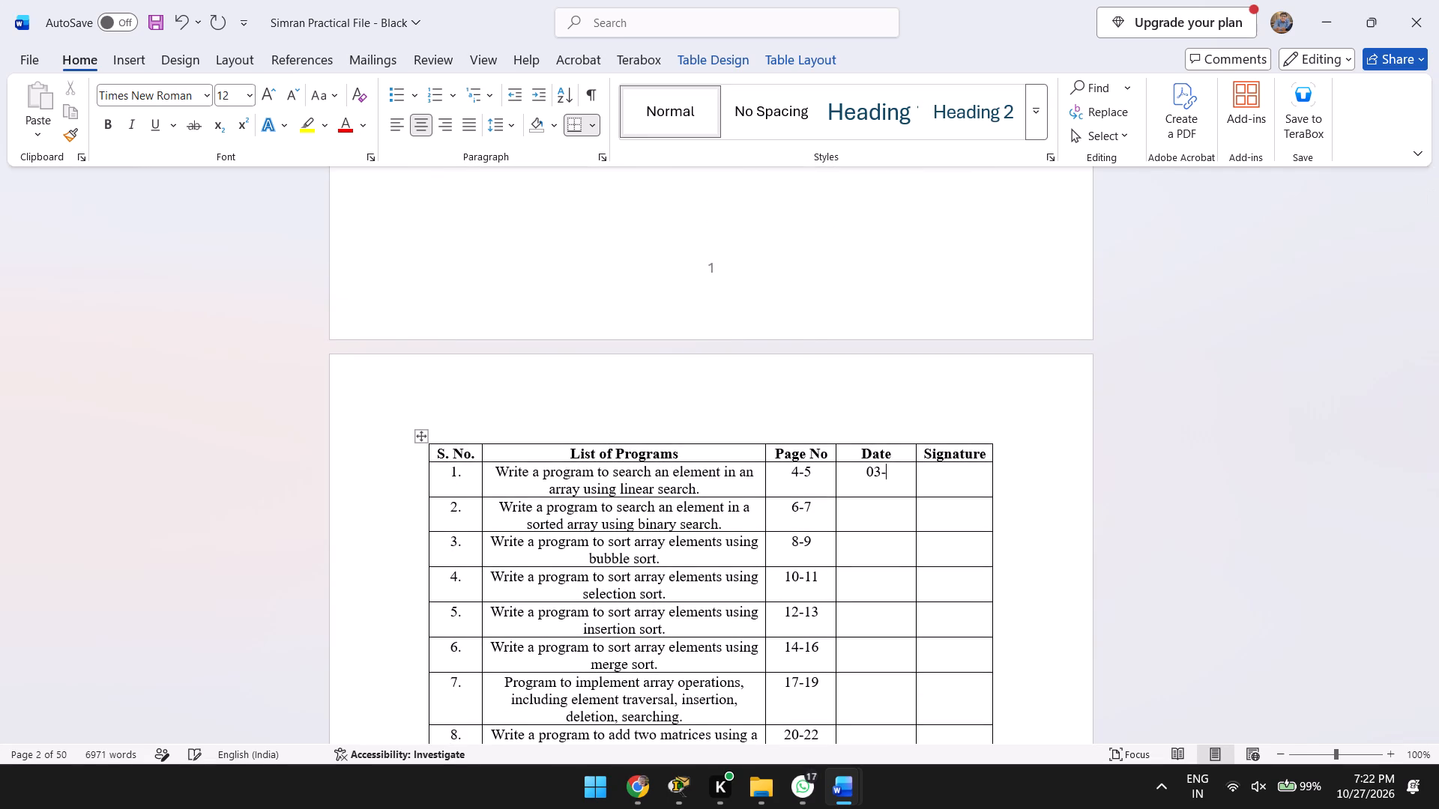
{"action": "type", "text": "08-2026"}
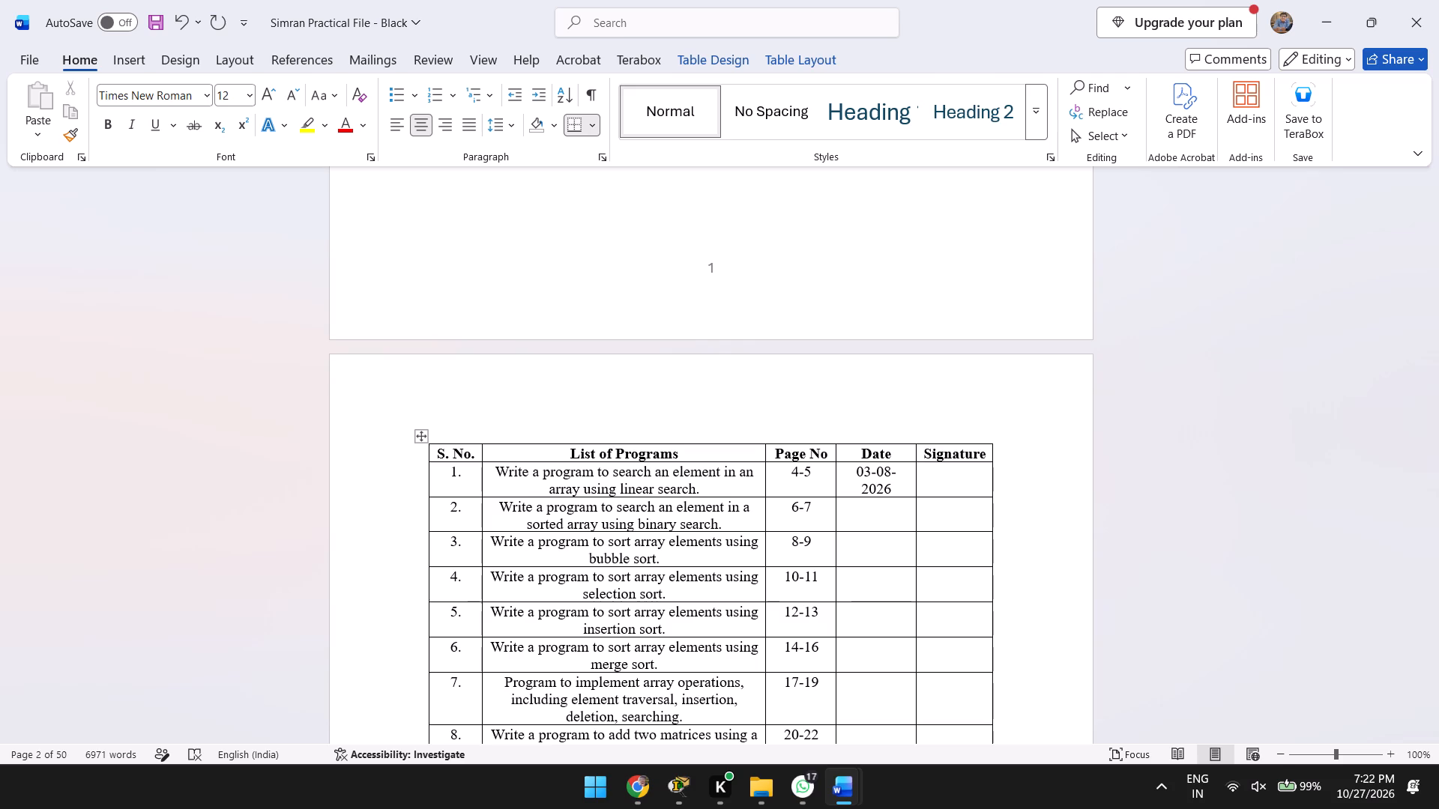
Widen the Date column so the date fits on one line, and extend the Signature column's outer border to fit its heading.
{"action": "left_click_drag", "start_coordinate": [915, 482], "coordinate": [923, 482]}
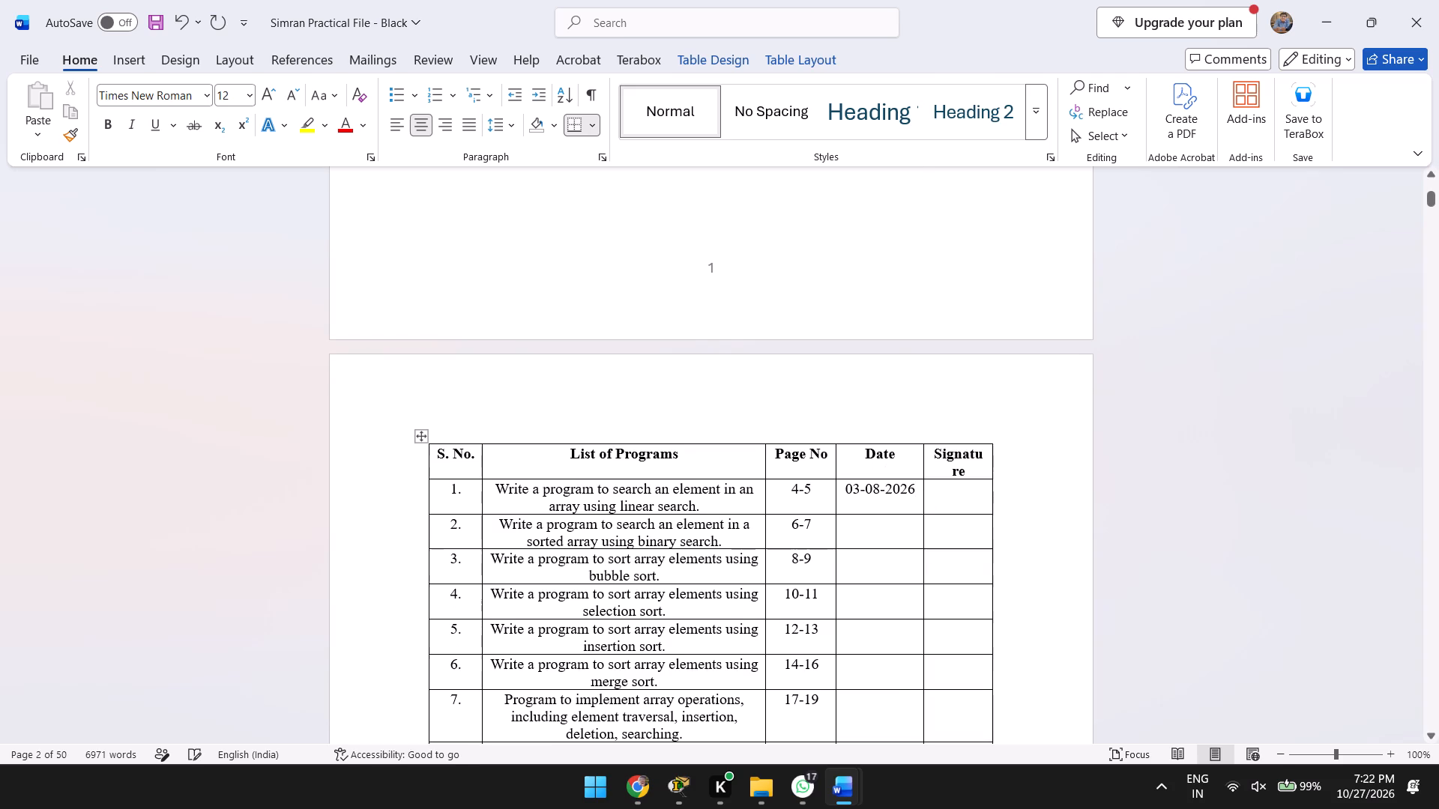
{"action": "left_click", "coordinate": [993, 452]}
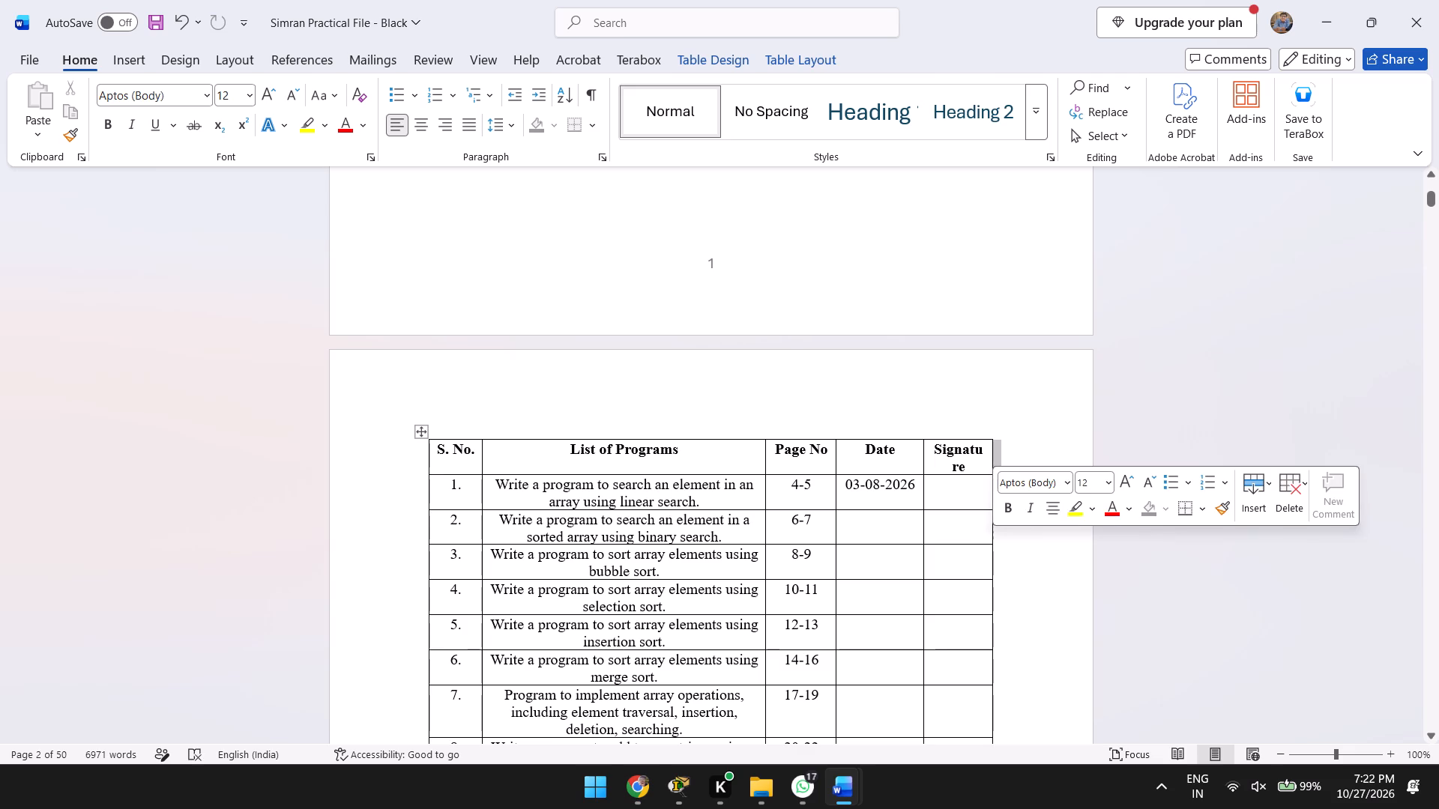
{"action": "left_click_drag", "start_coordinate": [991, 454], "coordinate": [1000, 454]}
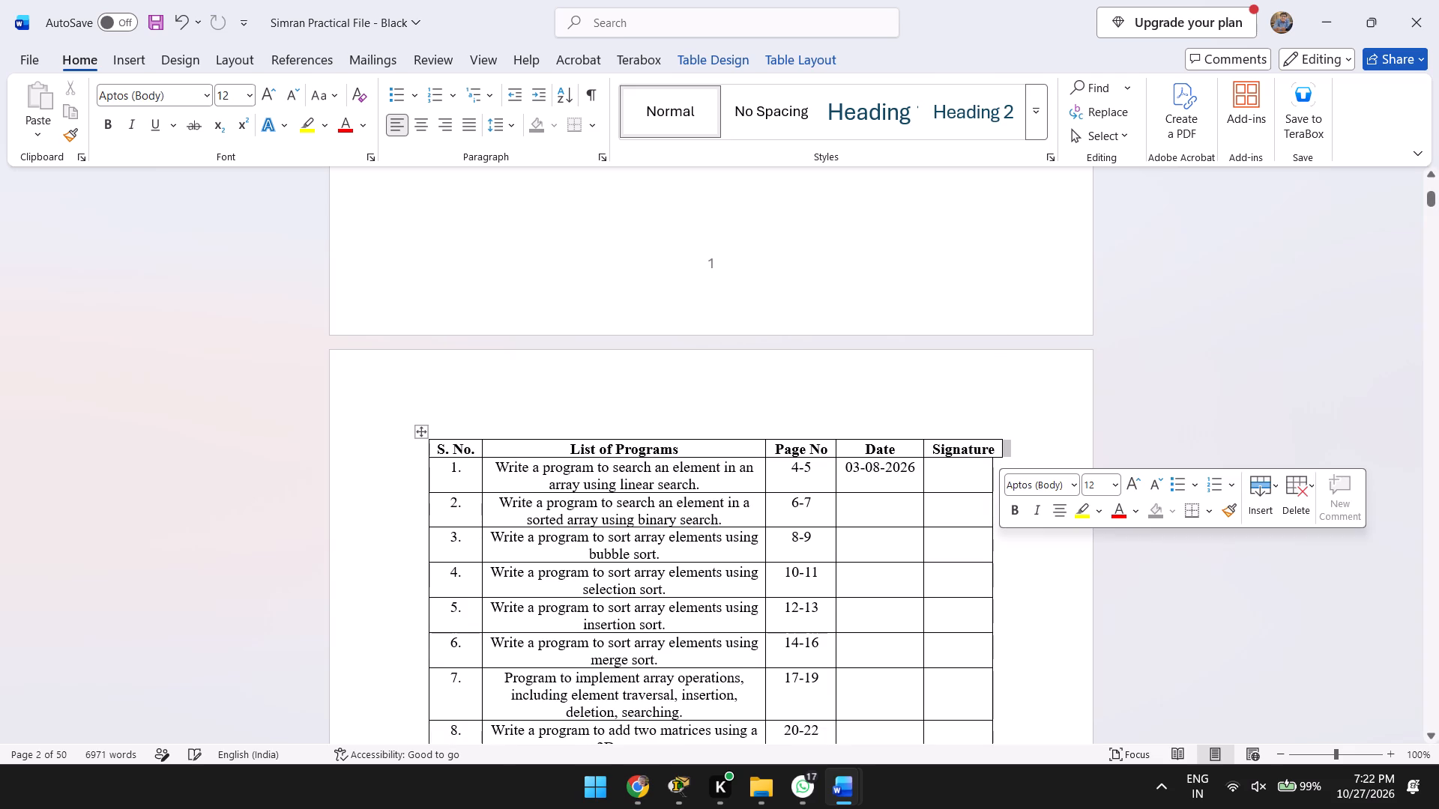
{"action": "left_click_drag", "start_coordinate": [991, 490], "coordinate": [995, 490]}
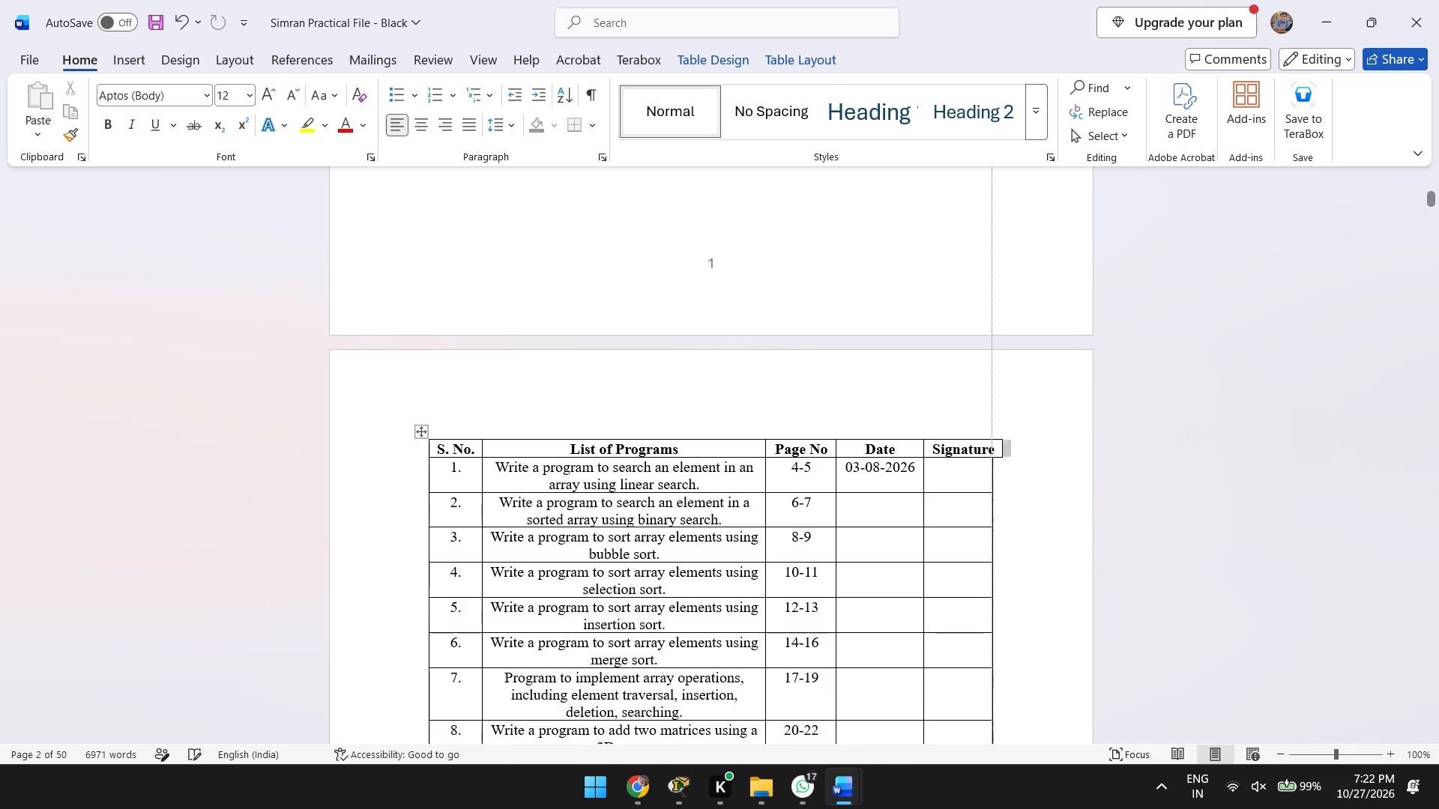
{"action": "left_click_drag", "start_coordinate": [995, 490], "coordinate": [1002, 490]}
Enter 05-08-2026 as the date for program 2, the binary search row.
{"action": "scroll", "coordinate": [1024, 506], "scroll_direction": "down", "scroll_amount": 1}
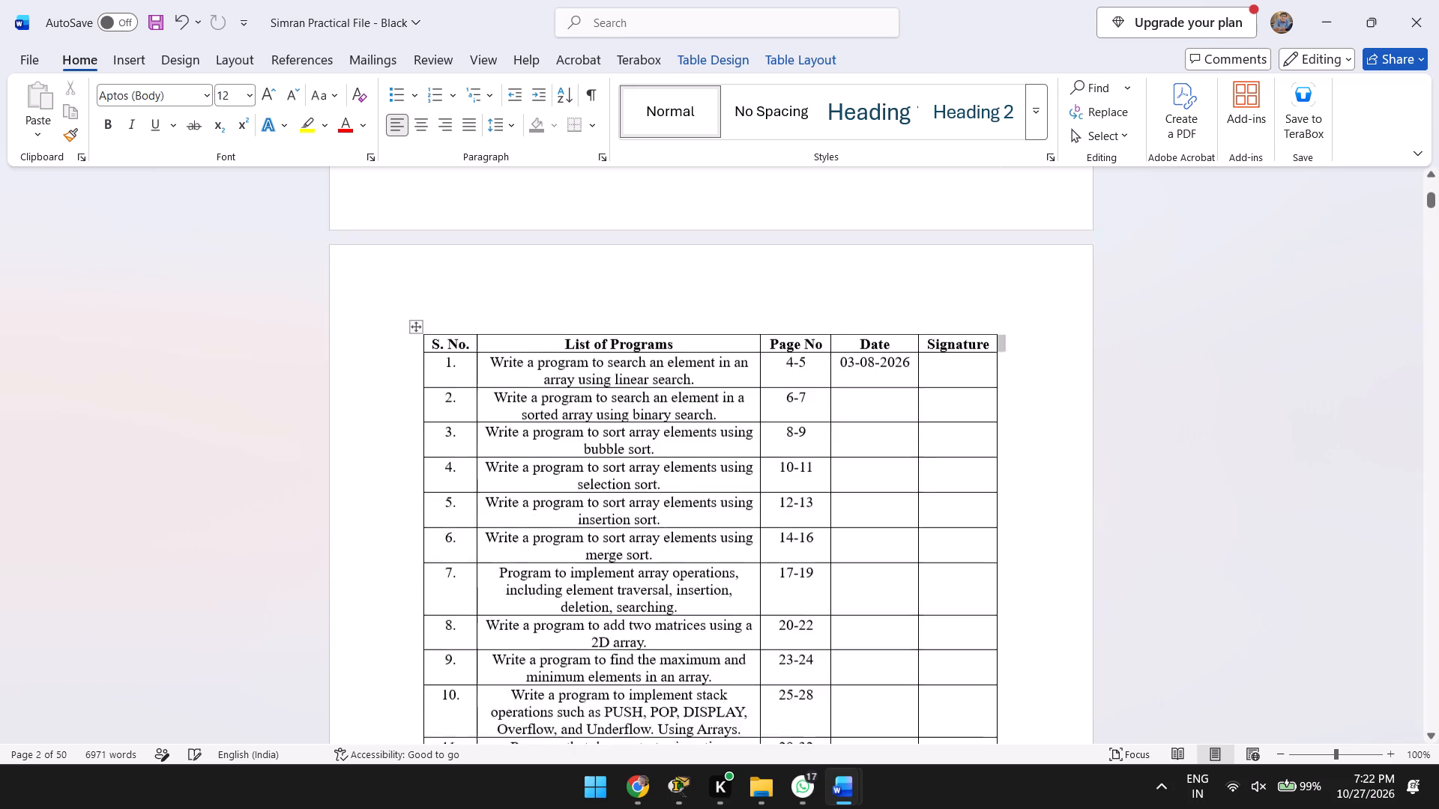
{"action": "scroll", "coordinate": [1024, 506], "scroll_direction": "down", "scroll_amount": 4}
{"action": "scroll", "coordinate": [1024, 506], "scroll_direction": "up", "scroll_amount": 1}
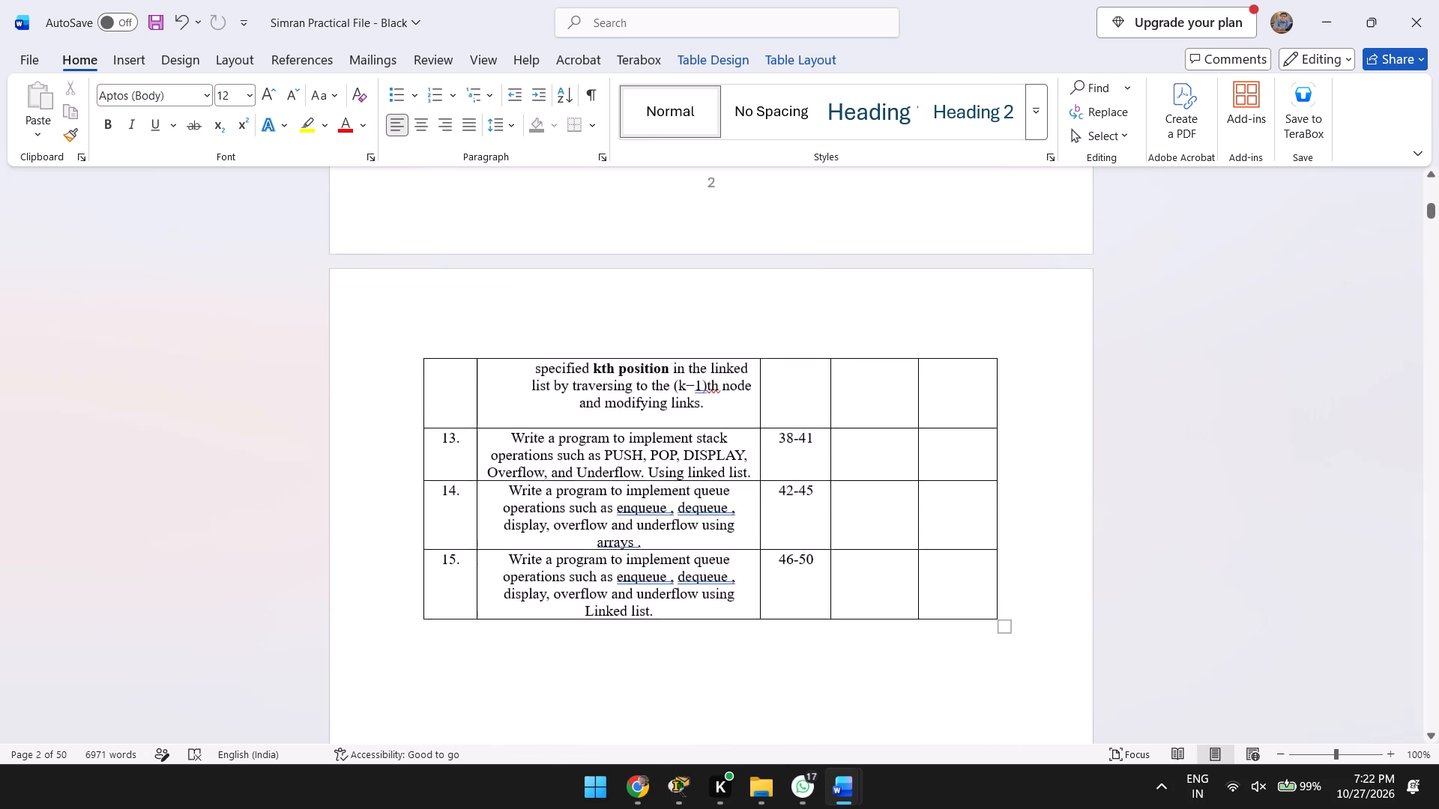
{"action": "scroll", "coordinate": [1024, 506], "scroll_direction": "up", "scroll_amount": 1}
{"action": "left_click", "coordinate": [872, 339]}
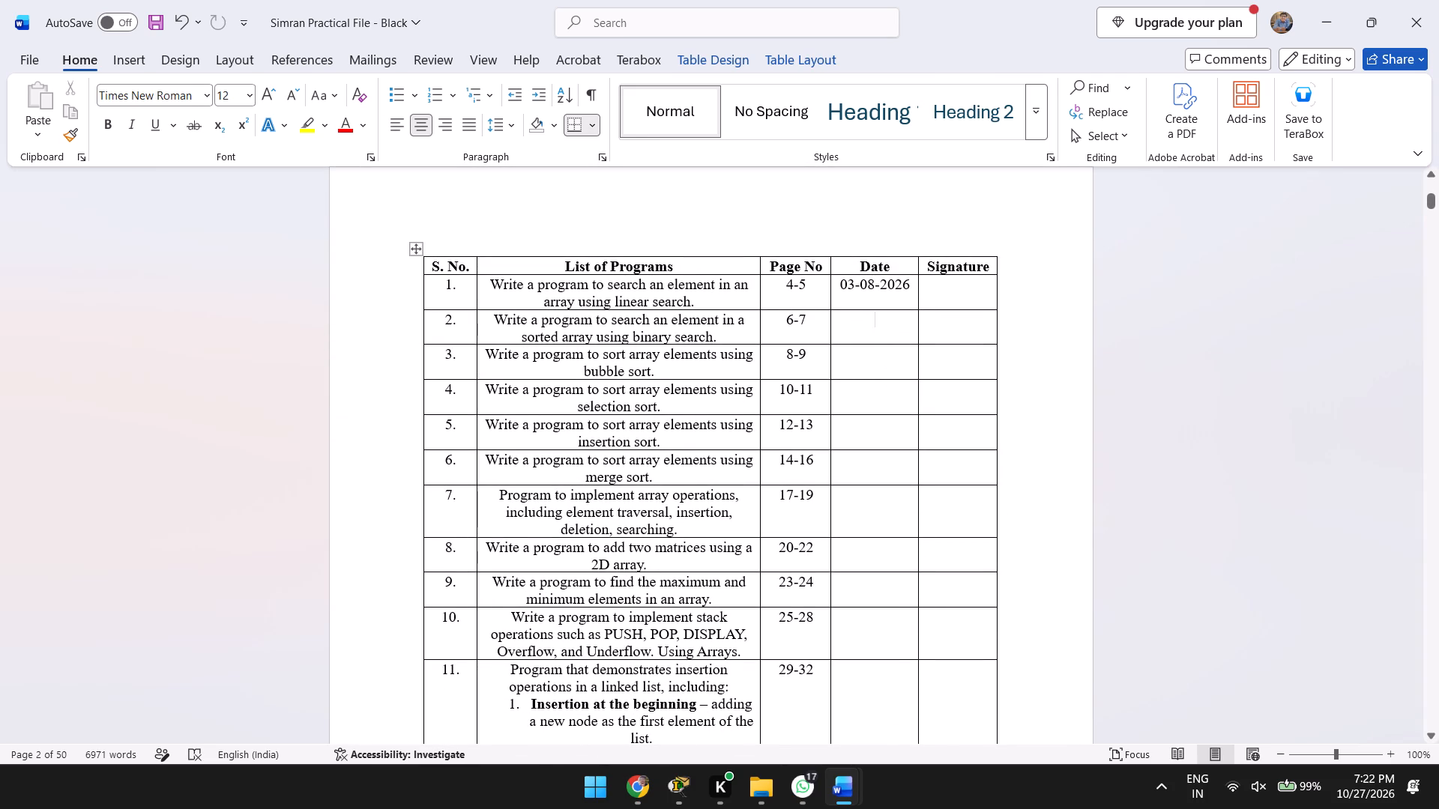
{"action": "type", "text": "05+"}
{"action": "key", "text": "BackSpace"}
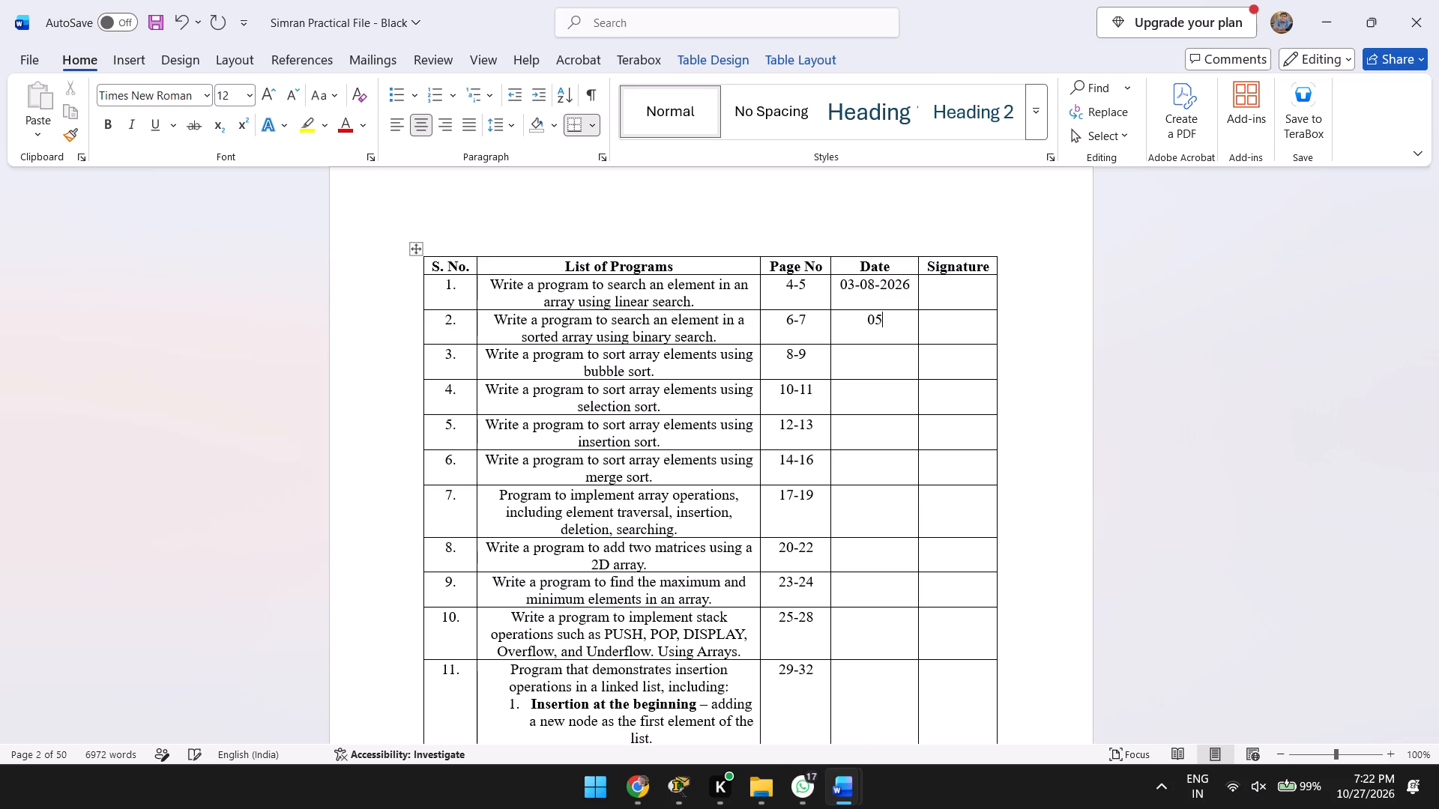
{"action": "type", "text": "-08"}
{"action": "type", "text": "-2026"}
Enter 12-08-2026 as the date for program 3, the bubble sort row.
{"action": "key", "text": "Down"}
{"action": "type", "text": "12-08"}
{"action": "key", "text": "BackSpace"}
{"action": "key", "text": "BackSpace"}
{"action": "type", "text": "10"}
{"action": "key", "text": "BackSpace"}
{"action": "key", "text": "BackSpace"}
{"action": "type", "text": "08"}
{"action": "type", "text": "-2026"}
Enter the dates 17-08-2026 for program 4 and 19-08-2026 for program 5.
{"action": "key", "text": "Down"}
{"action": "type", "text": "17-08-2026-"}
{"action": "key", "text": "BackSpace"}
{"action": "key", "text": "Down"}
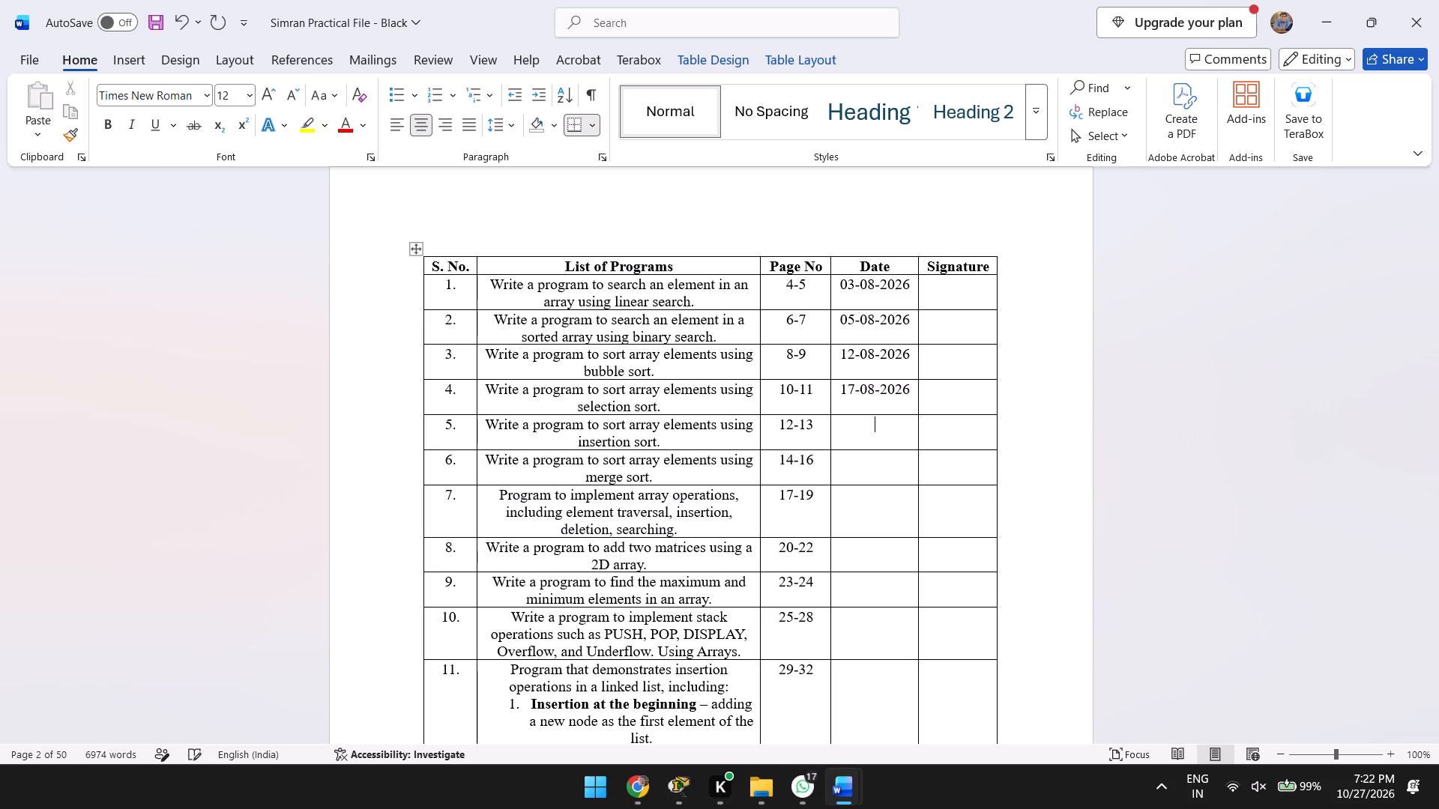
{"action": "type", "text": "19-08-2026"}
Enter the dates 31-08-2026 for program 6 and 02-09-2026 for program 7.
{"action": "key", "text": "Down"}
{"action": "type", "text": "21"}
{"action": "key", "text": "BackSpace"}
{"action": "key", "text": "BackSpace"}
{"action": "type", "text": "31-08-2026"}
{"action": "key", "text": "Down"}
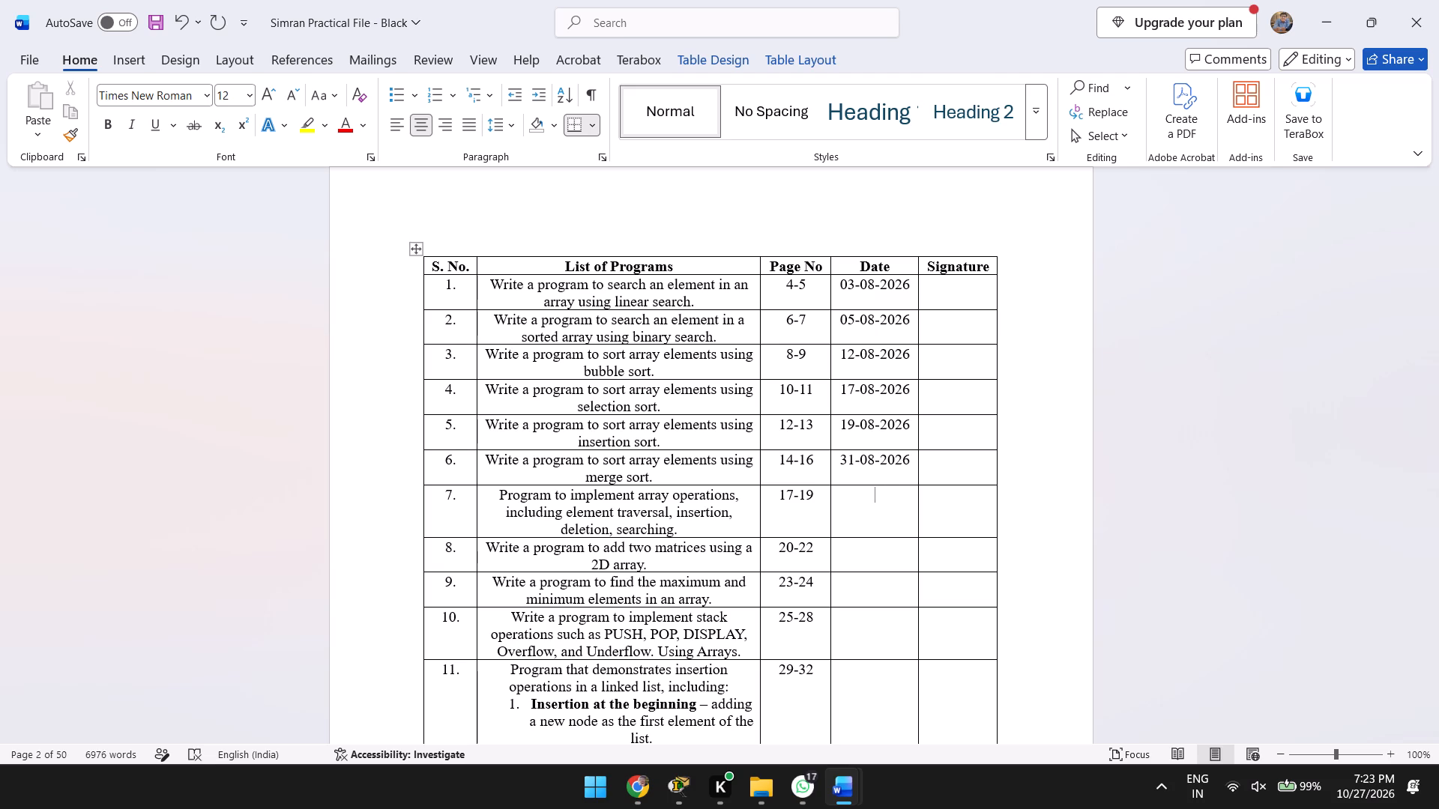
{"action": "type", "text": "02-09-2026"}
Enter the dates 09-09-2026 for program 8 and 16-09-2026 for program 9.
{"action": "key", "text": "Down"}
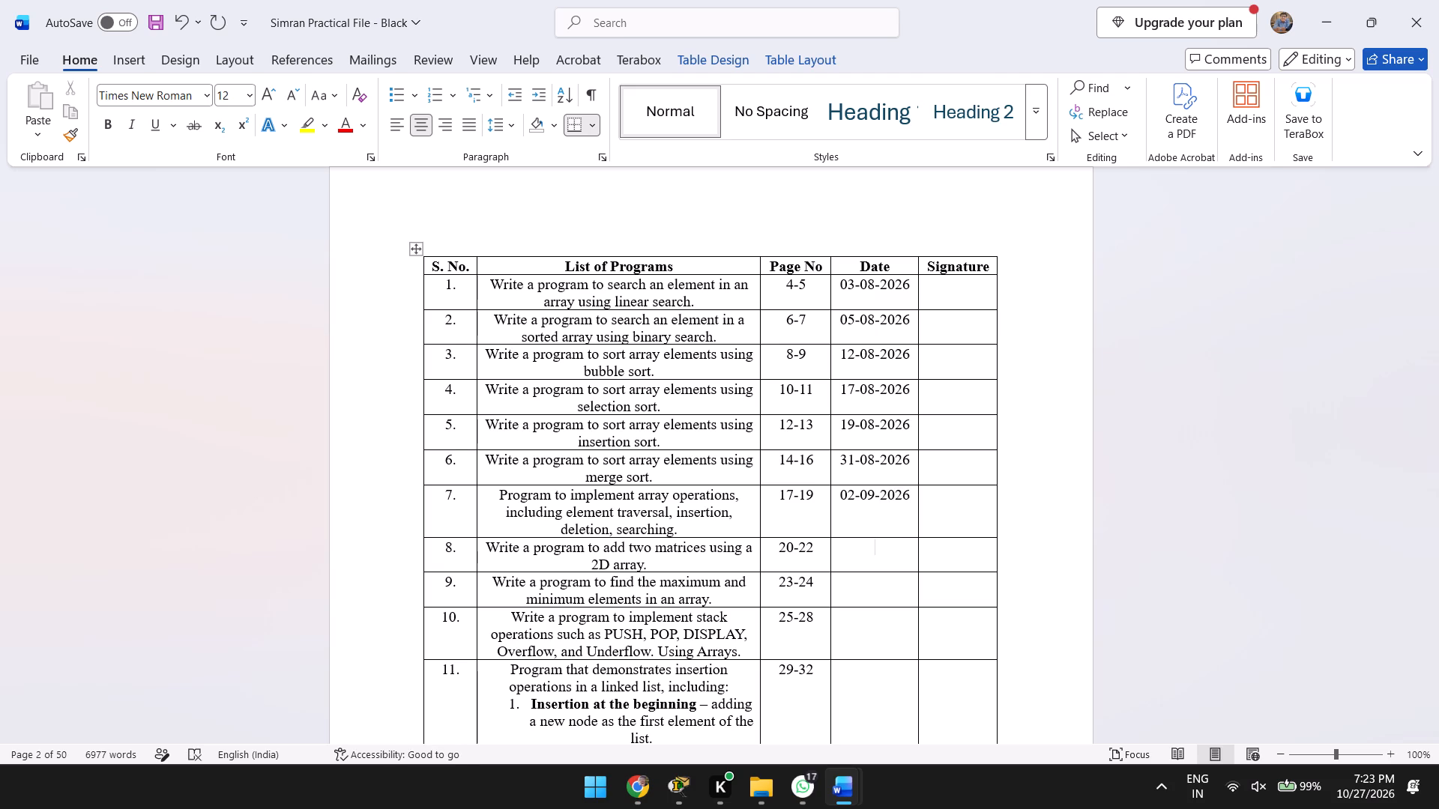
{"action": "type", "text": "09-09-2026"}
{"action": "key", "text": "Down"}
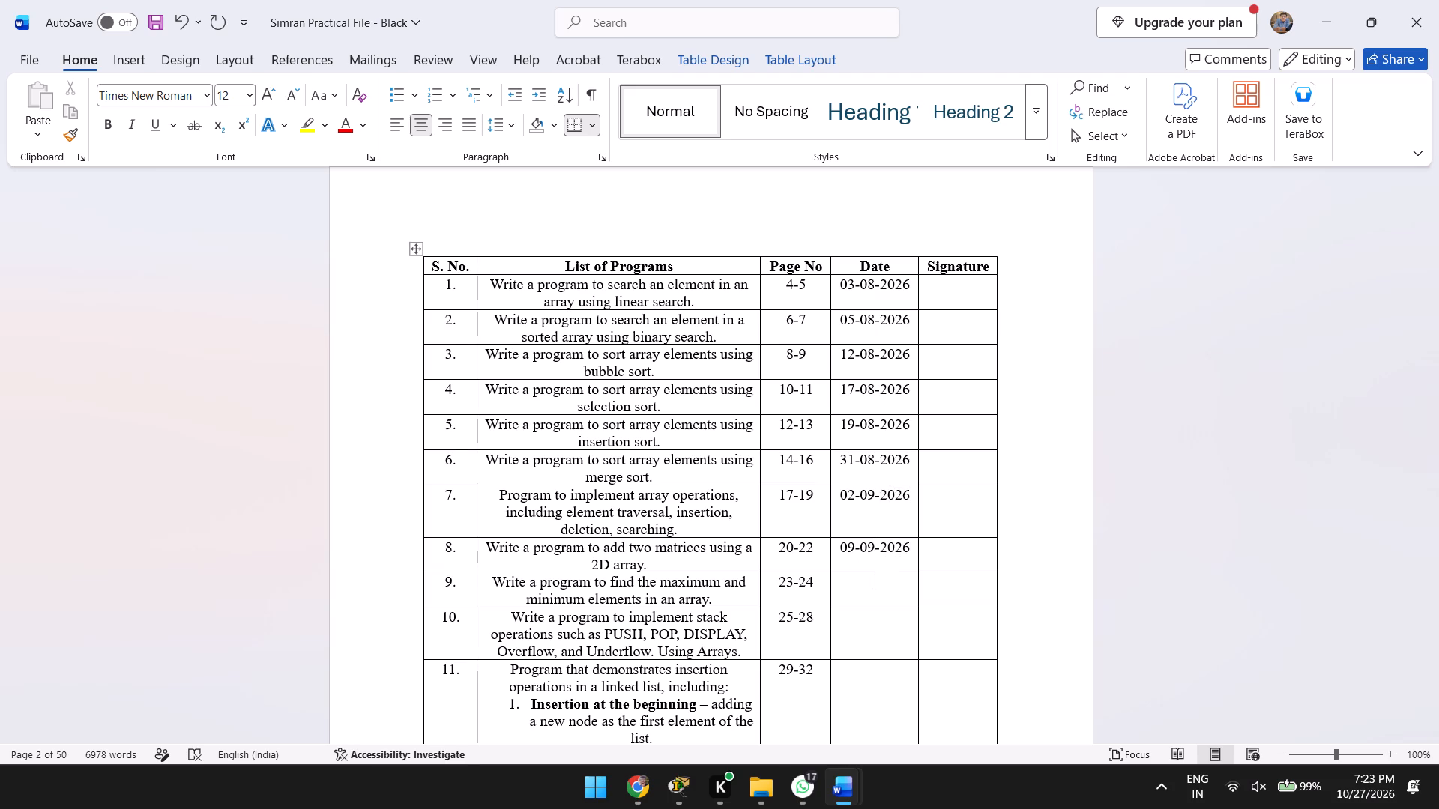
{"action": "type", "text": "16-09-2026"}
Enter the dates 21-09-2026 for program 10 and 28-09-2026 for program 11.
{"action": "key", "text": "Down"}
{"action": "type", "text": "21-09-2026"}
{"action": "key", "text": "Down"}
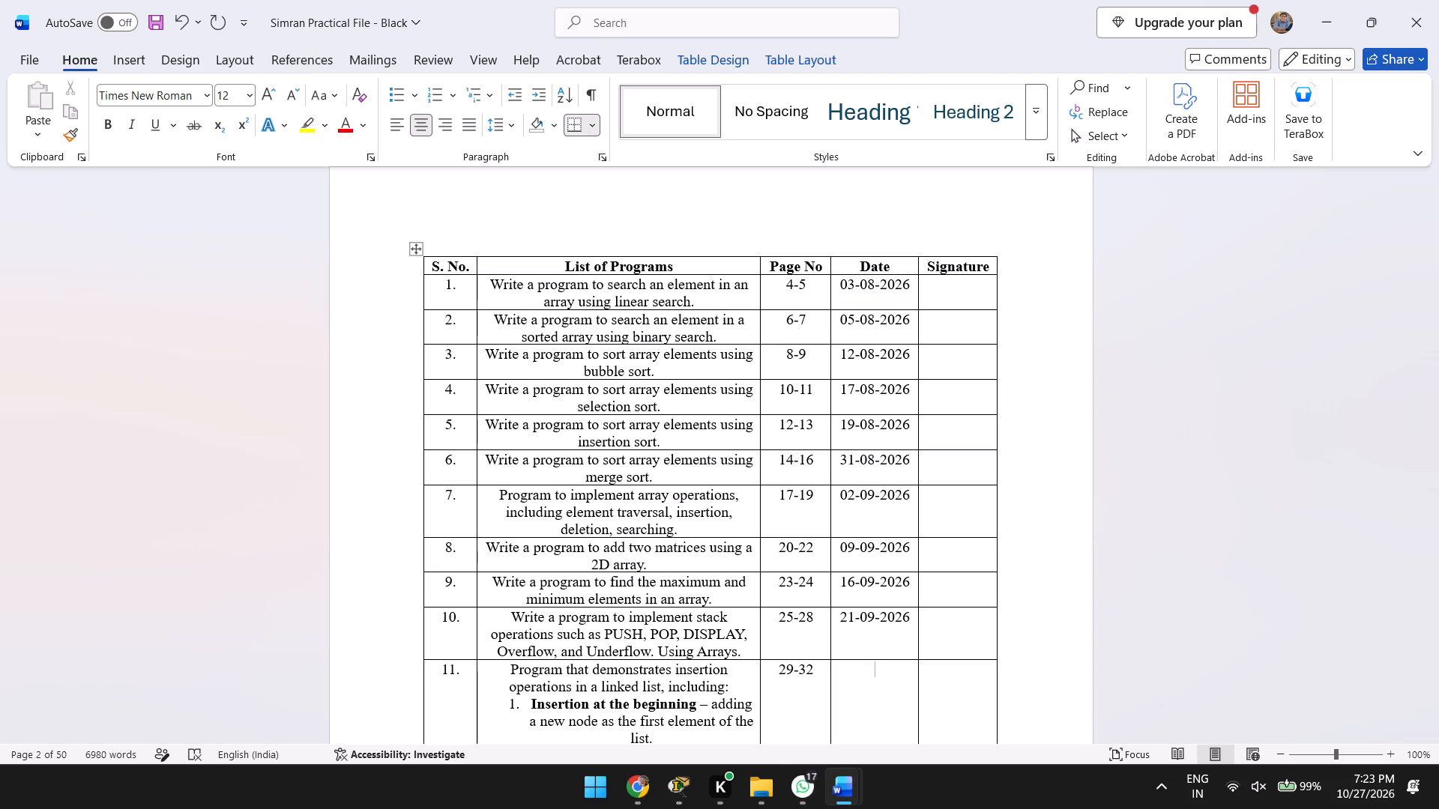
{"action": "type", "text": "28-09-2026"}
Change the date of program 6, the merge sort row, to 19-08-2026.
{"action": "key", "text": "Down"}
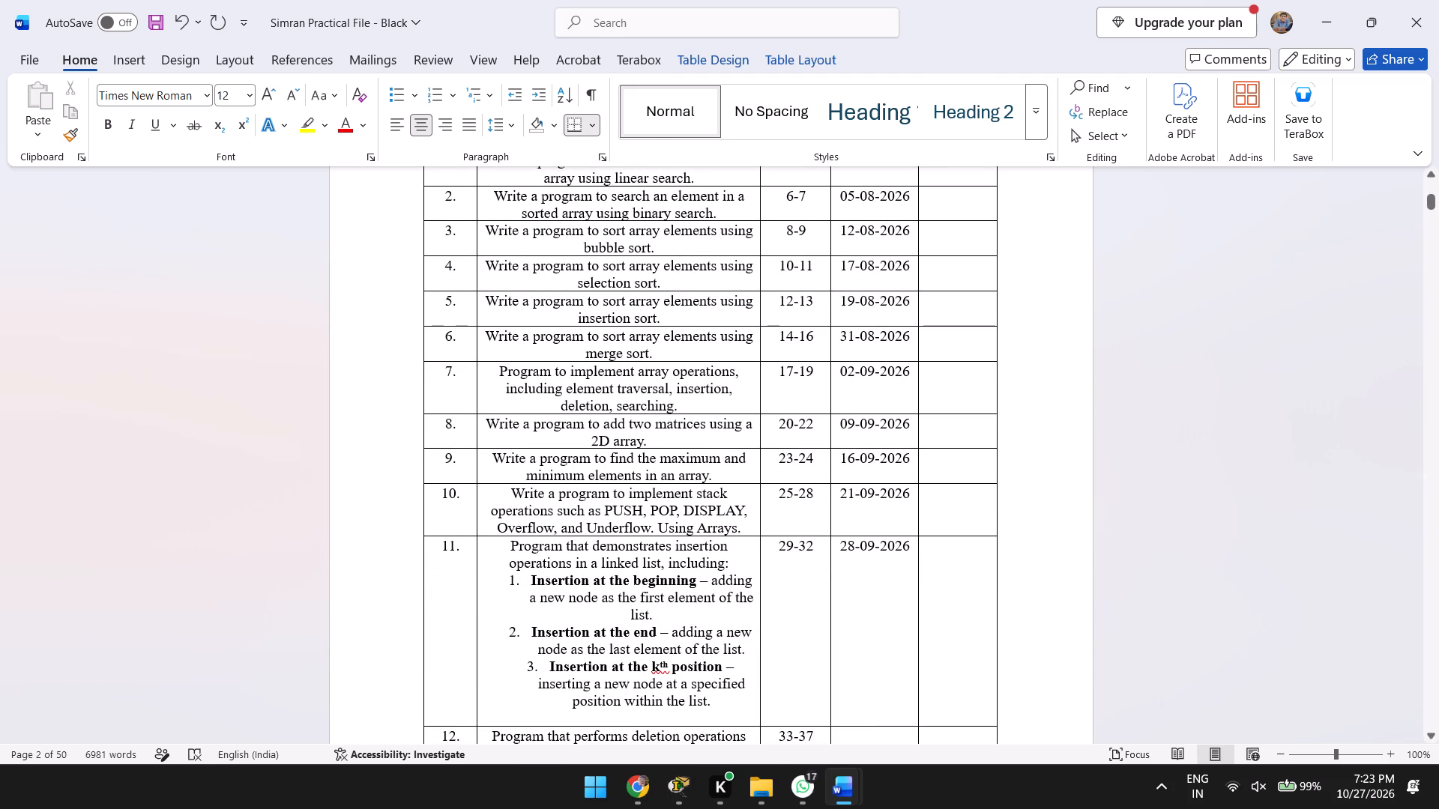
{"action": "scroll", "coordinate": [872, 339], "scroll_direction": "down", "scroll_amount": 1}
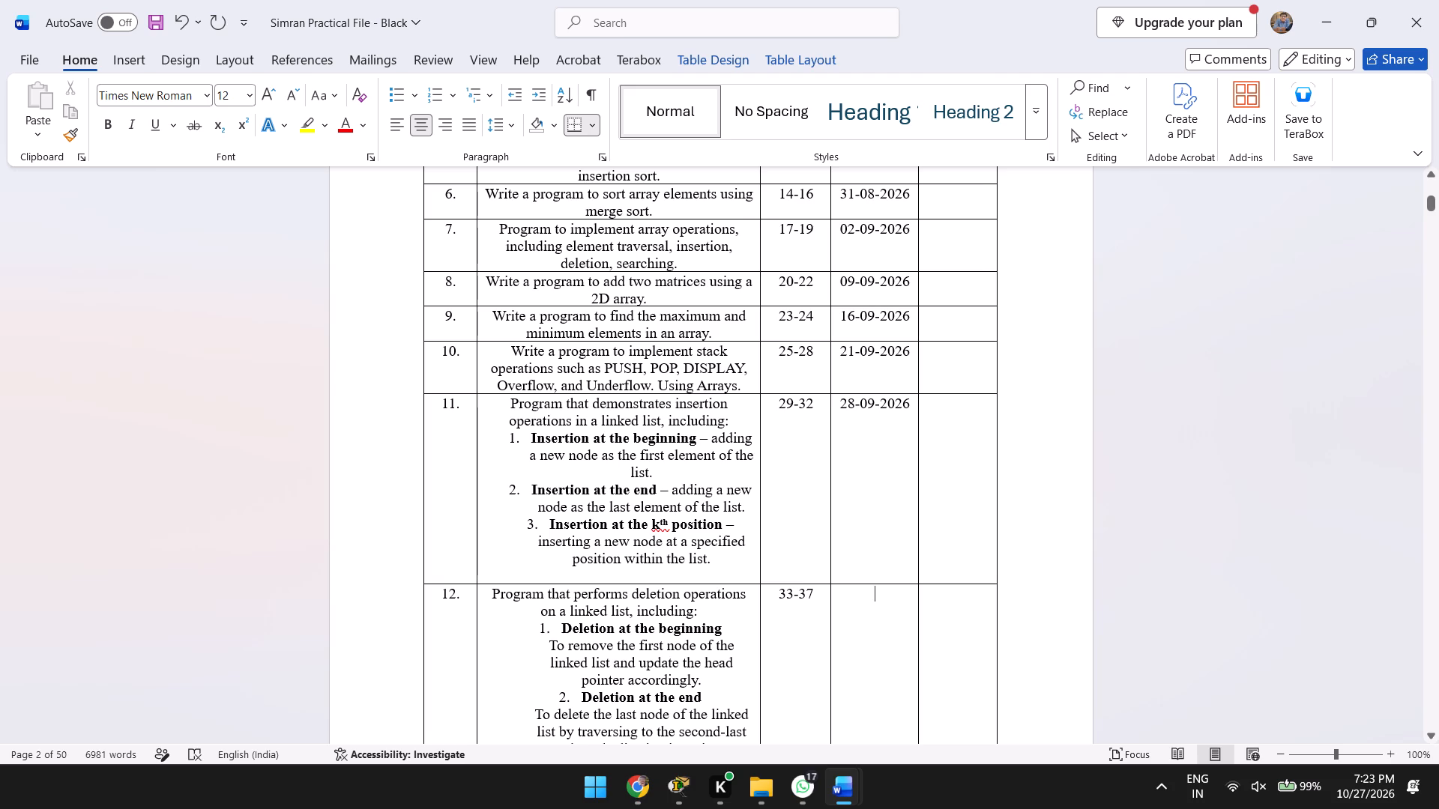
{"action": "scroll", "coordinate": [975, 343], "scroll_direction": "up", "scroll_amount": 1}
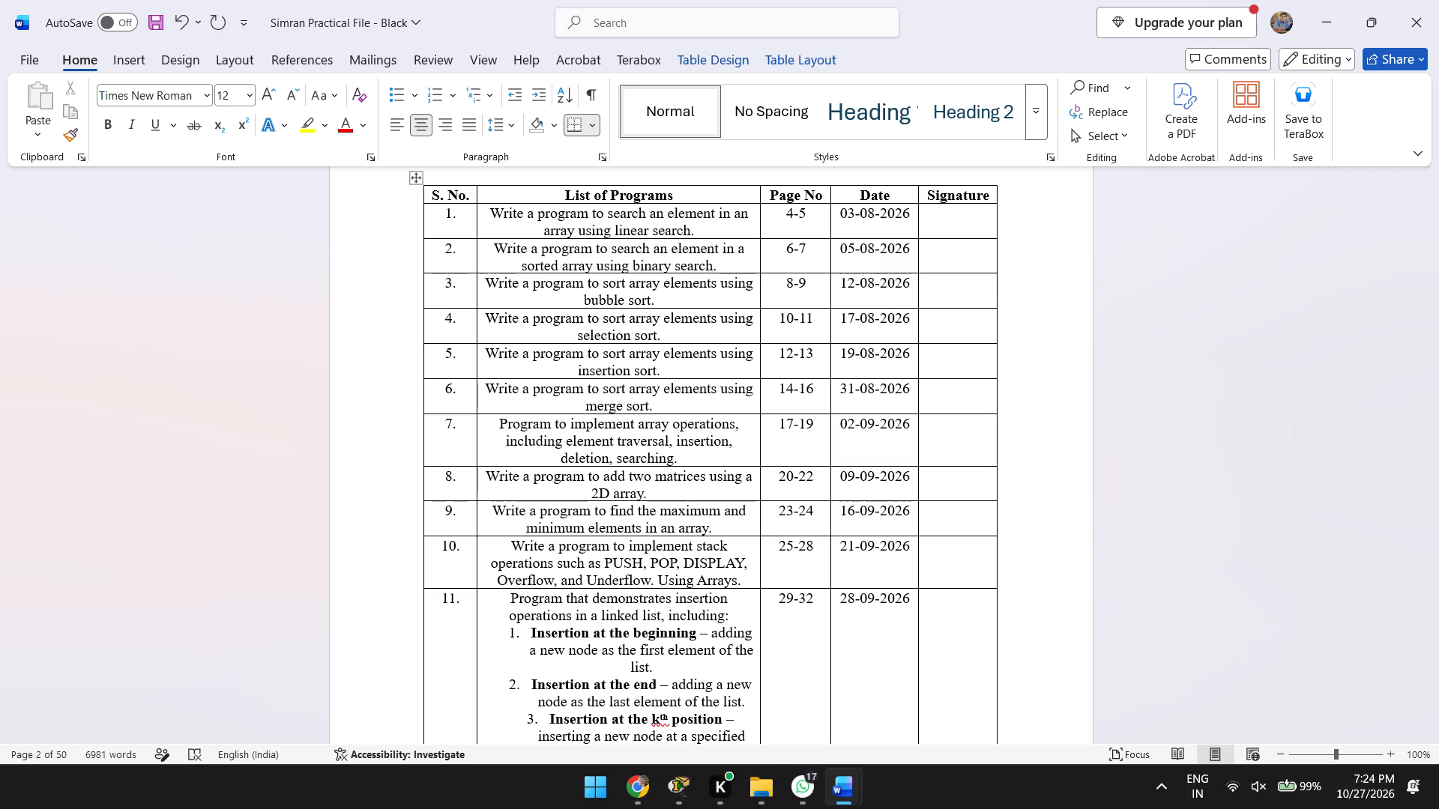
{"action": "left_click", "coordinate": [911, 390]}
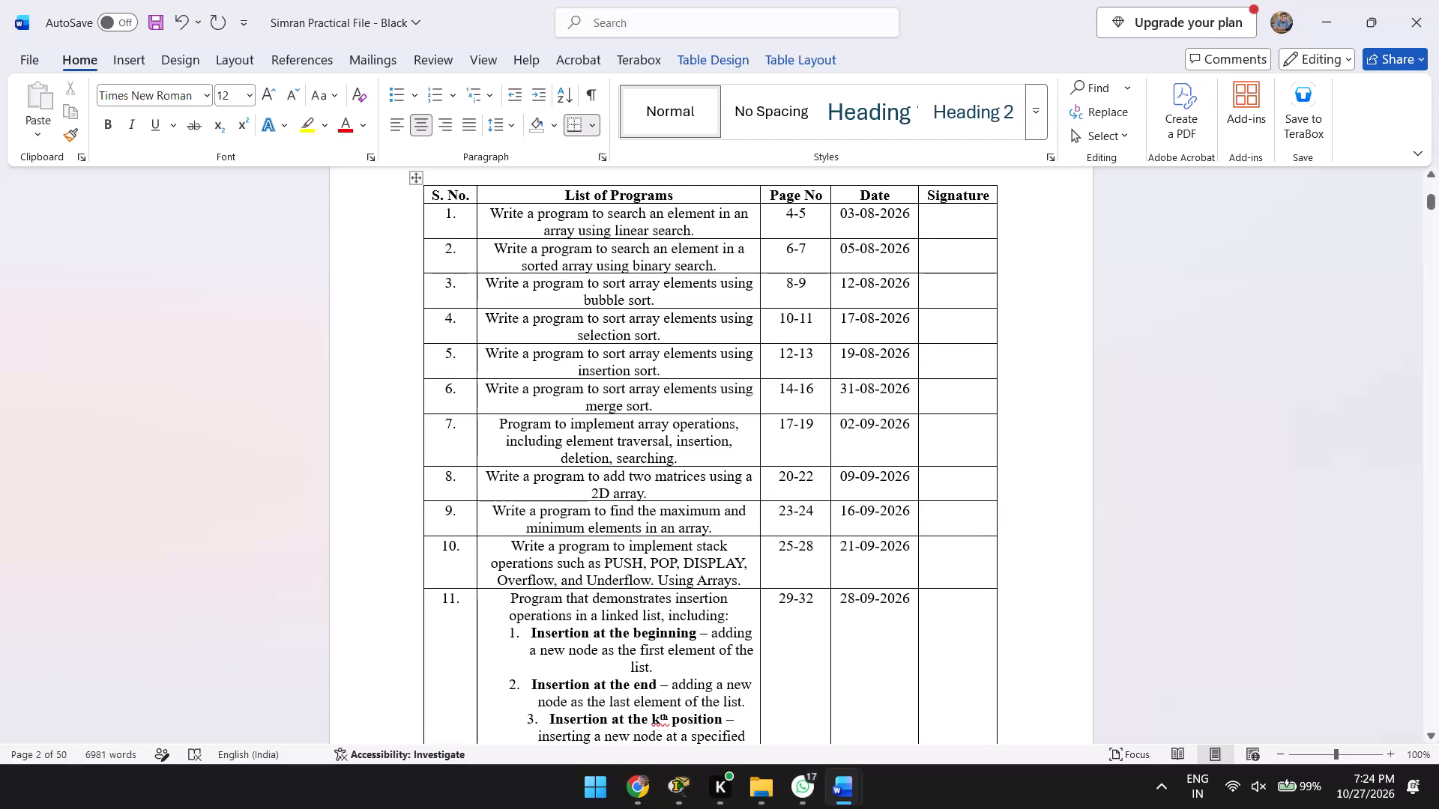
{"action": "key", "text": "BackSpace"}
{"action": "key", "text": "BackSpace"}
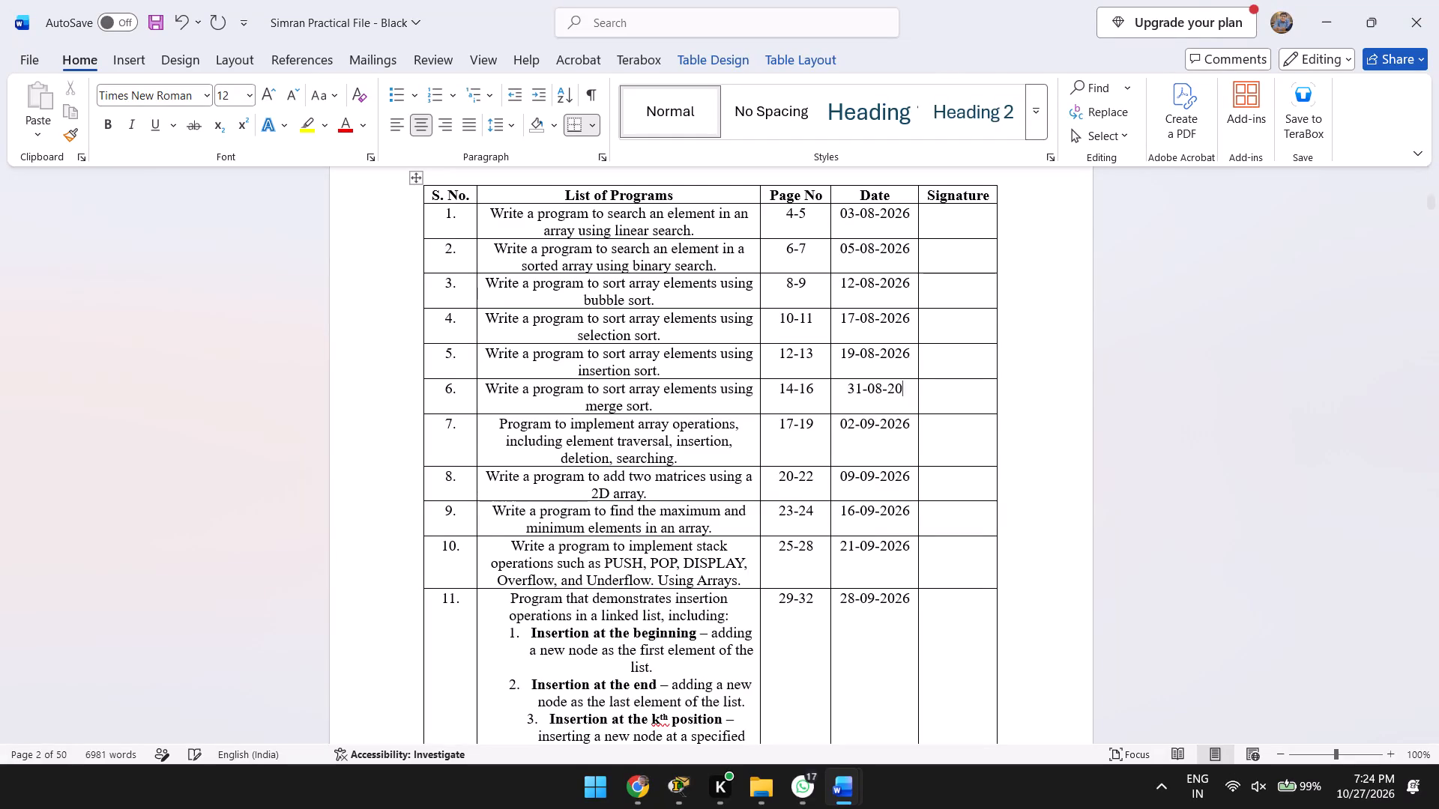
{"action": "key", "text": "BackSpace"}
{"action": "key", "text": "BackSpace"}
{"action": "key", "text": "BackSpace"}
{"action": "key", "text": "BackSpace"}
{"action": "key", "text": "BackSpace"}
{"action": "key", "text": "BackSpace"}
{"action": "key", "text": "BackSpace"}
{"action": "key", "text": "BackSpace"}
{"action": "type", "text": "19-082"}
{"action": "key", "text": "BackSpace"}
{"action": "type", "text": "-0"}
{"action": "key", "text": "BackSpace"}
{"action": "type", "text": "2026"}
Change the date of program 7, the array operations row, to 31-08-2026.
{"action": "key", "text": "Down"}
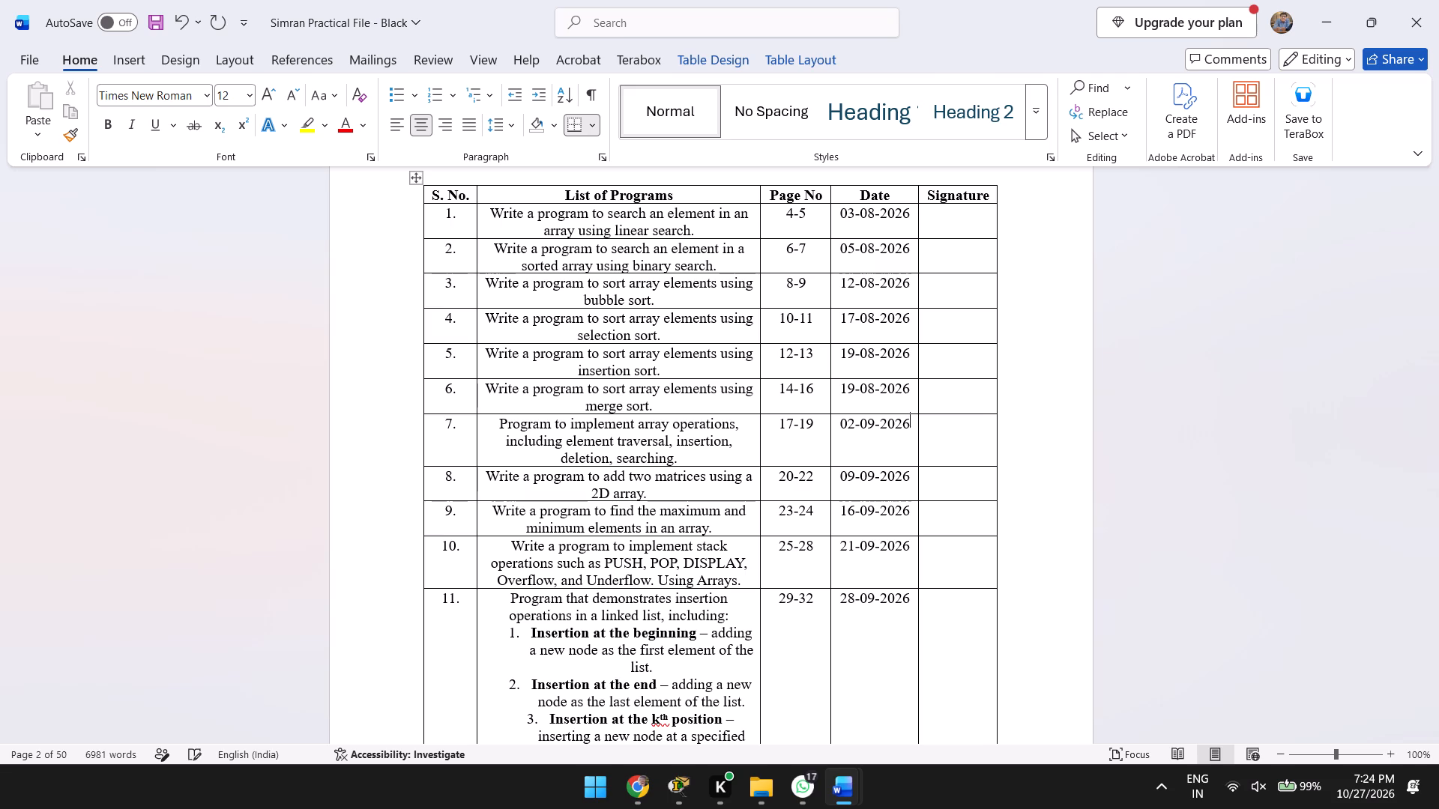
{"action": "key", "text": "BackSpace"}
{"action": "key", "text": "BackSpace"}
{"action": "key", "text": "BackSpace"}
{"action": "key", "text": "BackSpace"}
{"action": "key", "text": "BackSpace"}
{"action": "key", "text": "BackSpace"}
{"action": "key", "text": "BackSpace"}
{"action": "key", "text": "BackSpace"}
{"action": "key", "text": "BackSpace"}
{"action": "key", "text": "BackSpace"}
{"action": "type", "text": "31-080"}
{"action": "key", "text": "BackSpace"}
{"action": "type", "text": "-2026"}
Change the date of program 8, the matrix addition row, to 02-09-2026.
{"action": "key", "text": "Down"}
{"action": "key", "text": "BackSpace"}
{"action": "key", "text": "BackSpace"}
{"action": "key", "text": "BackSpace"}
{"action": "key", "text": "BackSpace"}
{"action": "key", "text": "BackSpace"}
{"action": "key", "text": "BackSpace"}
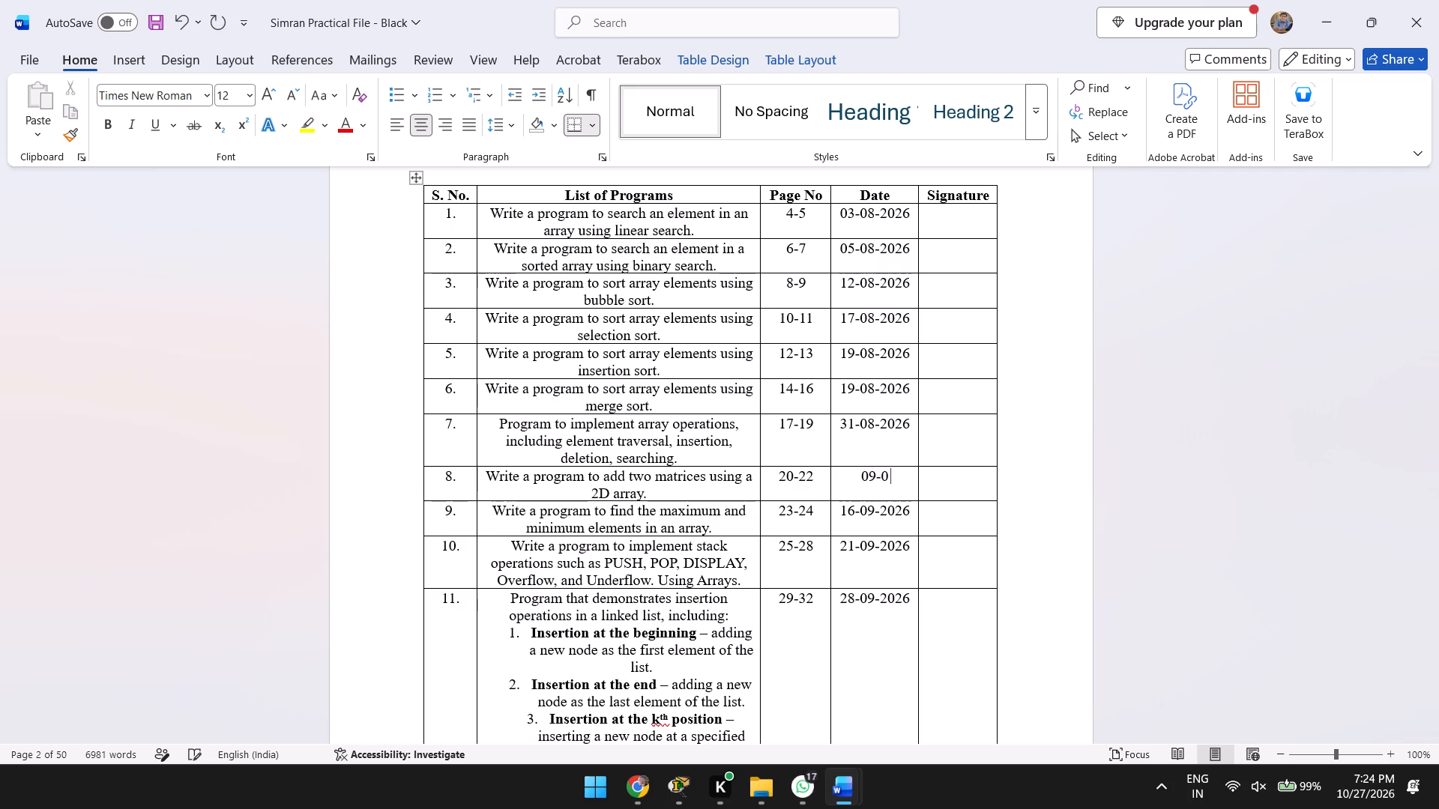
{"action": "key", "text": "BackSpace"}
{"action": "key", "text": "BackSpace"}
{"action": "key", "text": "BackSpace"}
{"action": "key", "text": "BackSpace"}
{"action": "type", "text": "02-09-2026"}
Change the date of program 9, the maximum and minimum elements row, to 09-09-2026.
{"action": "key", "text": "Down"}
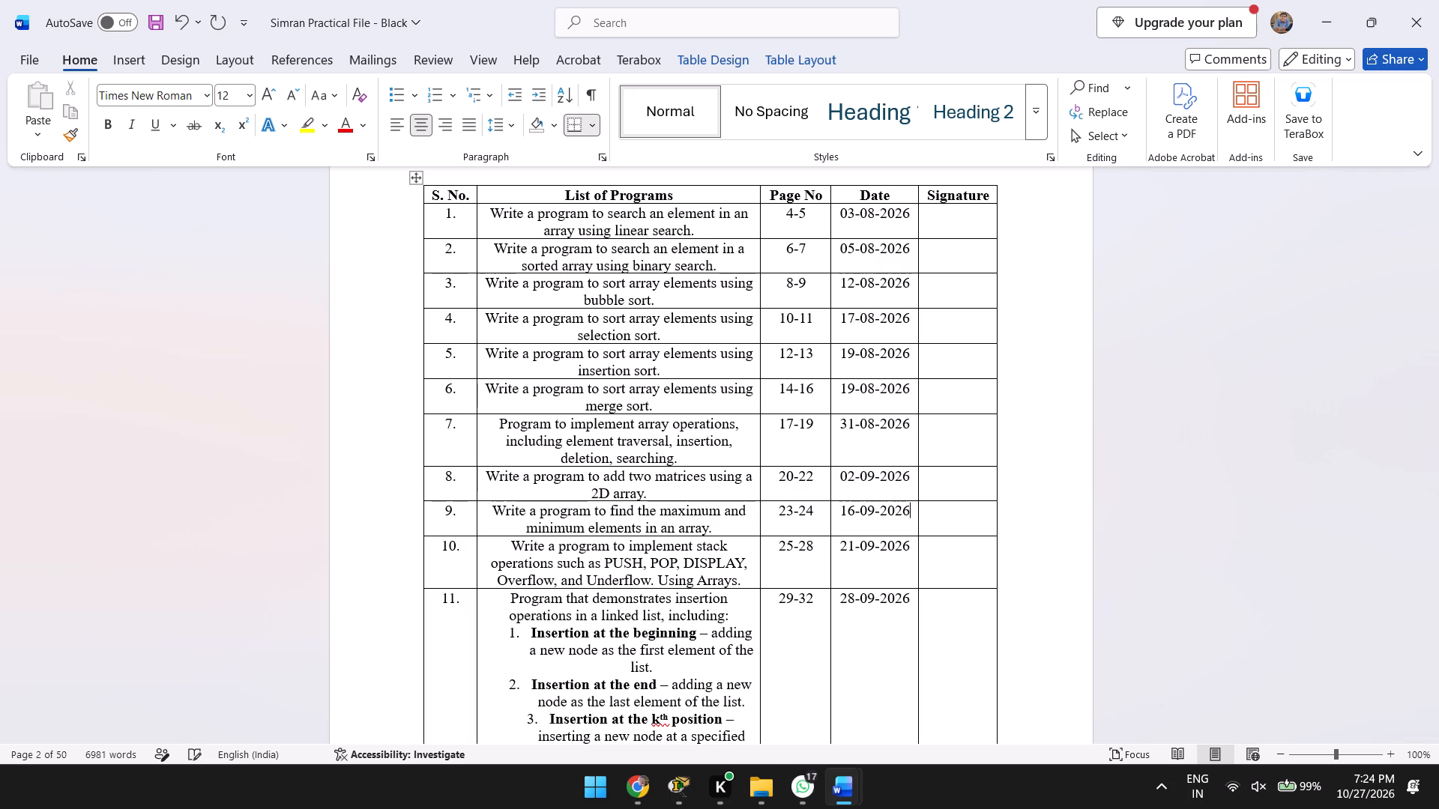
{"action": "key", "text": "BackSpace"}
{"action": "key", "text": "BackSpace"}
{"action": "key", "text": "BackSpace"}
{"action": "key", "text": "BackSpace"}
{"action": "key", "text": "BackSpace"}
{"action": "key", "text": "BackSpace"}
{"action": "key", "text": "BackSpace"}
{"action": "key", "text": "BackSpace"}
{"action": "key", "text": "BackSpace"}
{"action": "key", "text": "BackSpace"}
{"action": "type", "text": "09-09"}
{"action": "key", "text": "BackSpace"}
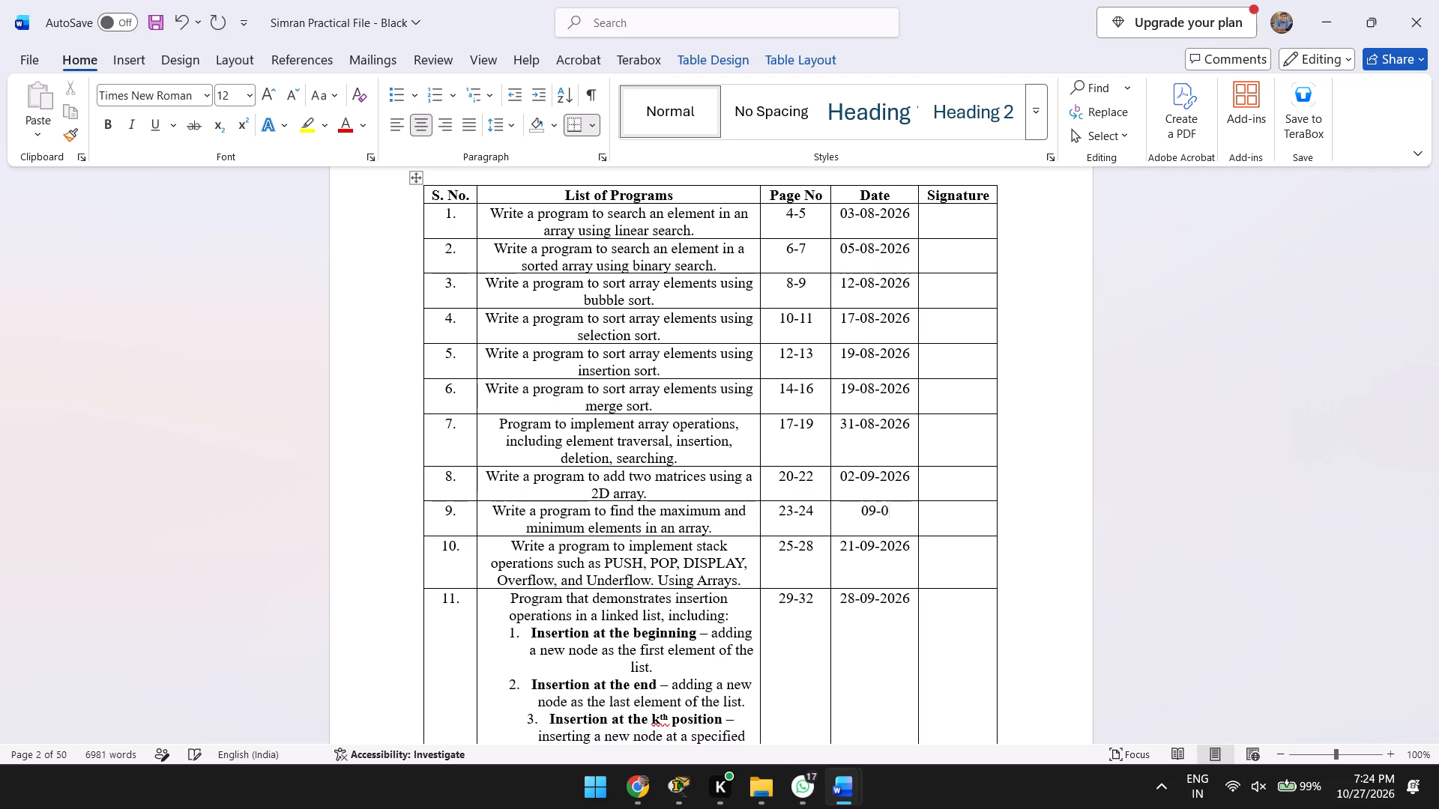
{"action": "key", "text": "BackSpace"}
{"action": "type", "text": "09-2026"}
Change the date of program 10, the array-based stack operations row, to 16-09-2026.
{"action": "key", "text": "Down"}
{"action": "key", "text": "Left"}
{"action": "key", "text": "Left"}
{"action": "key", "text": "Left"}
{"action": "key", "text": "Left"}
{"action": "key", "text": "Left"}
{"action": "key", "text": "Left"}
{"action": "key", "text": "Left"}
{"action": "key", "text": "Left"}
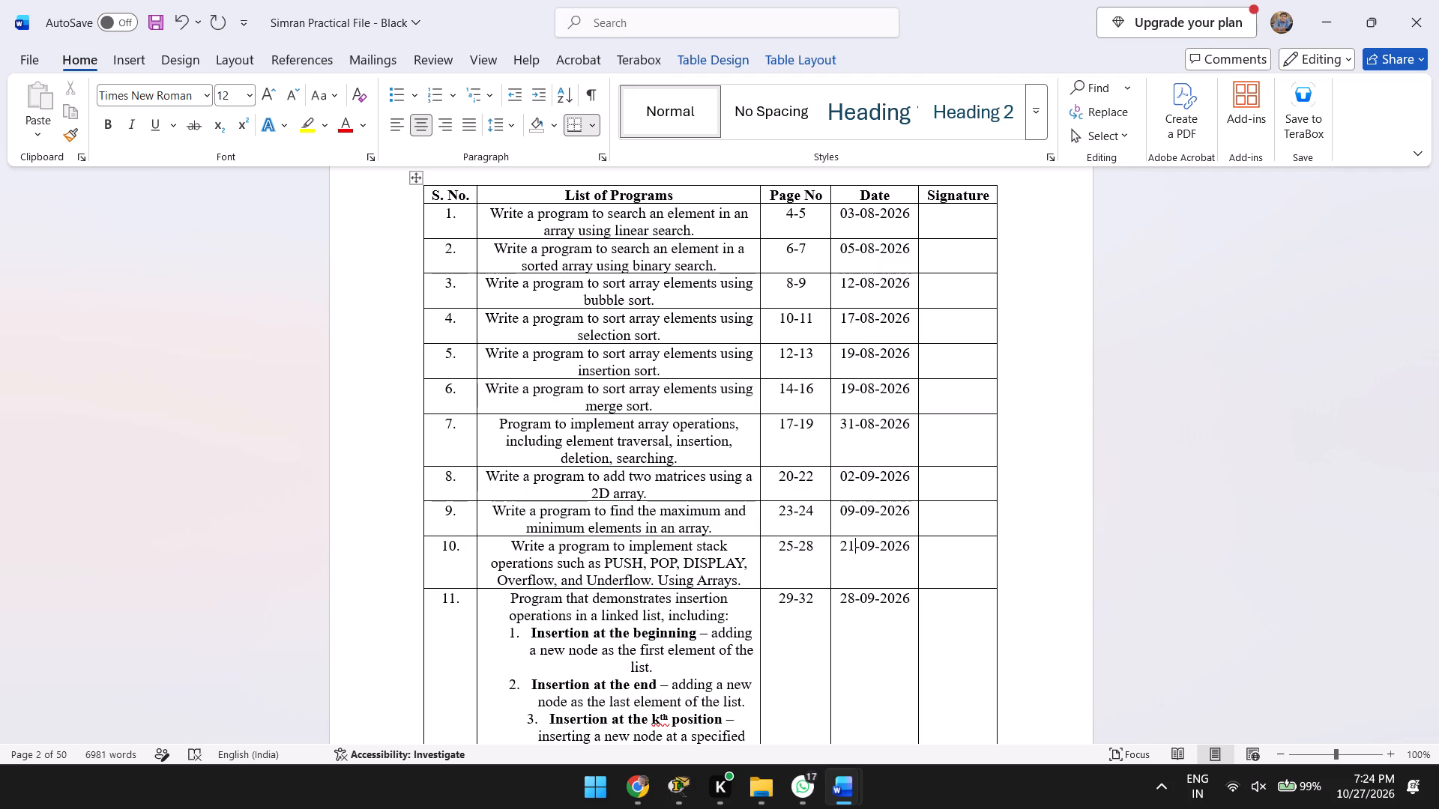
{"action": "key", "text": "BackSpace"}
{"action": "key", "text": "BackSpace"}
{"action": "type", "text": "16"}
{"action": "key", "text": "Right"}
{"action": "key", "text": "Right"}
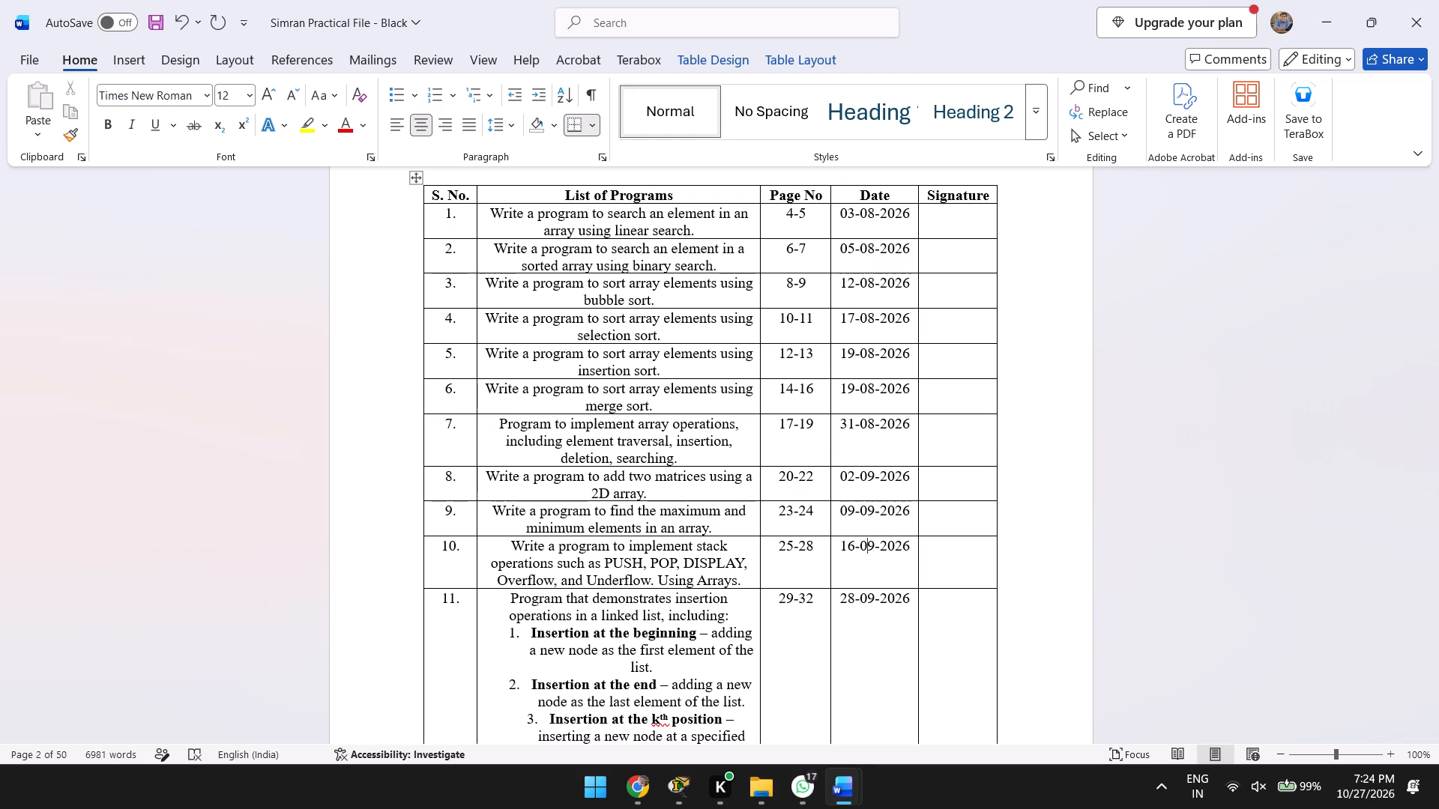
Change the date of program 11, the linked list insertion row, to 21-09-2026.
{"action": "key", "text": "Right"}
{"action": "key", "text": "Down"}
{"action": "key", "text": "Down"}
{"action": "key", "text": "Up"}
{"action": "key", "text": "Left"}
{"action": "key", "text": "Left"}
{"action": "key", "text": "Left"}
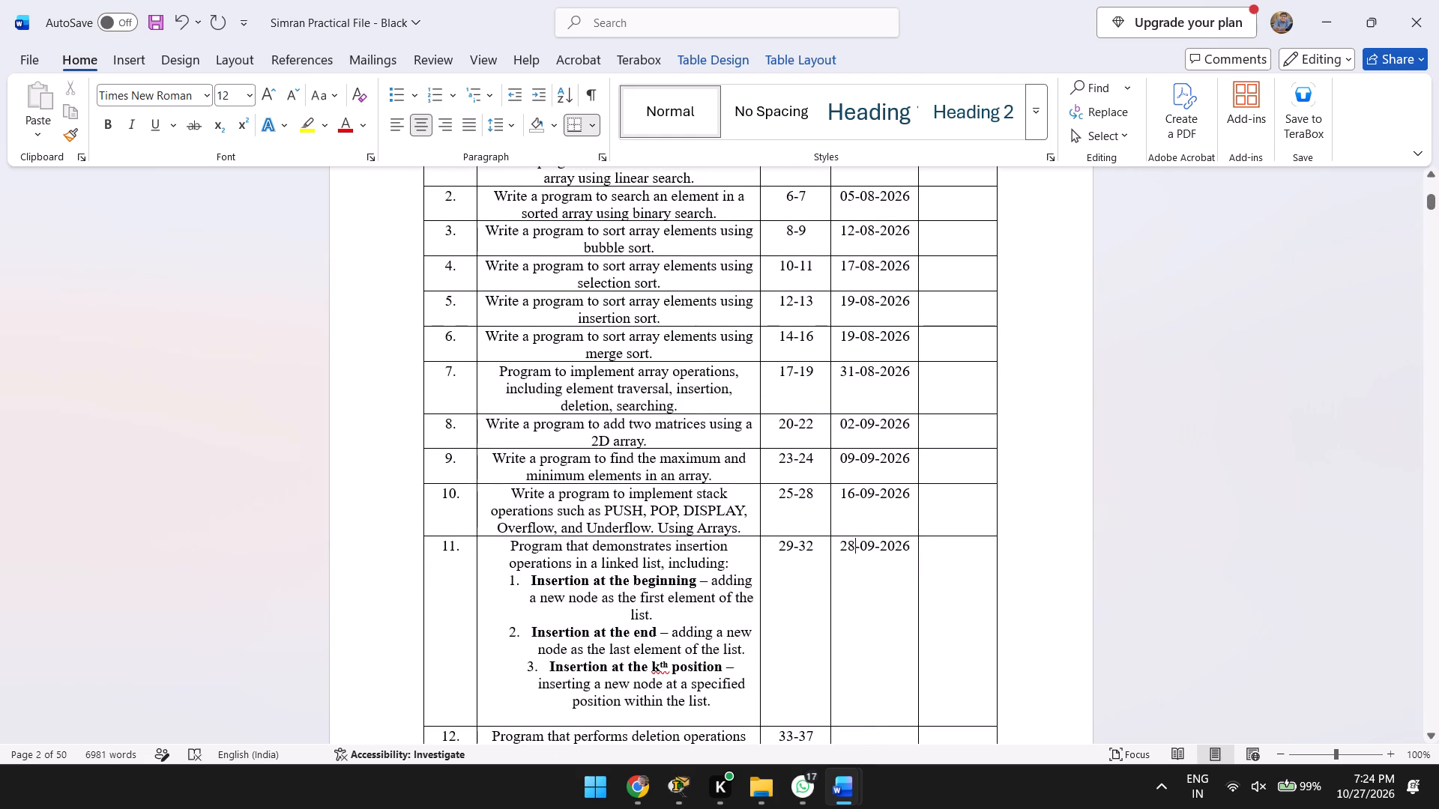
{"action": "key", "text": "BackSpace"}
{"action": "key", "text": "1"}
Enter the date 28-09-2026 for program 12, the linked list deletion row.
{"action": "key", "text": "Down"}
{"action": "key", "text": "Down"}
{"action": "key", "text": "Up"}
{"action": "type", "text": "28-09-2026"}
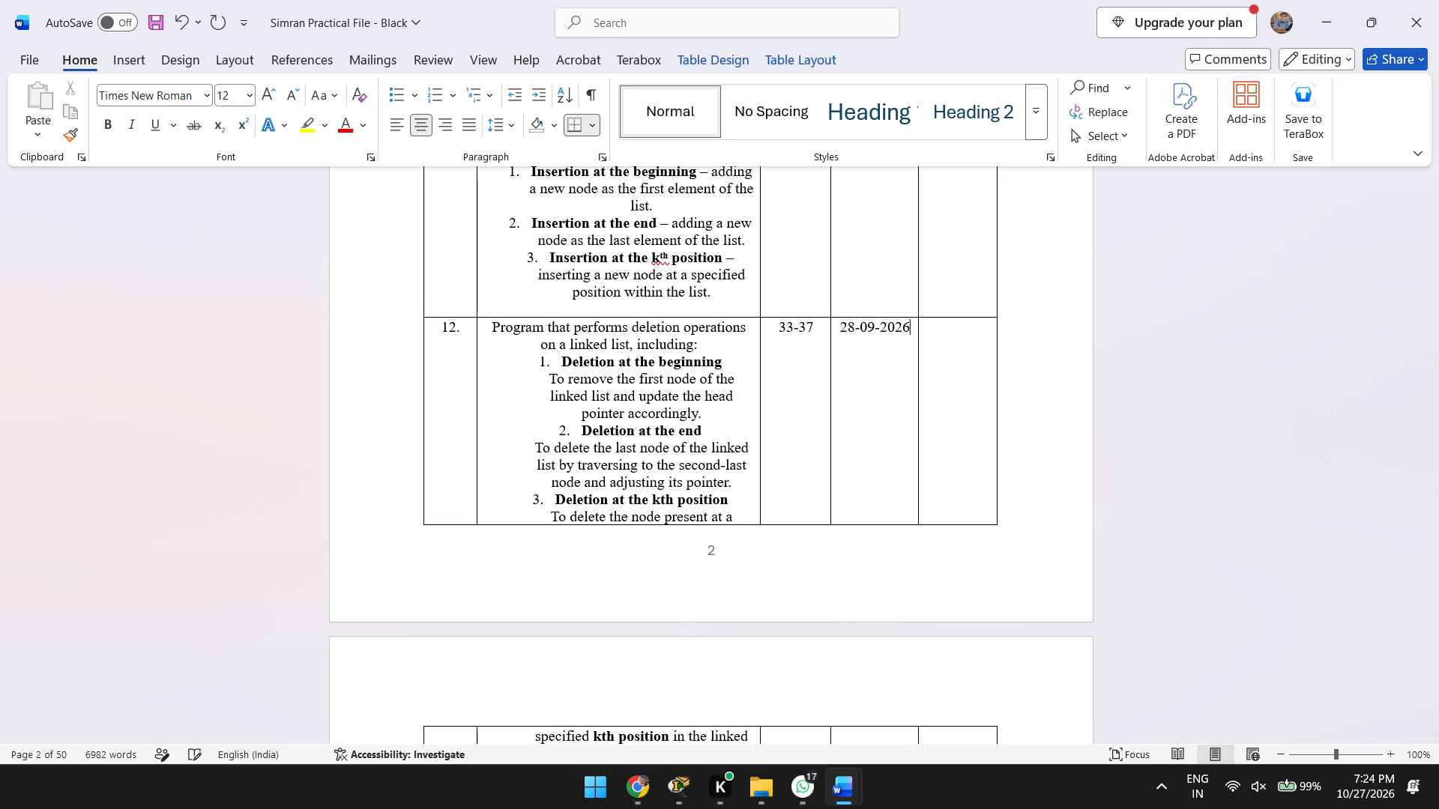
Enter the date 30-09-2026 for program 13, the row for stack operations using a linked list.
{"action": "key", "text": "Down"}
{"action": "key", "text": "Left"}
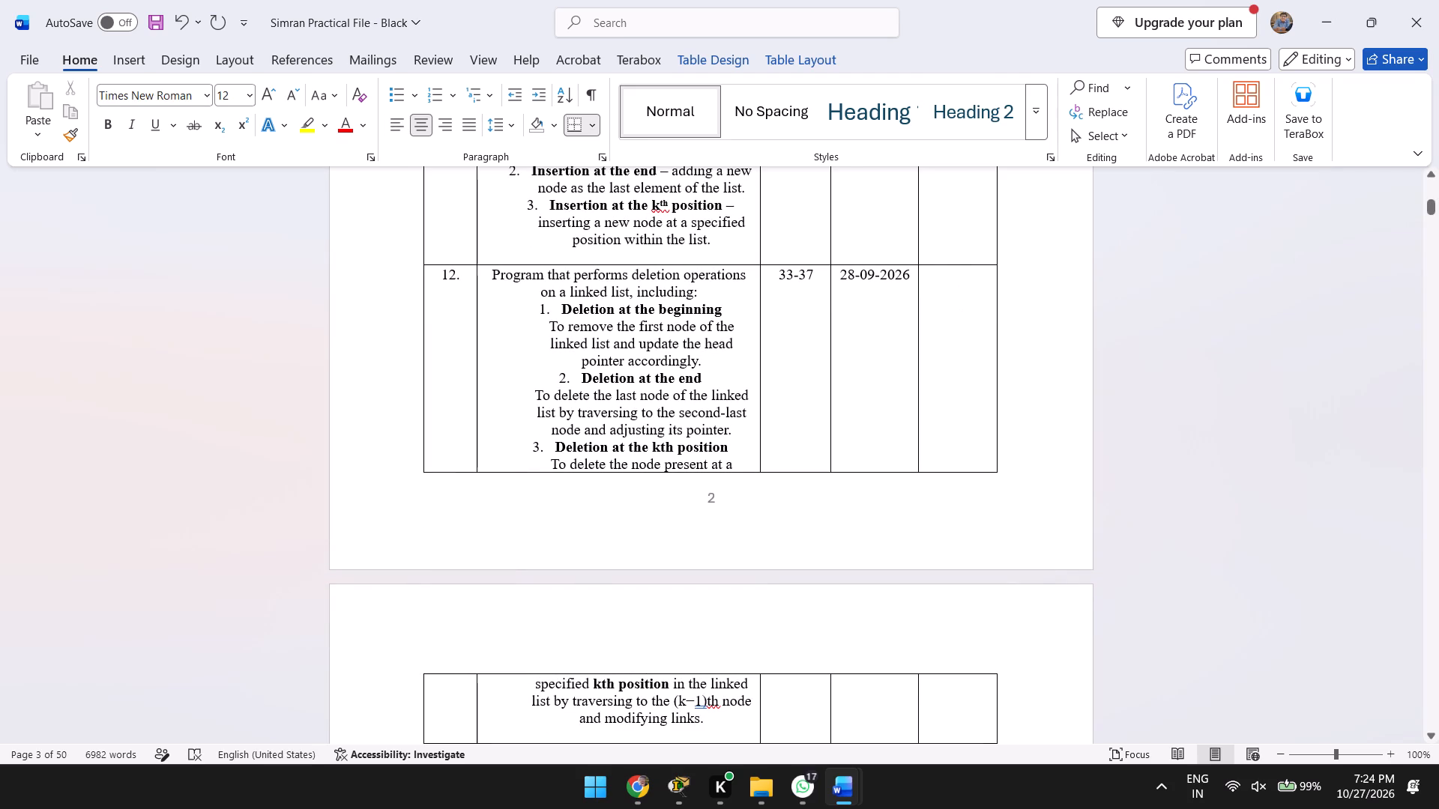
{"action": "left_click", "coordinate": [875, 547]}
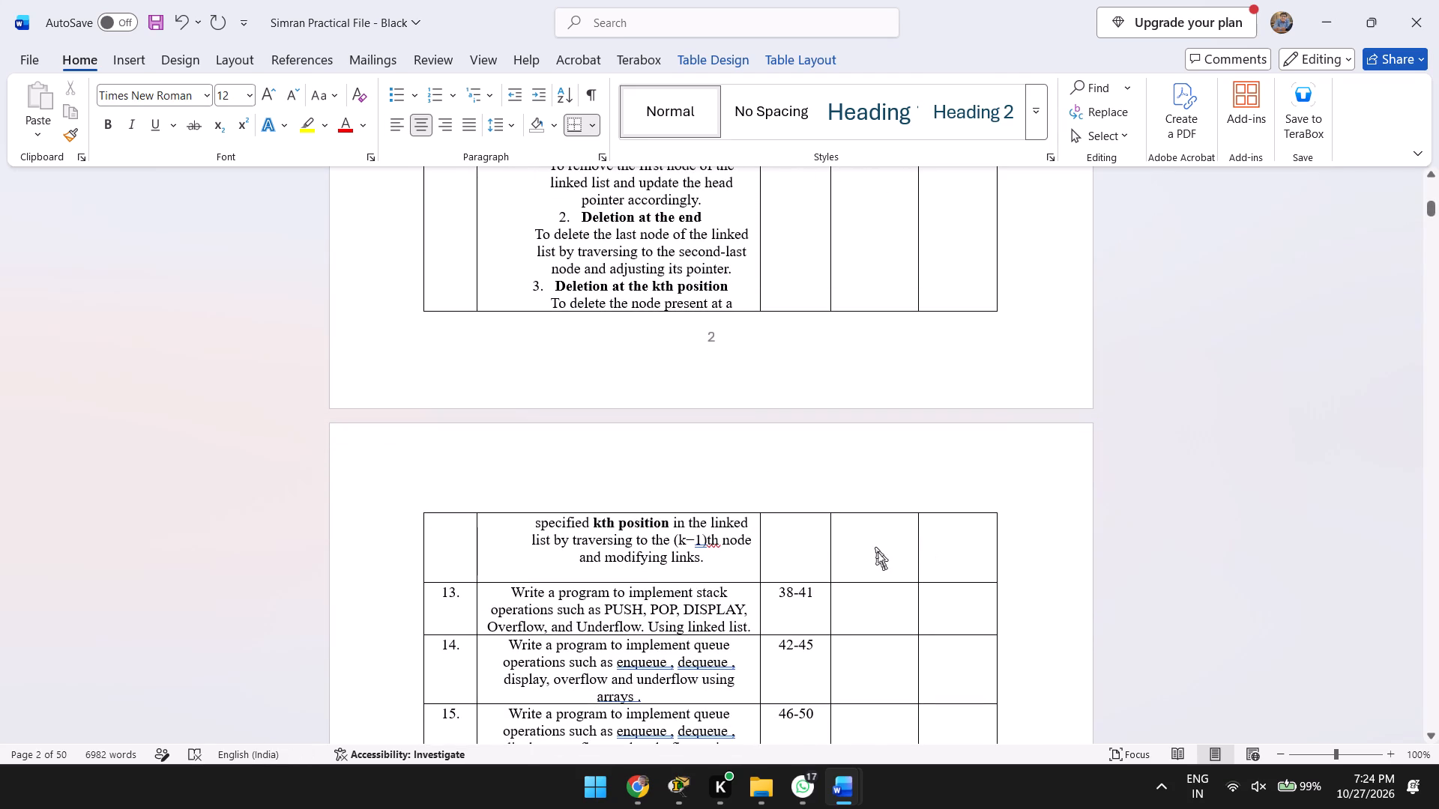
{"action": "left_click", "coordinate": [863, 606]}
{"action": "scroll", "coordinate": [871, 605], "scroll_direction": "down", "scroll_amount": 1}
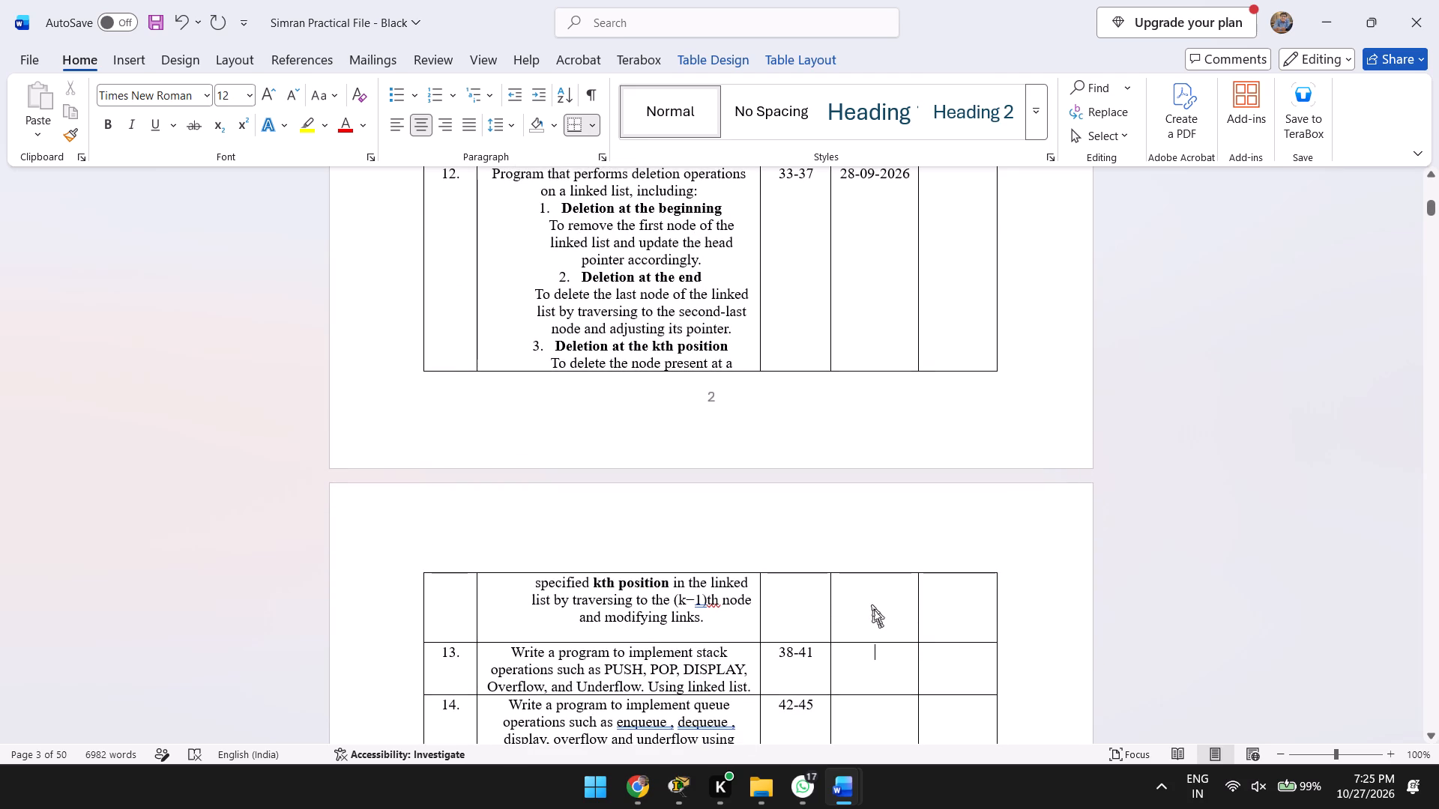
{"action": "scroll", "coordinate": [890, 586], "scroll_direction": "down", "scroll_amount": 1}
{"action": "type", "text": "30-02"}
{"action": "key", "text": "BackSpace"}
{"action": "type", "text": "9-2026"}
Enter the date 14-10-2026, centred, for program 14, the row for queue operations using arrays.
{"action": "key", "text": "Down"}
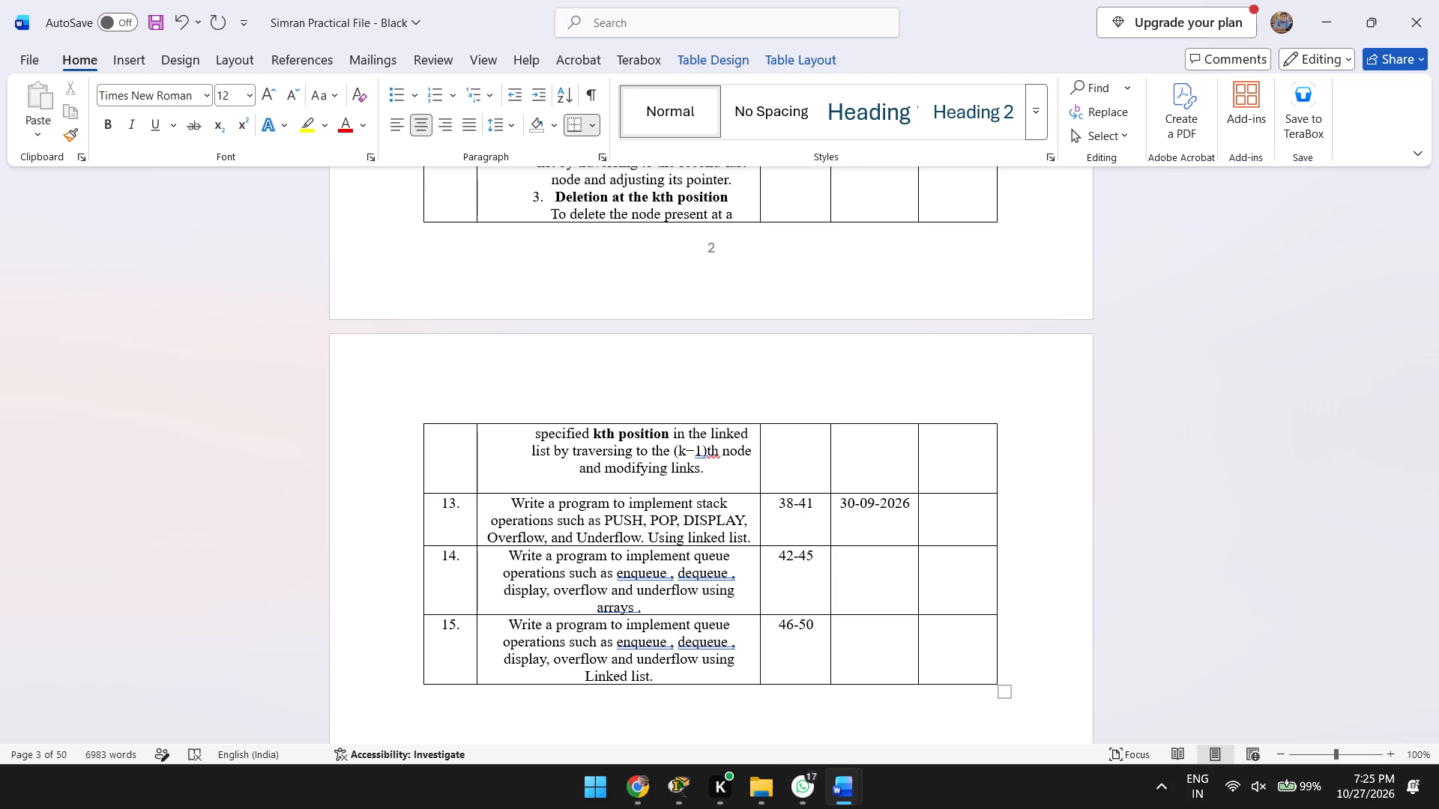
{"action": "key", "text": "BackSpace"}
{"action": "key", "text": "Tab"}
{"action": "left_click", "coordinate": [893, 565]}
{"action": "left_click", "coordinate": [416, 127]}
{"action": "type", "text": "14-10-2026"}
Enter the date 21-10-2026 for program 15, the row for queue operations using a linked list.
{"action": "key", "text": "Down"}
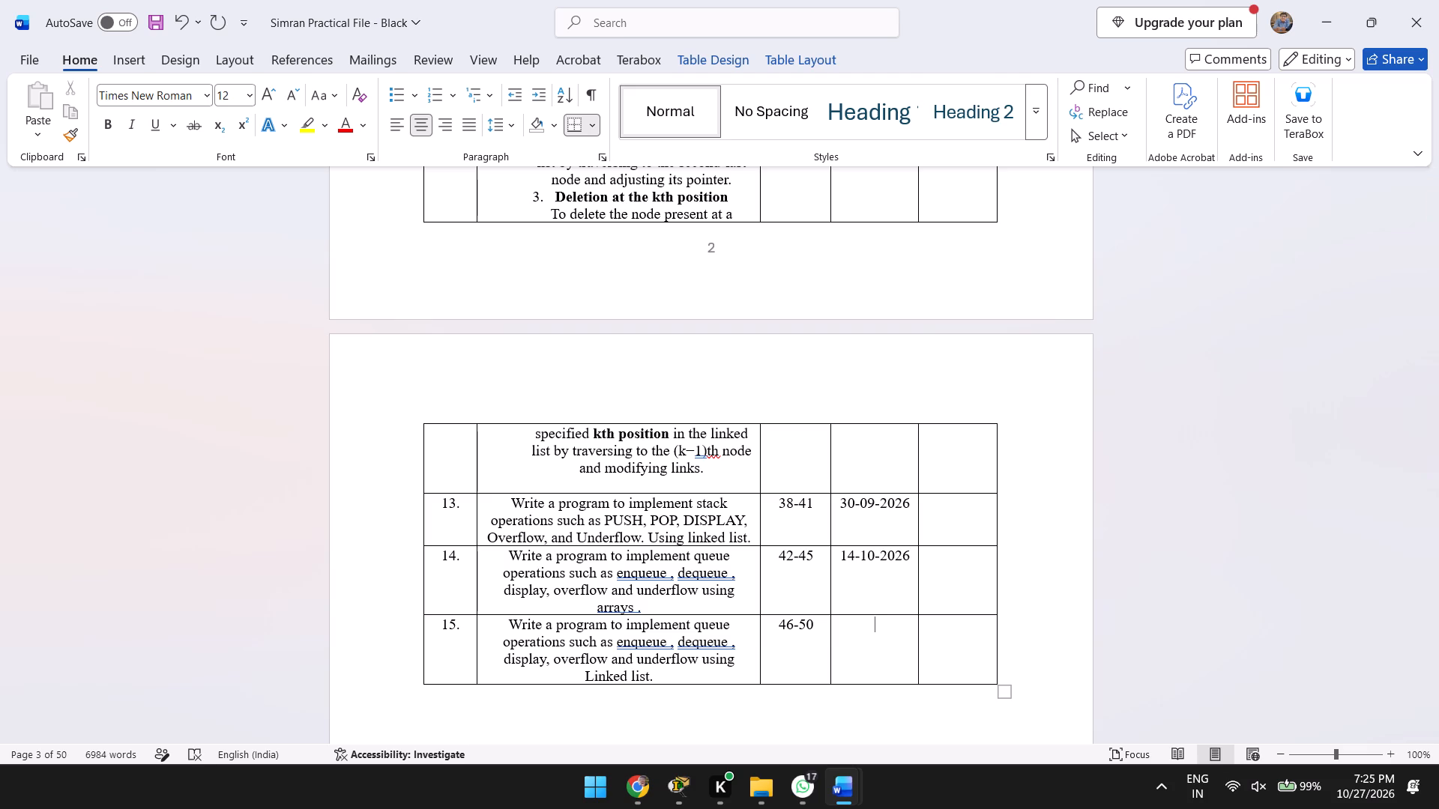
{"action": "type", "text": "21-10-2026"}
Save the practical file with the completed index dates.
{"action": "scroll", "coordinate": [690, 413], "scroll_direction": "down", "scroll_amount": 1}
{"action": "scroll", "coordinate": [802, 465], "scroll_direction": "down", "scroll_amount": 1}
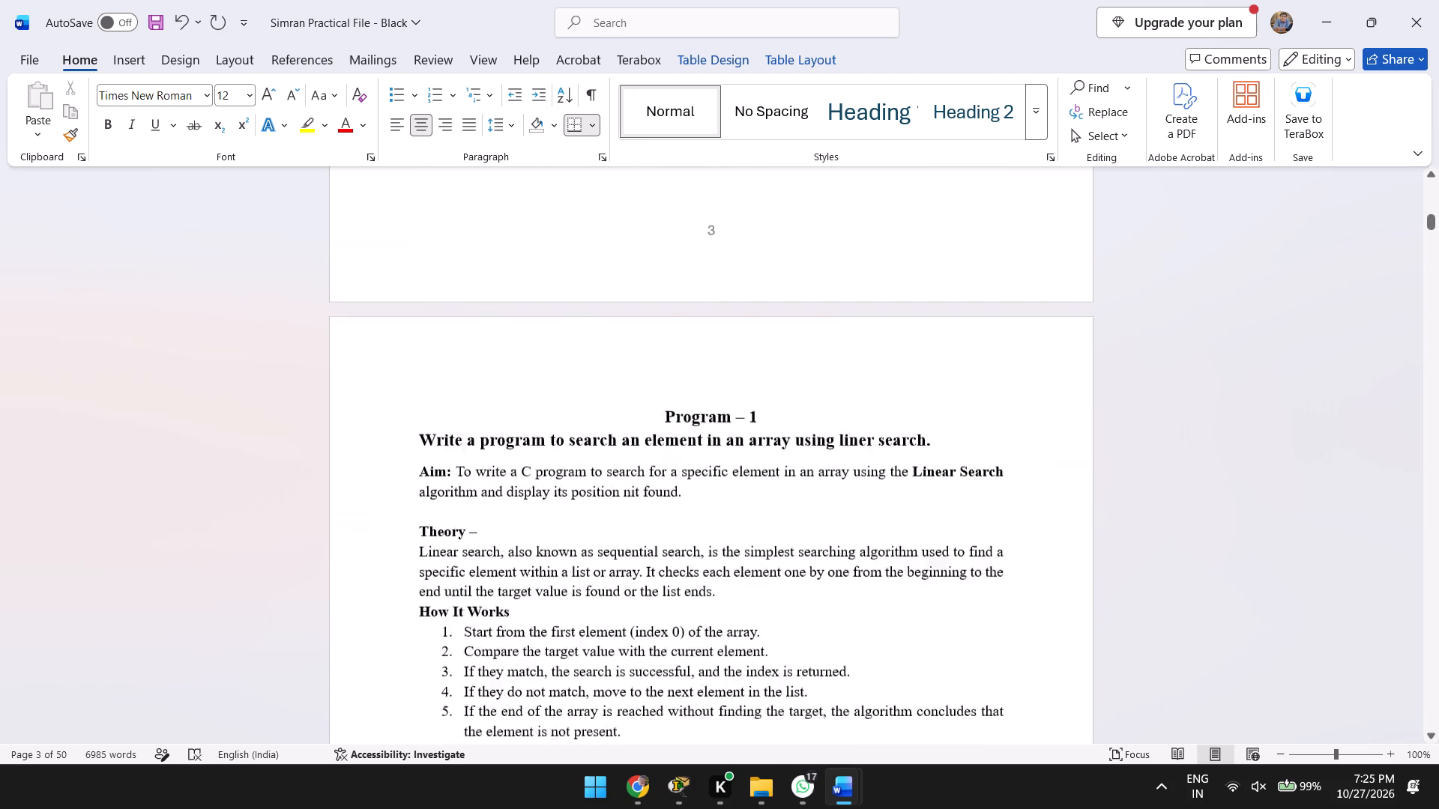
{"action": "scroll", "coordinate": [802, 465], "scroll_direction": "down", "scroll_amount": 1}
{"action": "key", "text": "ctrl+s"}
{"action": "key", "text": "ctrl+s"}
{"action": "key", "text": "ctrl+s"}
Look back over the index table and cover page, and open the document's file management view.
{"action": "scroll", "coordinate": [802, 465], "scroll_direction": "up", "scroll_amount": 5}
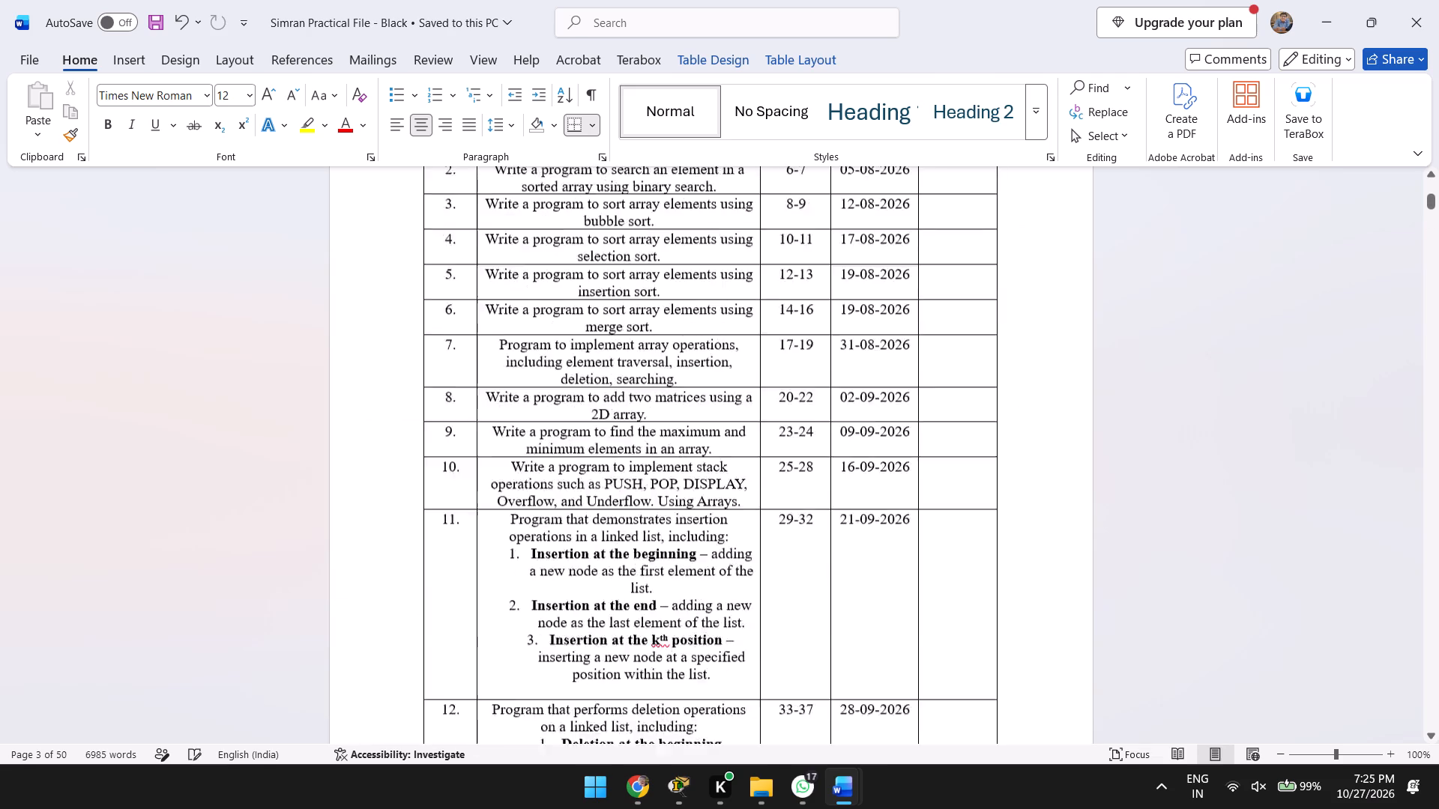
{"action": "scroll", "coordinate": [802, 465], "scroll_direction": "up", "scroll_amount": 4}
{"action": "scroll", "coordinate": [848, 495], "scroll_direction": "down", "scroll_amount": 1}
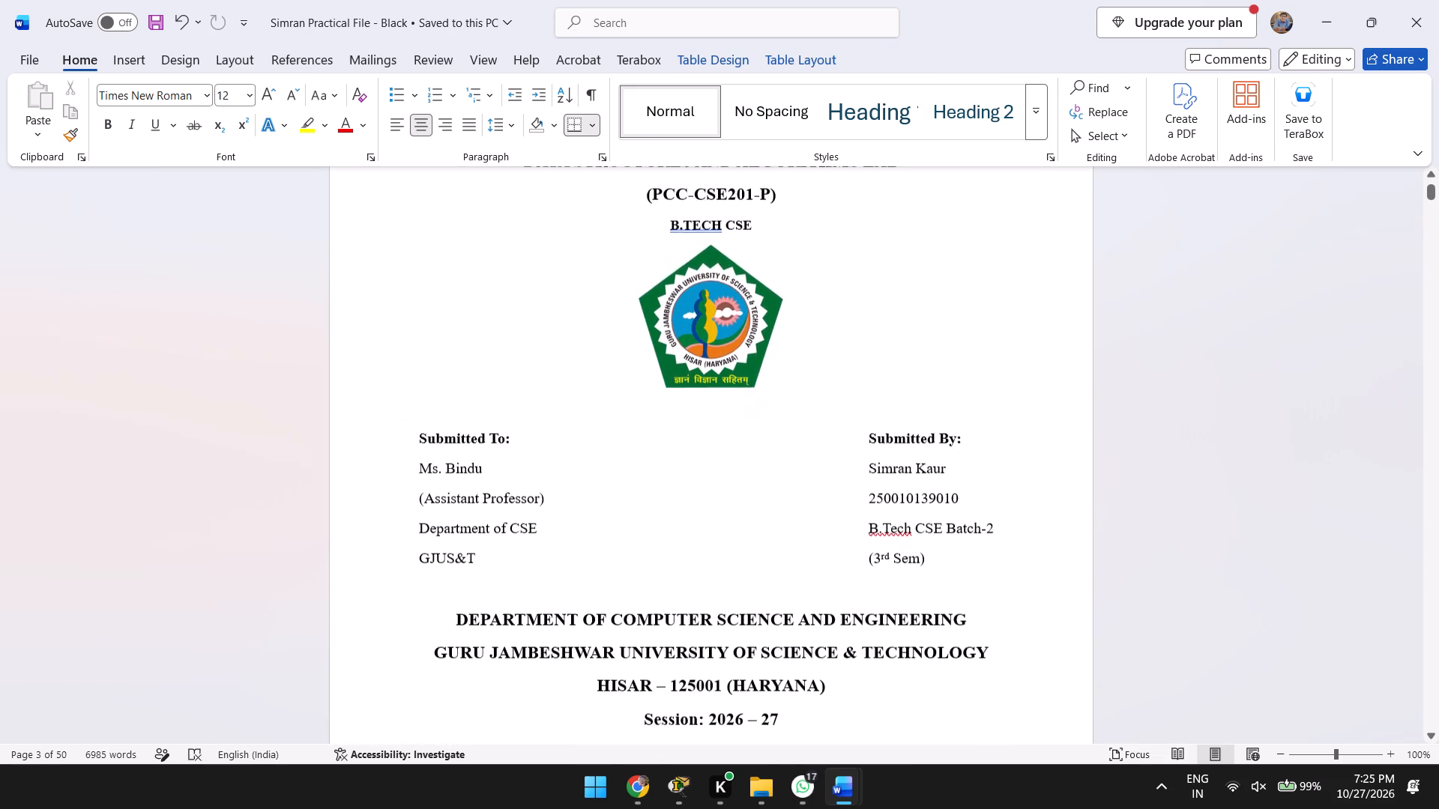
{"action": "scroll", "coordinate": [884, 521], "scroll_direction": "down", "scroll_amount": 1}
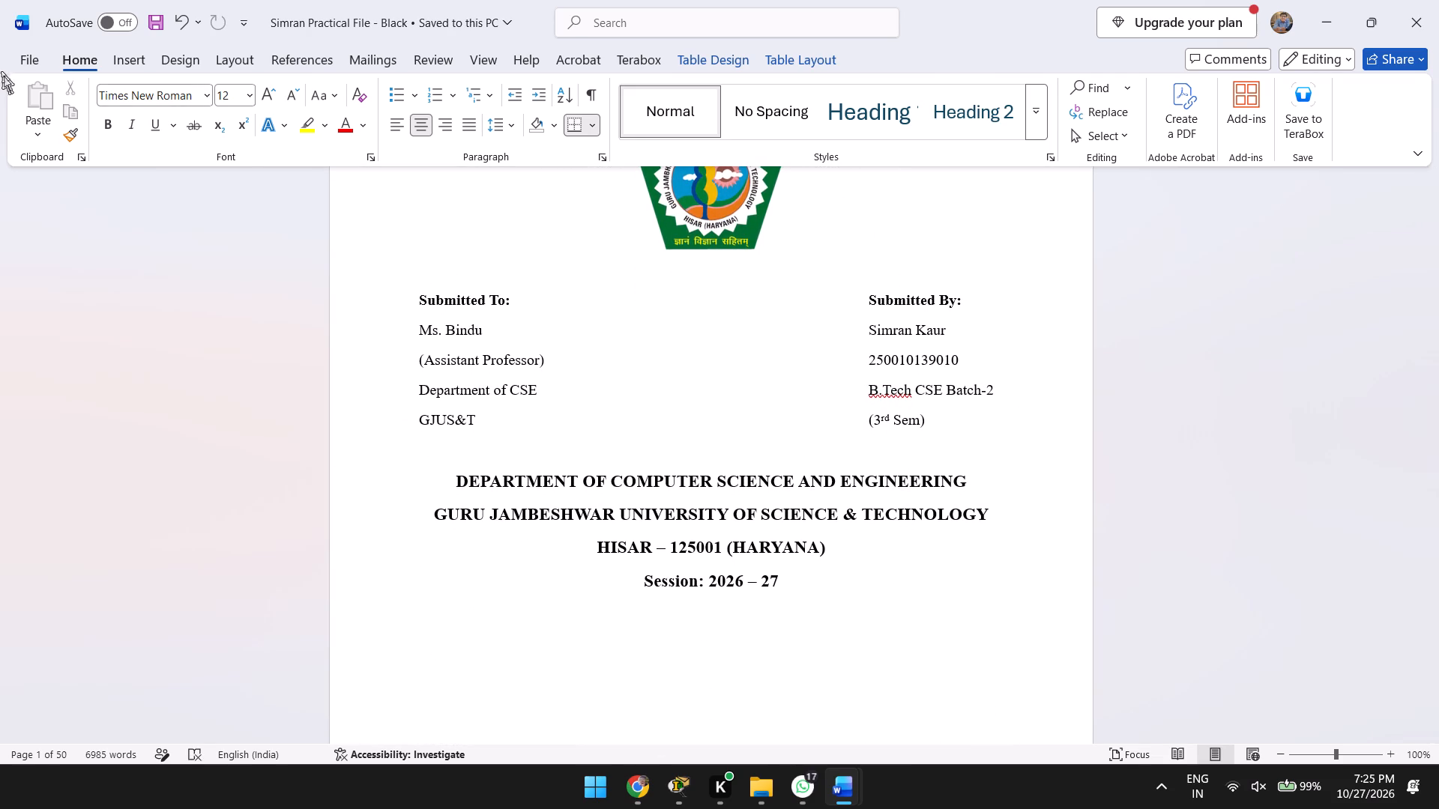
{"action": "left_click", "coordinate": [19, 65]}
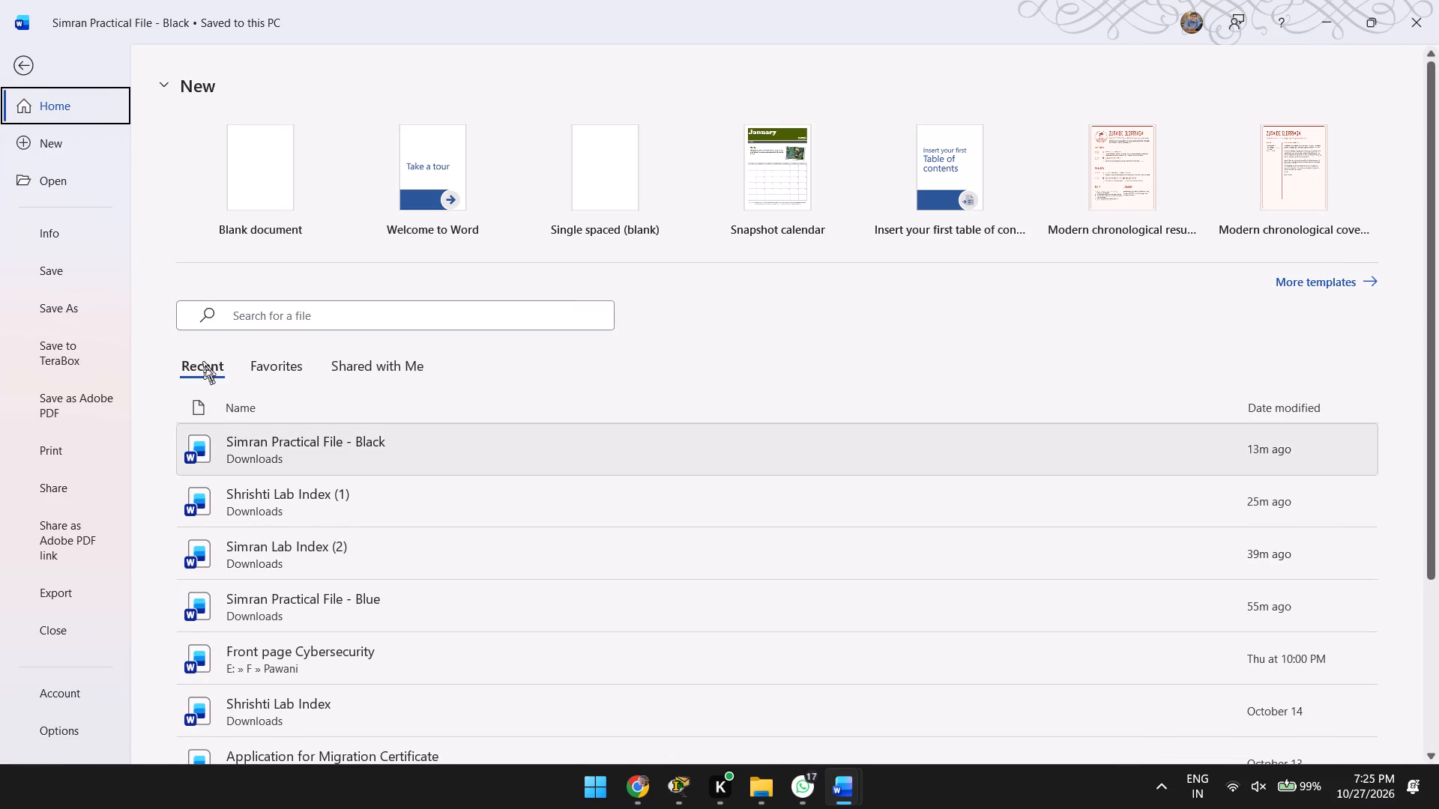
Save a PDF copy of the practical file in the Downloads folder under the same name, Simran Practical File - Black.
{"action": "left_click", "coordinate": [108, 304]}
{"action": "left_click", "coordinate": [328, 485]}
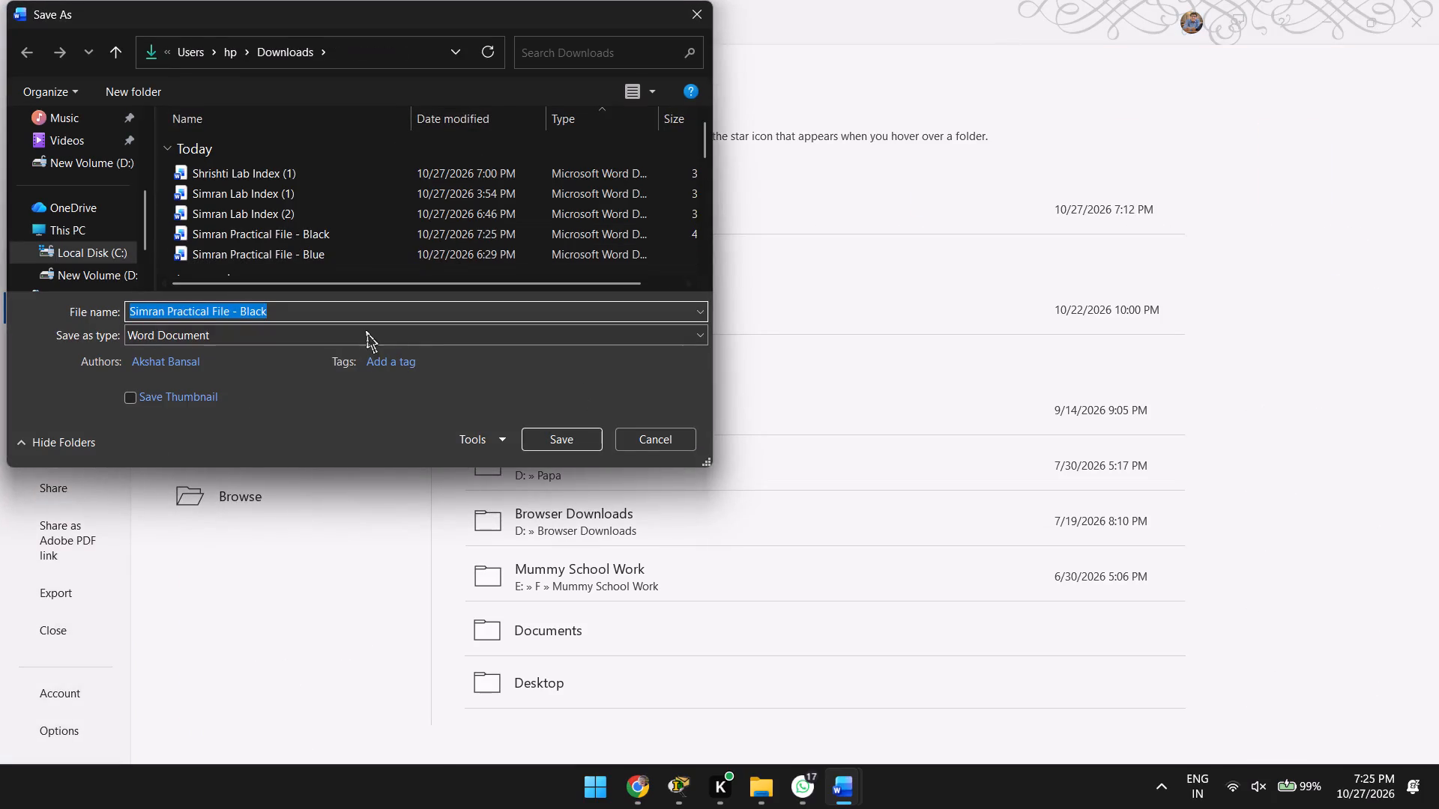
{"action": "left_click", "coordinate": [358, 340]}
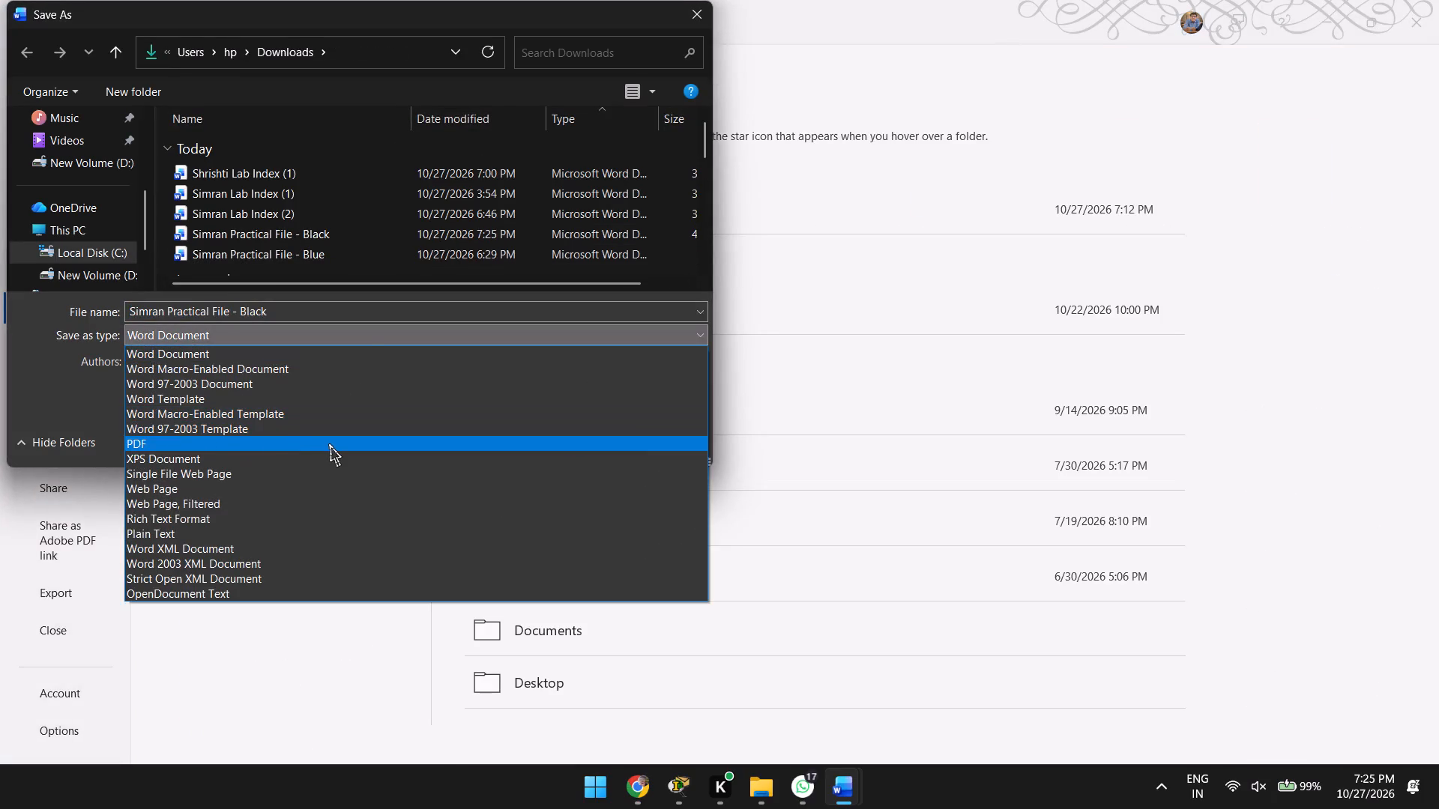
{"action": "left_click", "coordinate": [328, 443]}
{"action": "left_click", "coordinate": [537, 480]}
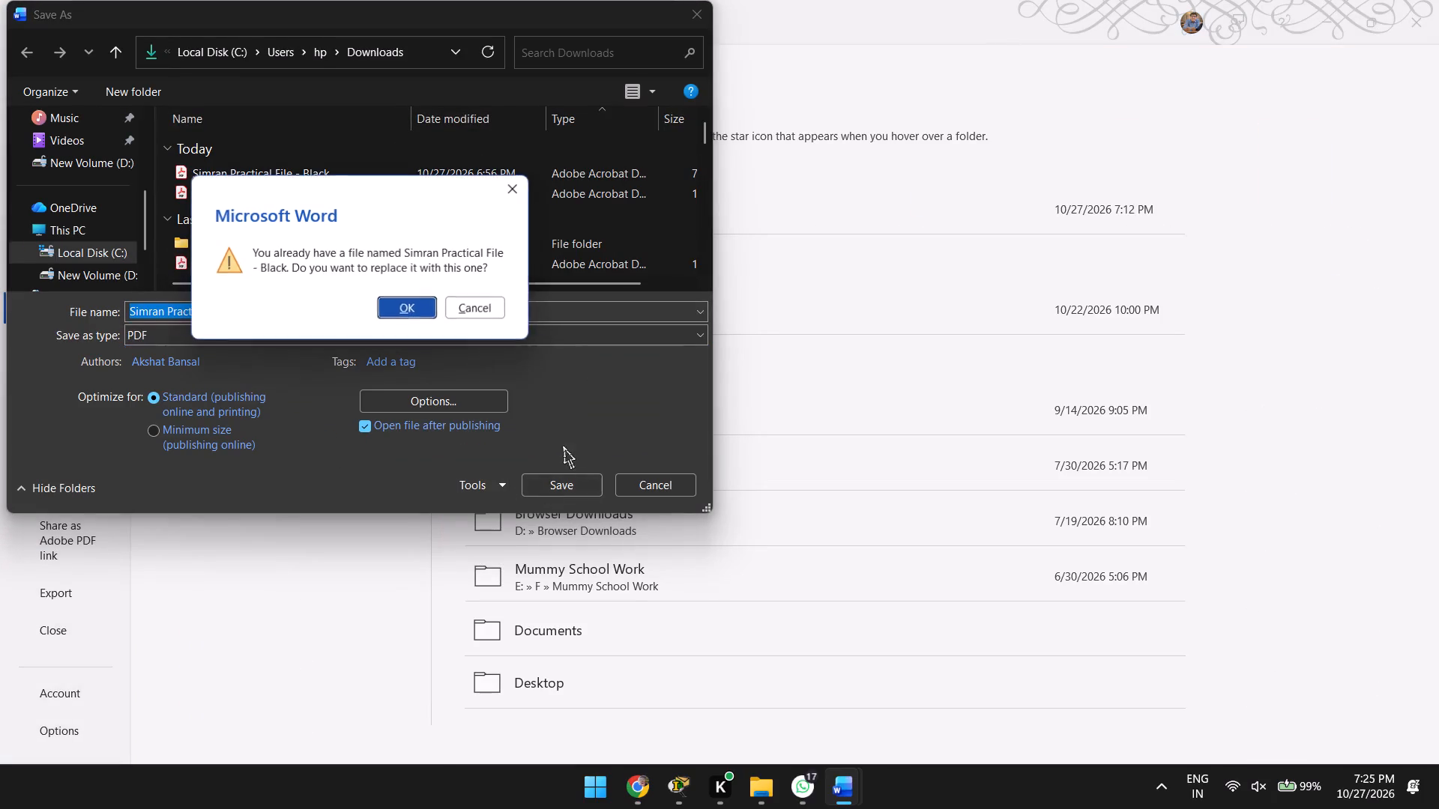
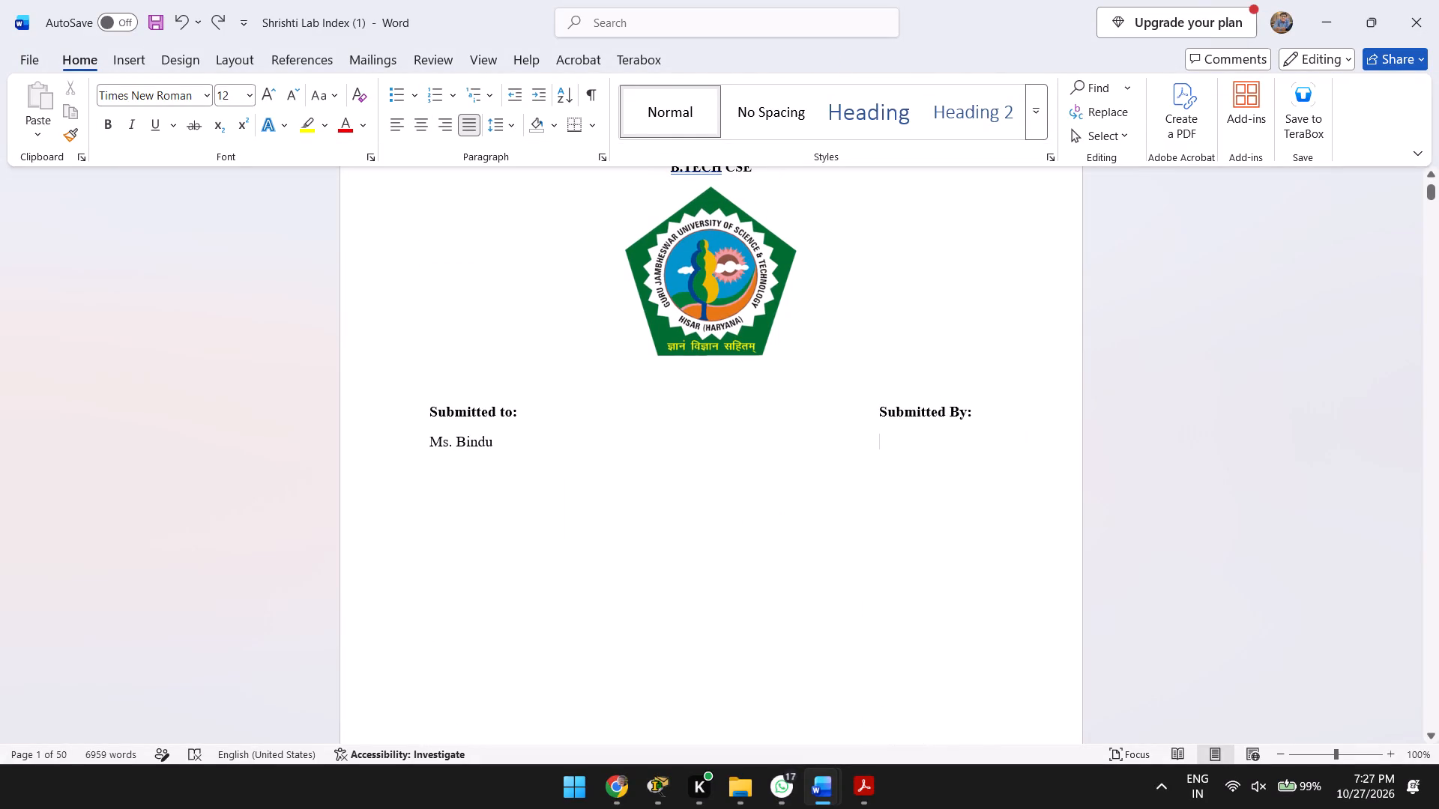
Enter the student's name below the Submitted By heading on the cover page and start a new line.
{"action": "scroll", "coordinate": [922, 457], "scroll_direction": "down", "scroll_amount": 1}
{"action": "scroll", "coordinate": [922, 457], "scroll_direction": "up", "scroll_amount": 2}
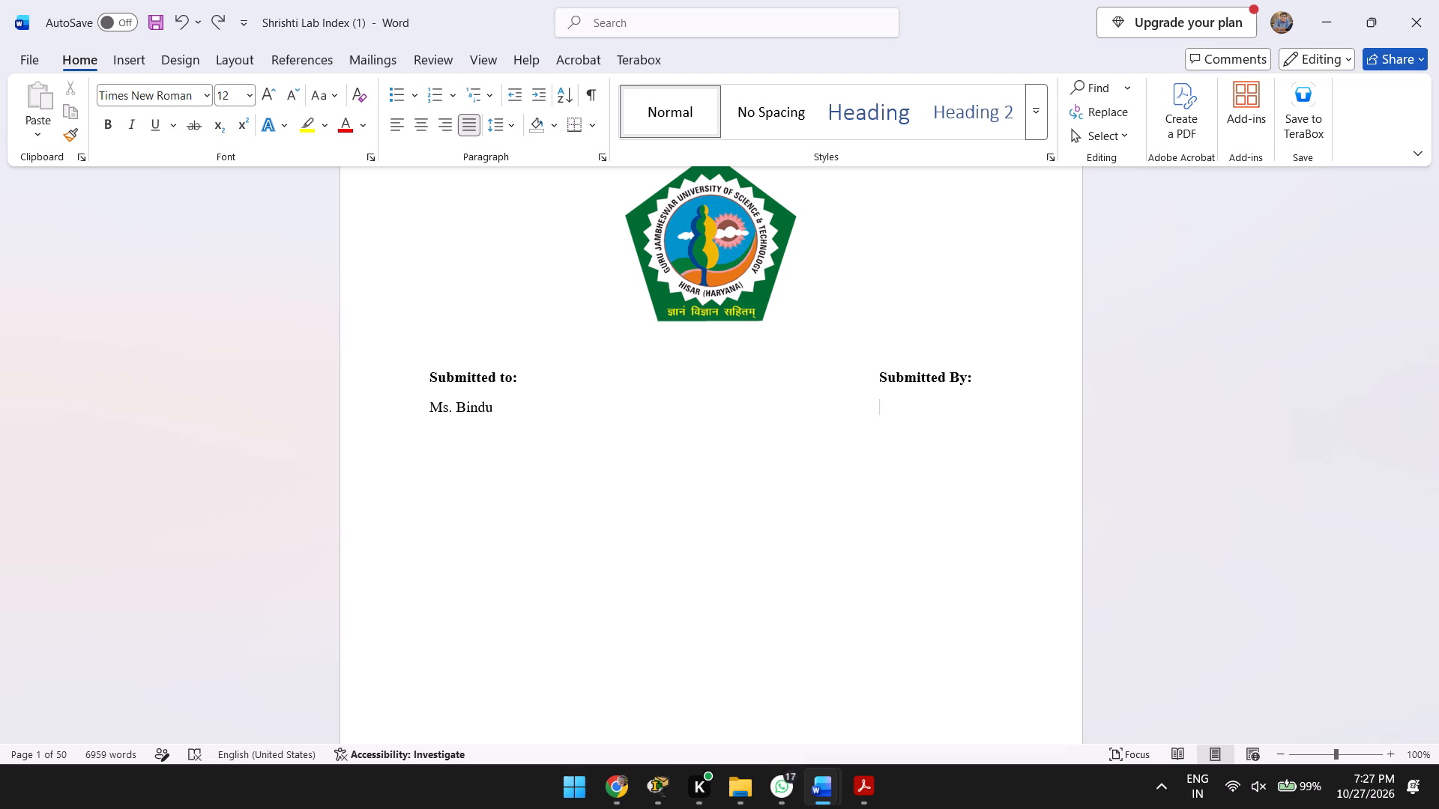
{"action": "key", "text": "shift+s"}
{"action": "key", "text": "BackSpace"}
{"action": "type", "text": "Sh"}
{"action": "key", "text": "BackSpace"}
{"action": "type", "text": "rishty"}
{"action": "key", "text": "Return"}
Following the other open practical file's cover page, add the line "(Assistant Professor)" below Ms. Bindu.
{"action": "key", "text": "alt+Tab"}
{"action": "scroll", "coordinate": [971, 496], "scroll_direction": "down", "scroll_amount": 1}
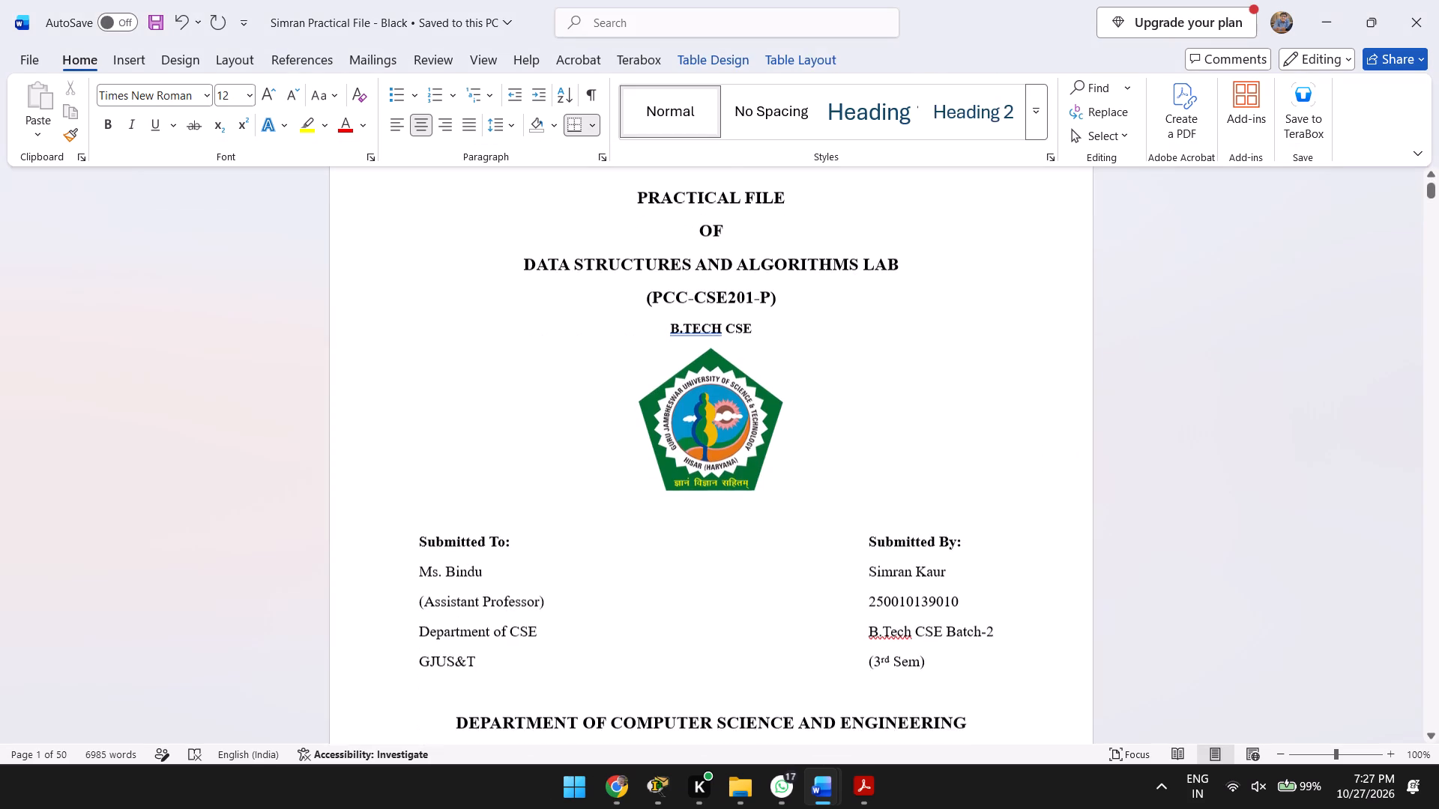
{"action": "key", "text": "alt+Tab"}
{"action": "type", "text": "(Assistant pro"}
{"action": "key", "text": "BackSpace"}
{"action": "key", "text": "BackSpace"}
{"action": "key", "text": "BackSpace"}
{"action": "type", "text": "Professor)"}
Enter the student's roll number on the designation line, aligned beneath the student's name, and start a new line.
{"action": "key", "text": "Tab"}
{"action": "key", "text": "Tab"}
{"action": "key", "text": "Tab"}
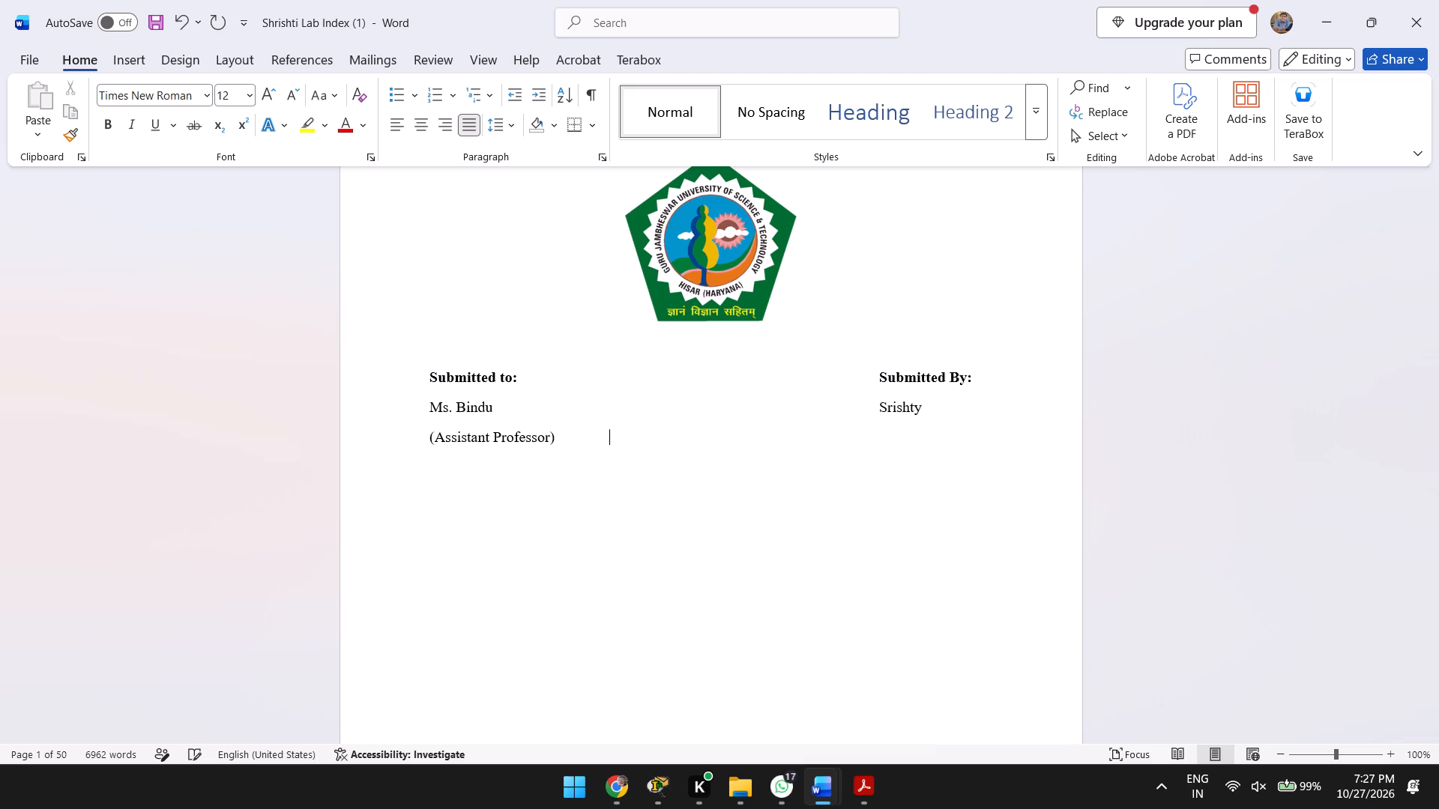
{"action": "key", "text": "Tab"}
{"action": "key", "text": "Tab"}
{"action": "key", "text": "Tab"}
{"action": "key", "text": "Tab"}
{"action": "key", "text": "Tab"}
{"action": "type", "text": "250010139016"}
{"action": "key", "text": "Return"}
Check the other practical file's cover page for the details that follow the designation and roll number.
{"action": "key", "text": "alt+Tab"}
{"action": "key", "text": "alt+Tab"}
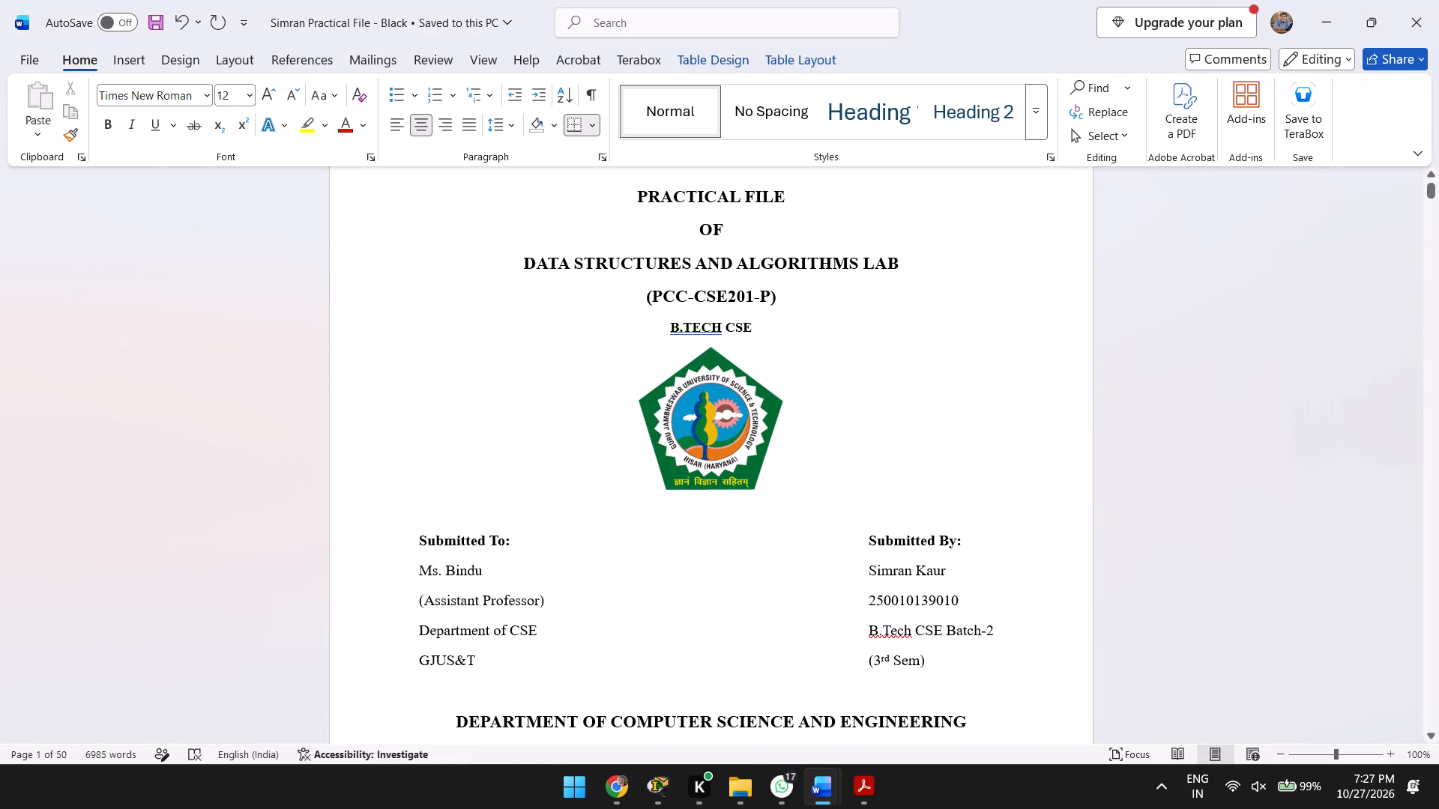
Enter Department of CSE below (Assistant Professor) in the Submitted to block of the Shrishti Lab Index (1) cover page.
{"action": "type", "text": "Depoa"}
{"action": "key", "text": "BackSpace"}
{"action": "key", "text": "BackSpace"}
{"action": "type", "text": "artment of CSE"}
Enter B.Tech CSE under the roll number in the Submitted By column, level with Department of CSE.
{"action": "key", "text": "Tab"}
{"action": "key", "text": "Tab"}
{"action": "key", "text": "Tab"}
{"action": "key", "text": "Tab"}
{"action": "key", "text": "Tab"}
{"action": "key", "text": "Tab"}
{"action": "key", "text": "Tab"}
{"action": "key", "text": "Tab"}
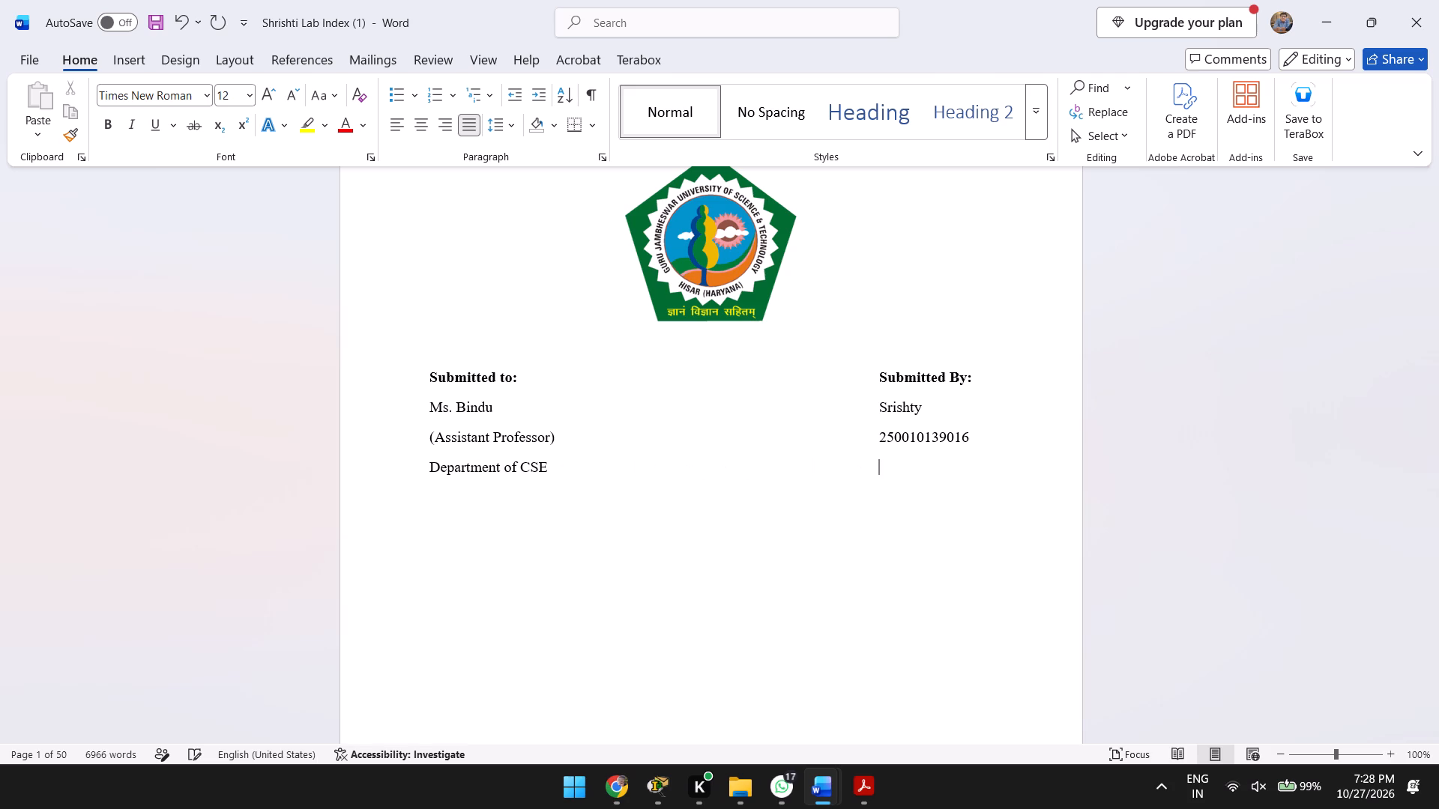
{"action": "key", "text": "alt+Tab"}
{"action": "key", "text": "alt+Tab"}
{"action": "key", "text": "alt+Tab"}
{"action": "key", "text": "alt+Tab"}
{"action": "type", "text": "N.tech"}
{"action": "key", "text": "space"}
{"action": "key", "text": "BackSpace"}
{"action": "key", "text": "ctrl+BackSpace"}
{"action": "key", "text": "ctrl+BackSpace"}
{"action": "key", "text": "BackSpace"}
{"action": "type", "text": "B.Tech CSE"}
{"action": "key", "text": "space"}
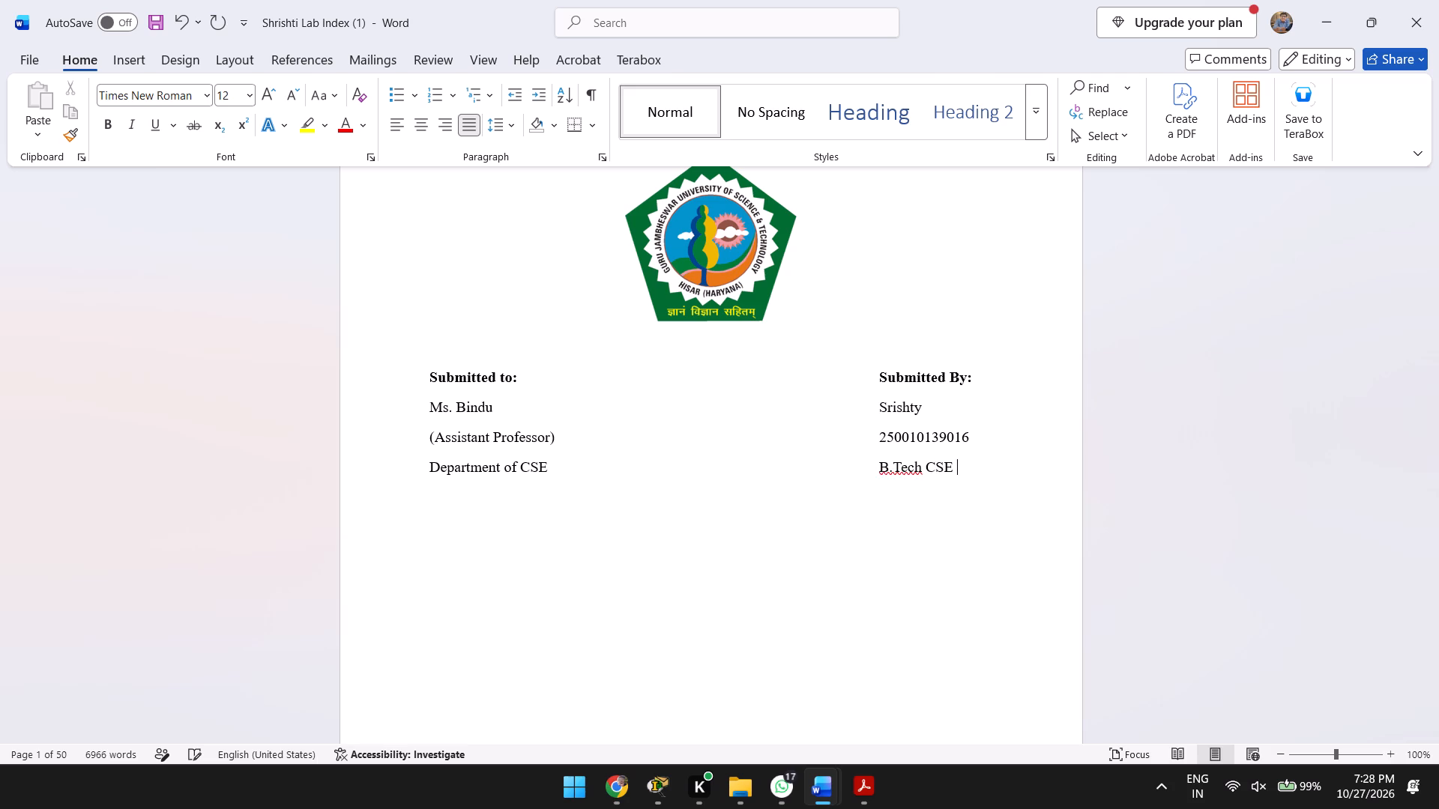
Append Batch-2 to the B.Tech CSE line in the Submitted By column.
{"action": "key", "text": "alt+Tab"}
{"action": "key", "text": "alt+Tab"}
{"action": "type", "text": "Nat"}
{"action": "key", "text": "BackSpace"}
{"action": "key", "text": "BackSpace"}
{"action": "key", "text": "BackSpace"}
{"action": "type", "text": "Batch -"}
{"action": "key", "text": "space"}
{"action": "key", "text": "BackSpace"}
{"action": "key", "text": "BackSpace"}
{"action": "key", "text": "BackSpace"}
{"action": "type", "text": "-2"}
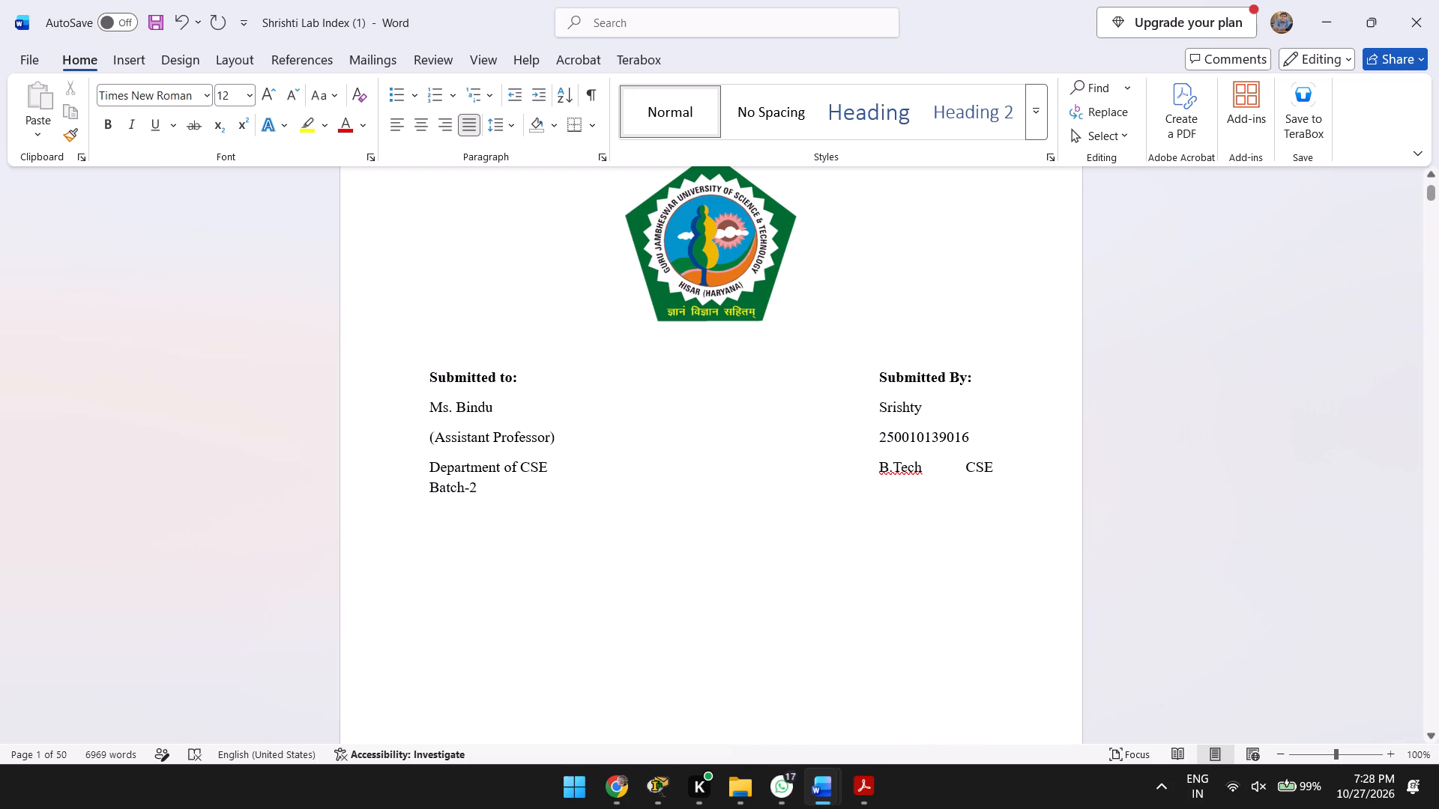
Move the Submitted By heading and the three student detail lines beneath it back by one tab stop.
{"action": "left_click", "coordinate": [887, 381]}
{"action": "key", "text": "Left"}
{"action": "key", "text": "Return"}
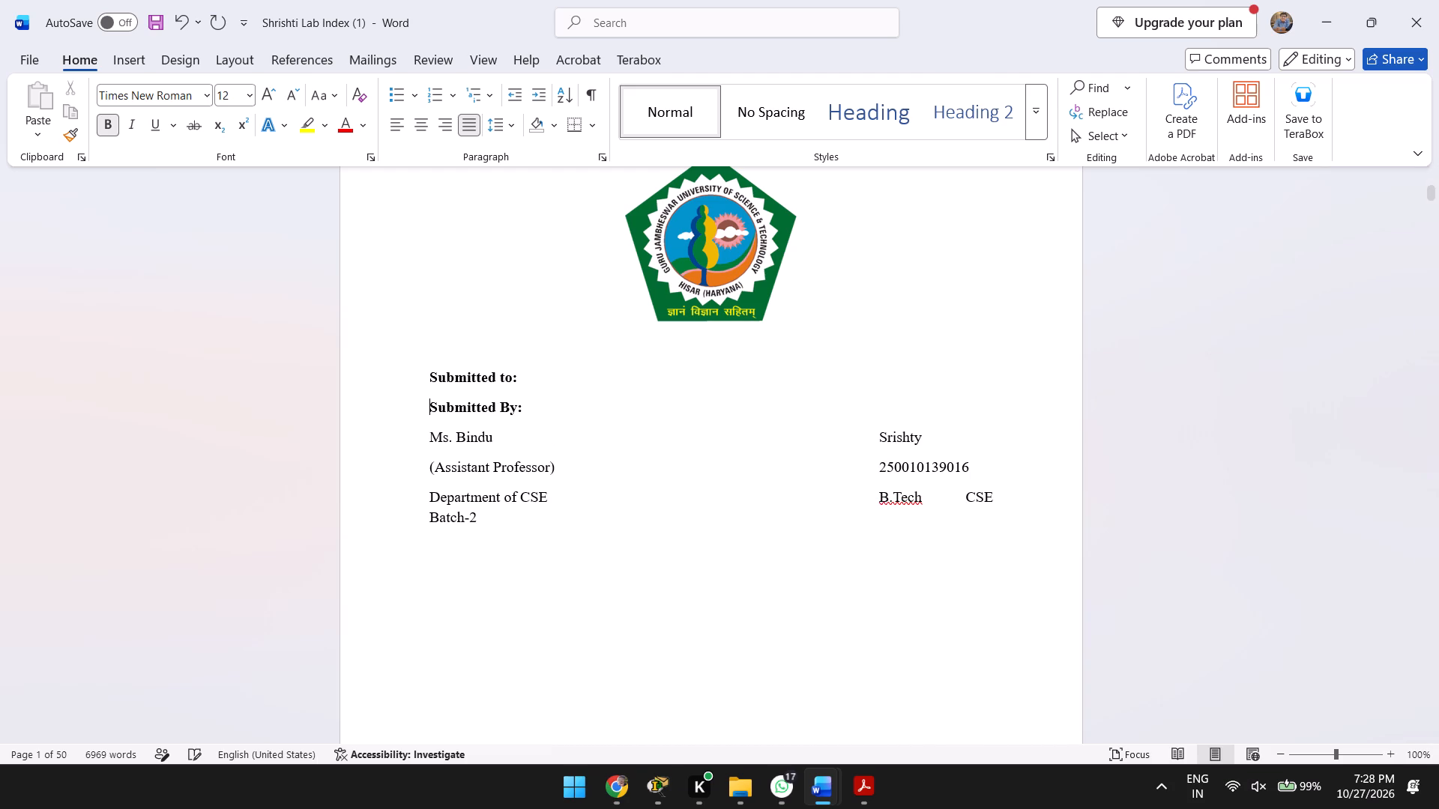
{"action": "key", "text": "ctrl+z"}
{"action": "key", "text": "BackSpace"}
{"action": "key", "text": "Down"}
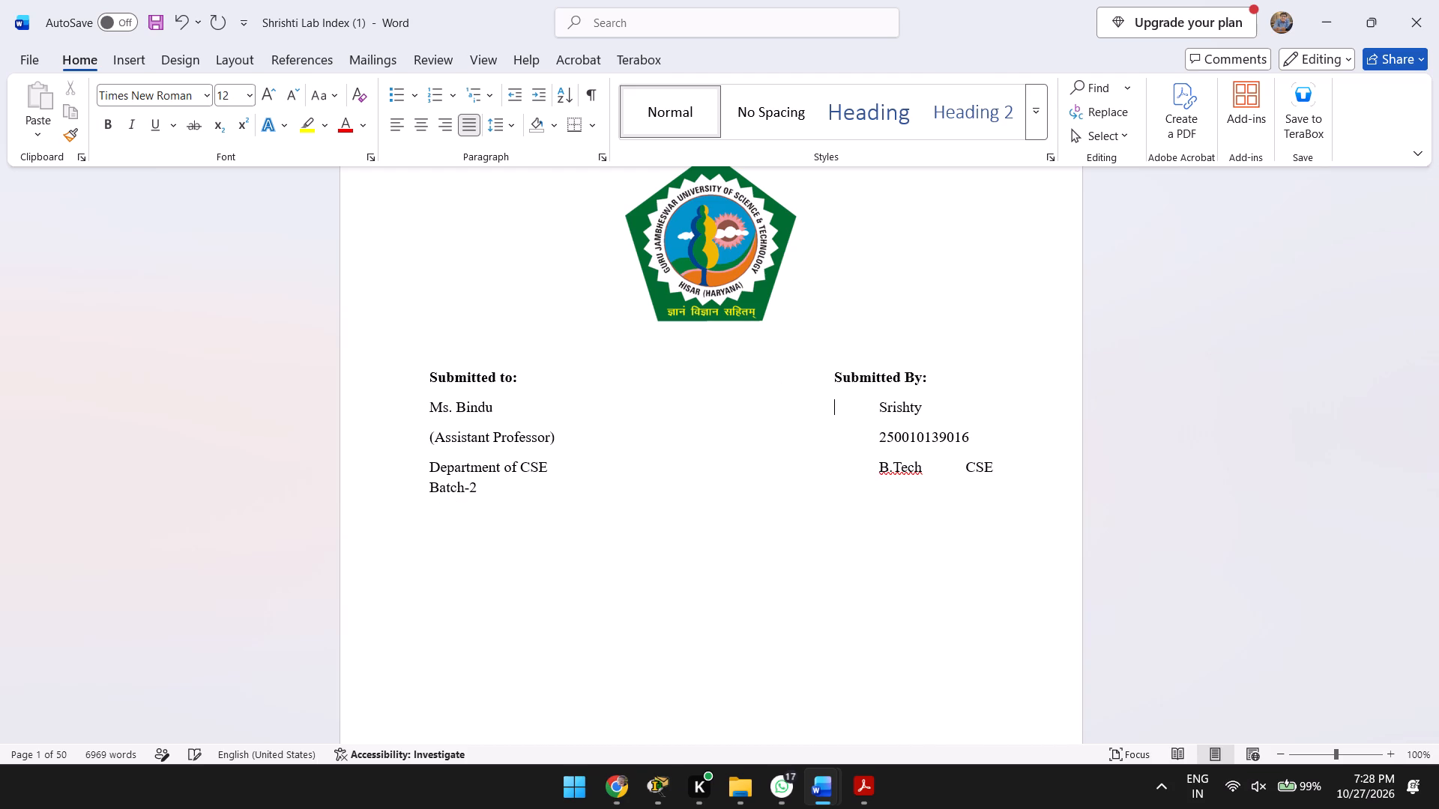
{"action": "key", "text": "BackSpace"}
{"action": "key", "text": "Down"}
{"action": "key", "text": "BackSpace"}
{"action": "key", "text": "Down"}
{"action": "key", "text": "Up"}
{"action": "key", "text": "BackSpace"}
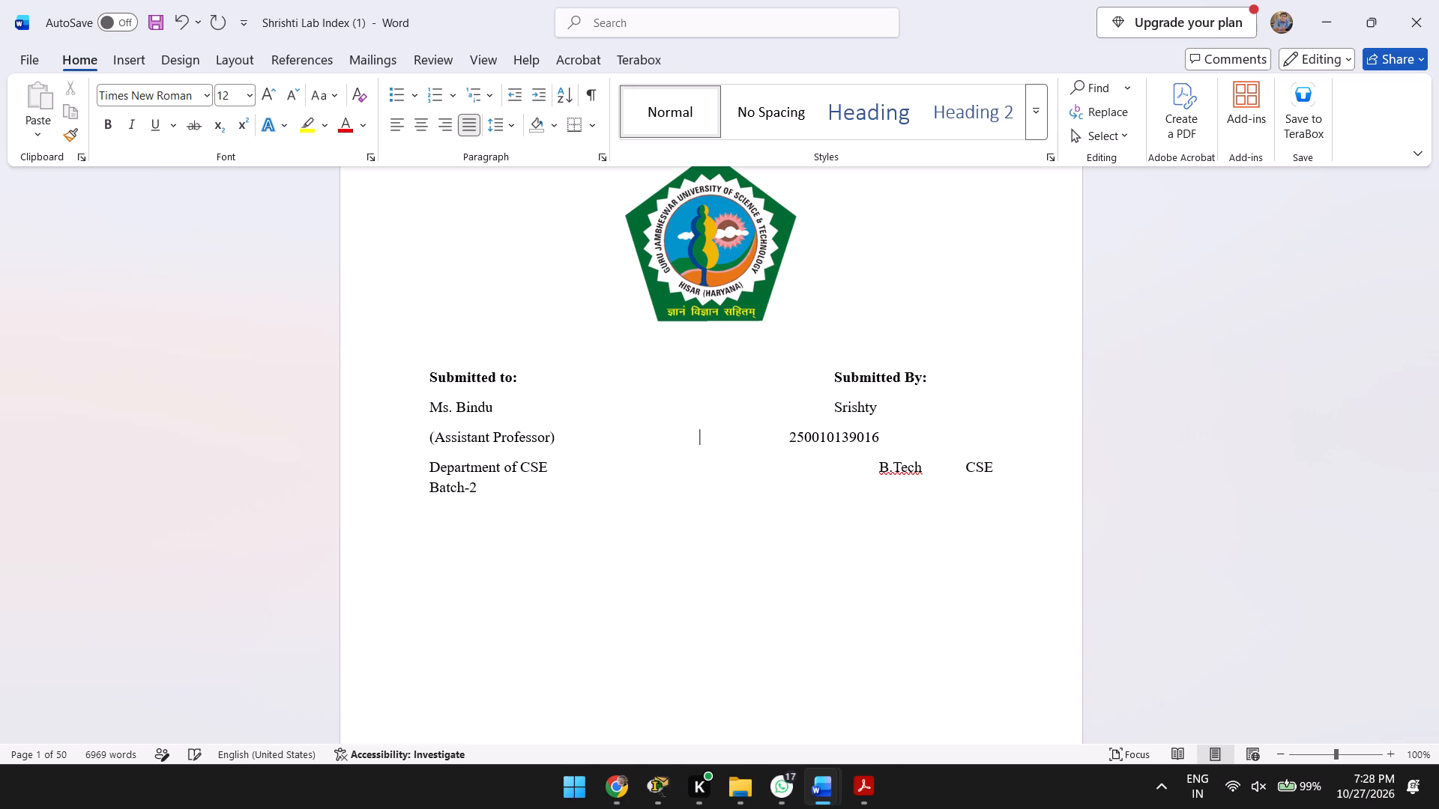
{"action": "key", "text": "ctrl+z"}
{"action": "key", "text": "Down"}
{"action": "key", "text": "BackSpace"}
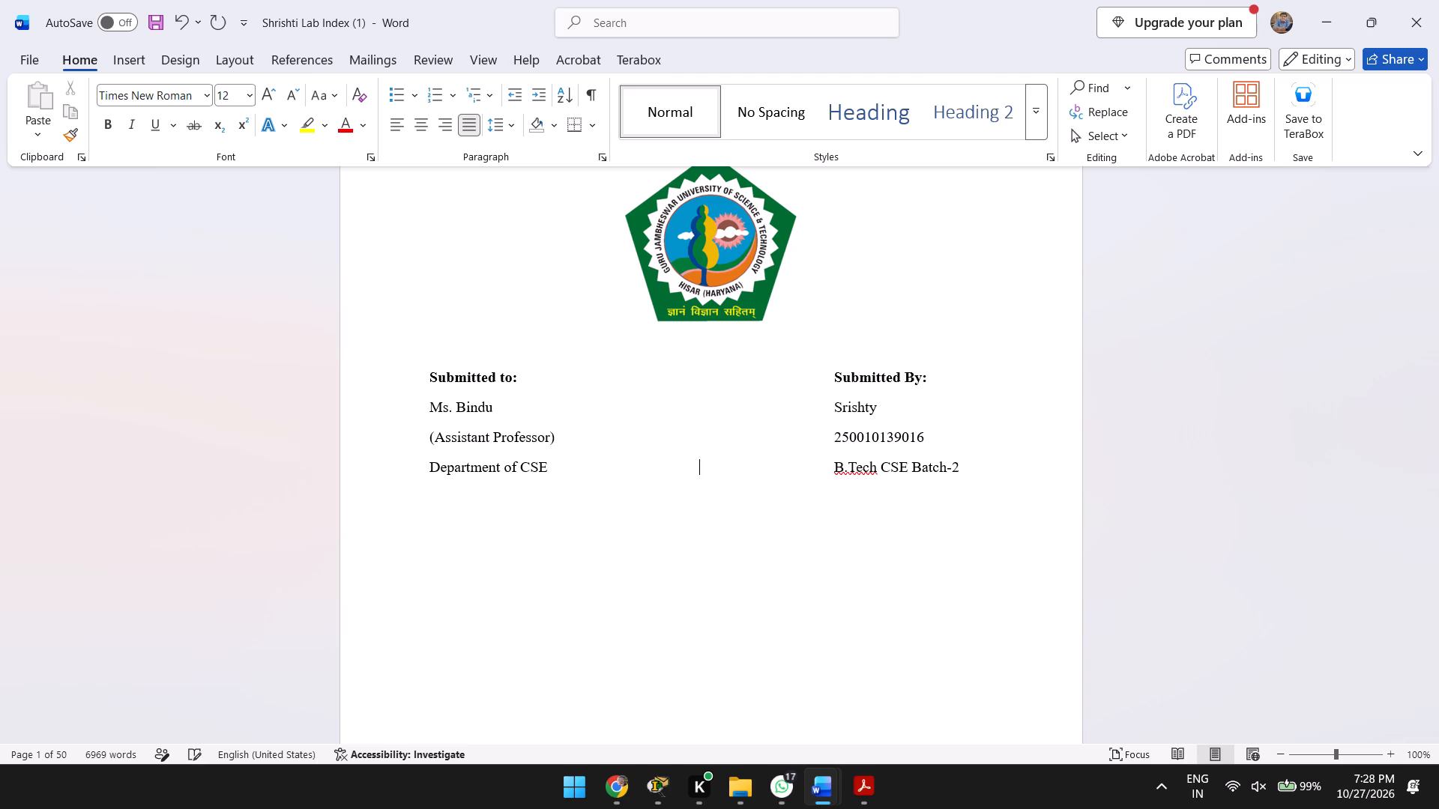
Start a new line below the Department of CSE and B.Tech CSE Batch-2 row.
{"action": "left_click", "coordinate": [1052, 503]}
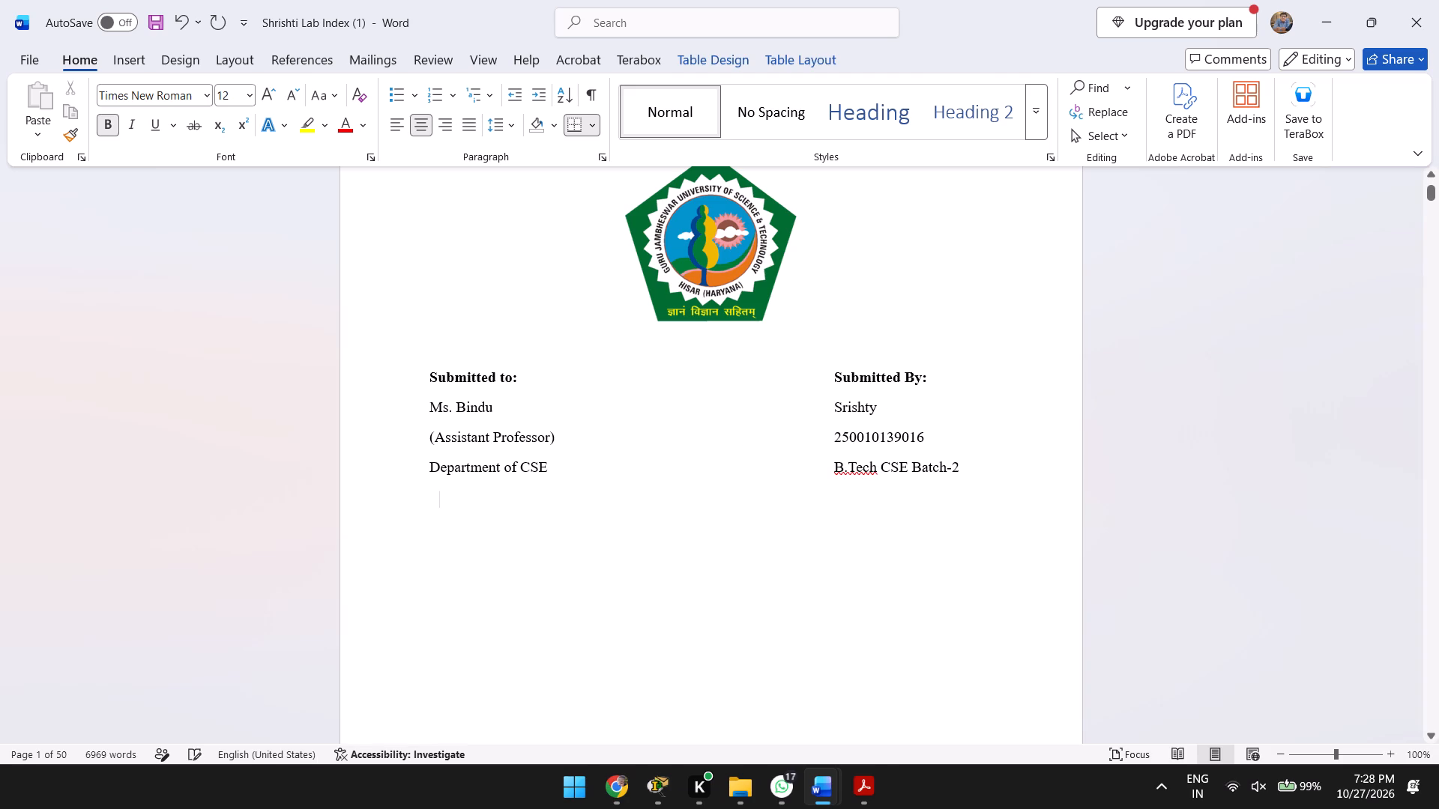
{"action": "left_click", "coordinate": [1017, 469]}
{"action": "key", "text": "Return"}
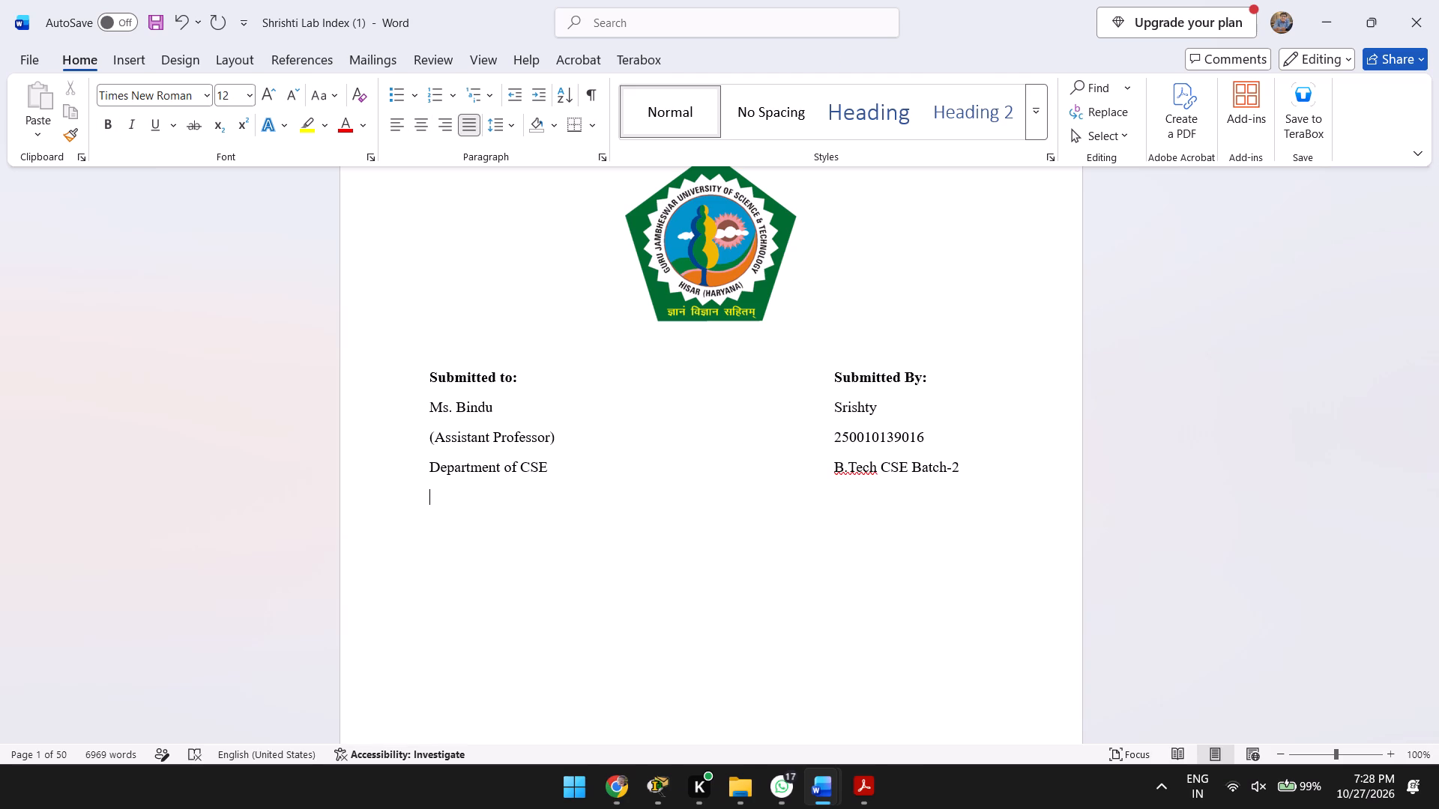
Switch to the Simran Practical File document and examine its remaining cover page details and the whole index table.
{"action": "key", "text": "alt+Tab"}
{"action": "scroll", "coordinate": [829, 551], "scroll_direction": "down", "scroll_amount": 3}
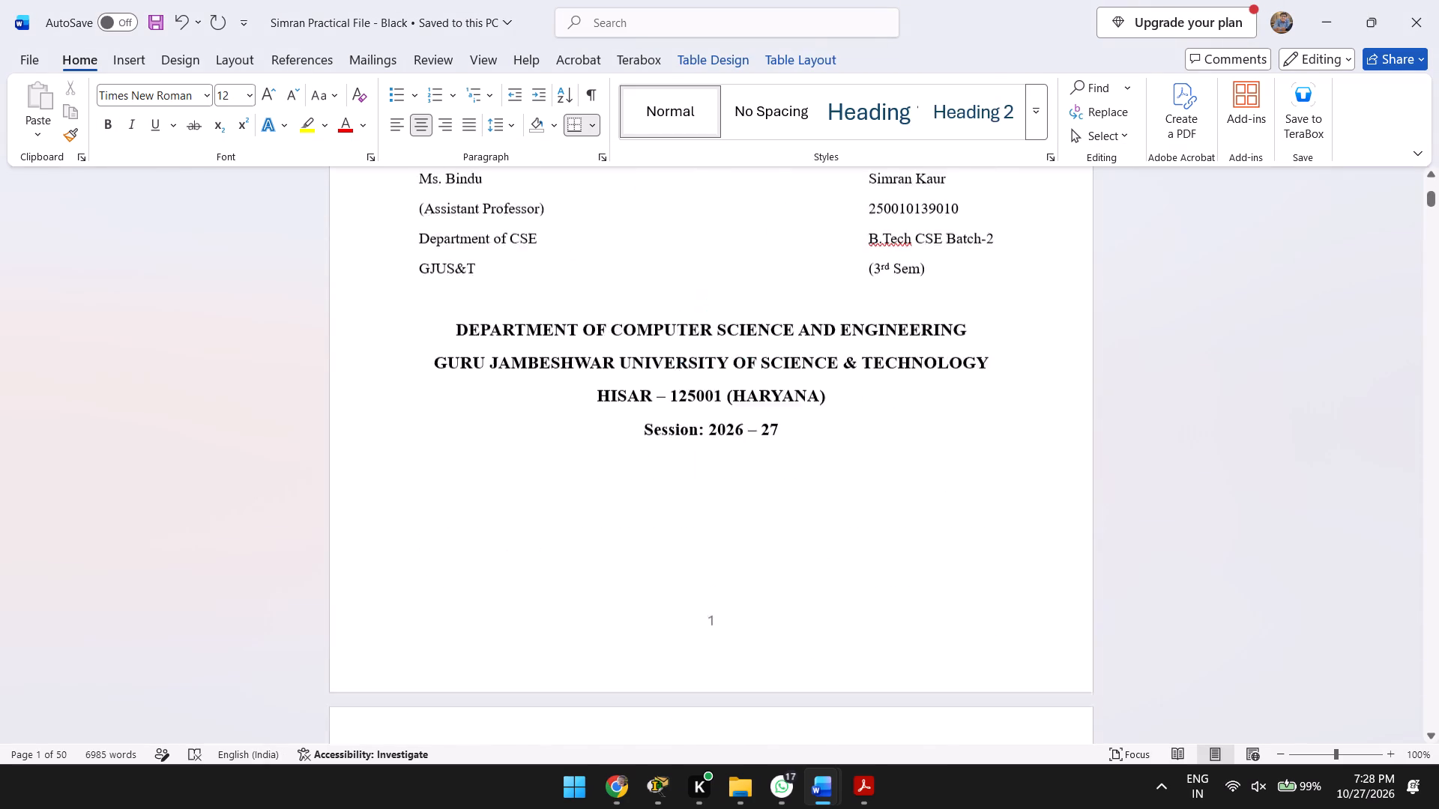
{"action": "scroll", "coordinate": [829, 551], "scroll_direction": "down", "scroll_amount": 3}
{"action": "scroll", "coordinate": [829, 551], "scroll_direction": "up", "scroll_amount": 1}
{"action": "scroll", "coordinate": [971, 500], "scroll_direction": "down", "scroll_amount": 1}
{"action": "scroll", "coordinate": [1028, 427], "scroll_direction": "up", "scroll_amount": 1}
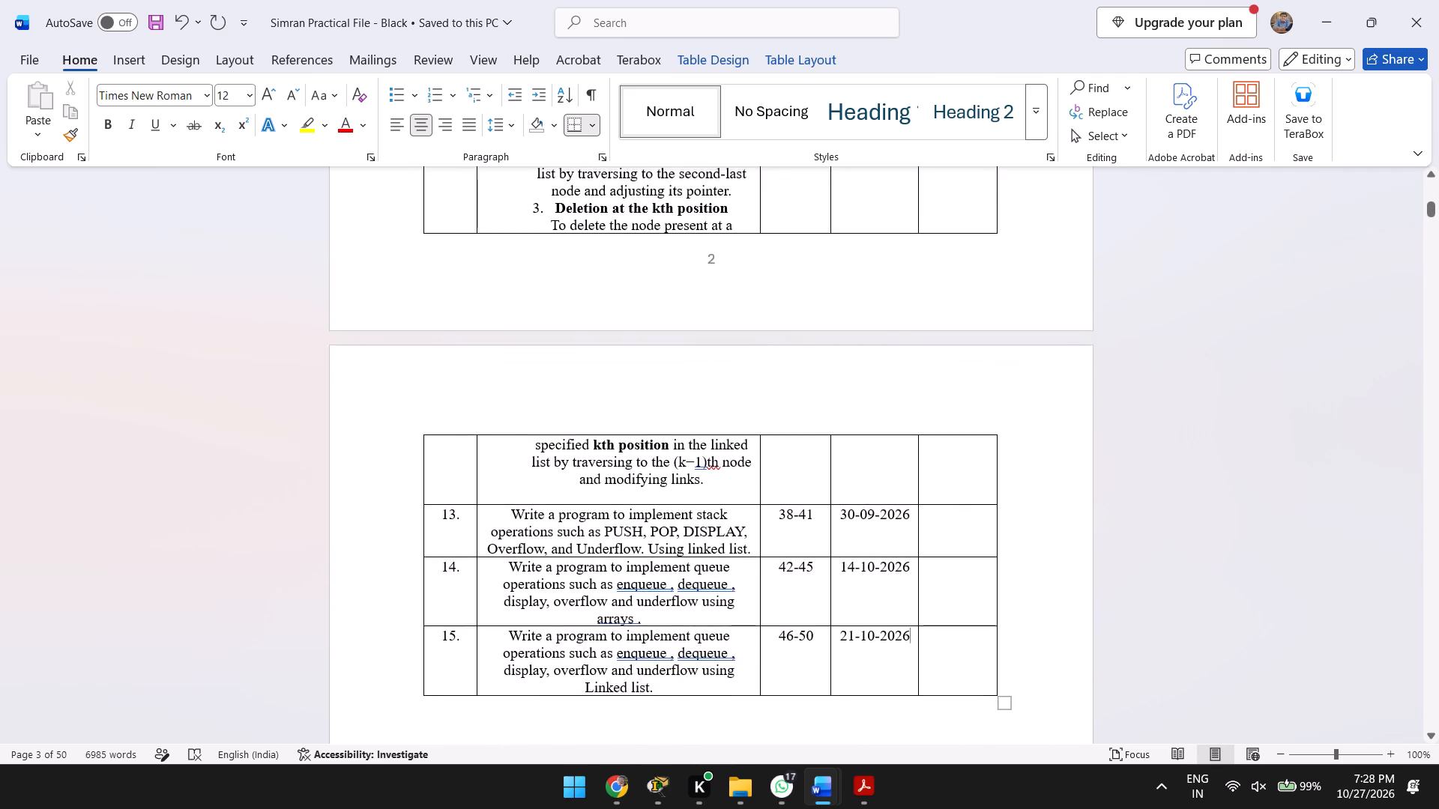
{"action": "scroll", "coordinate": [1028, 427], "scroll_direction": "up", "scroll_amount": 2}
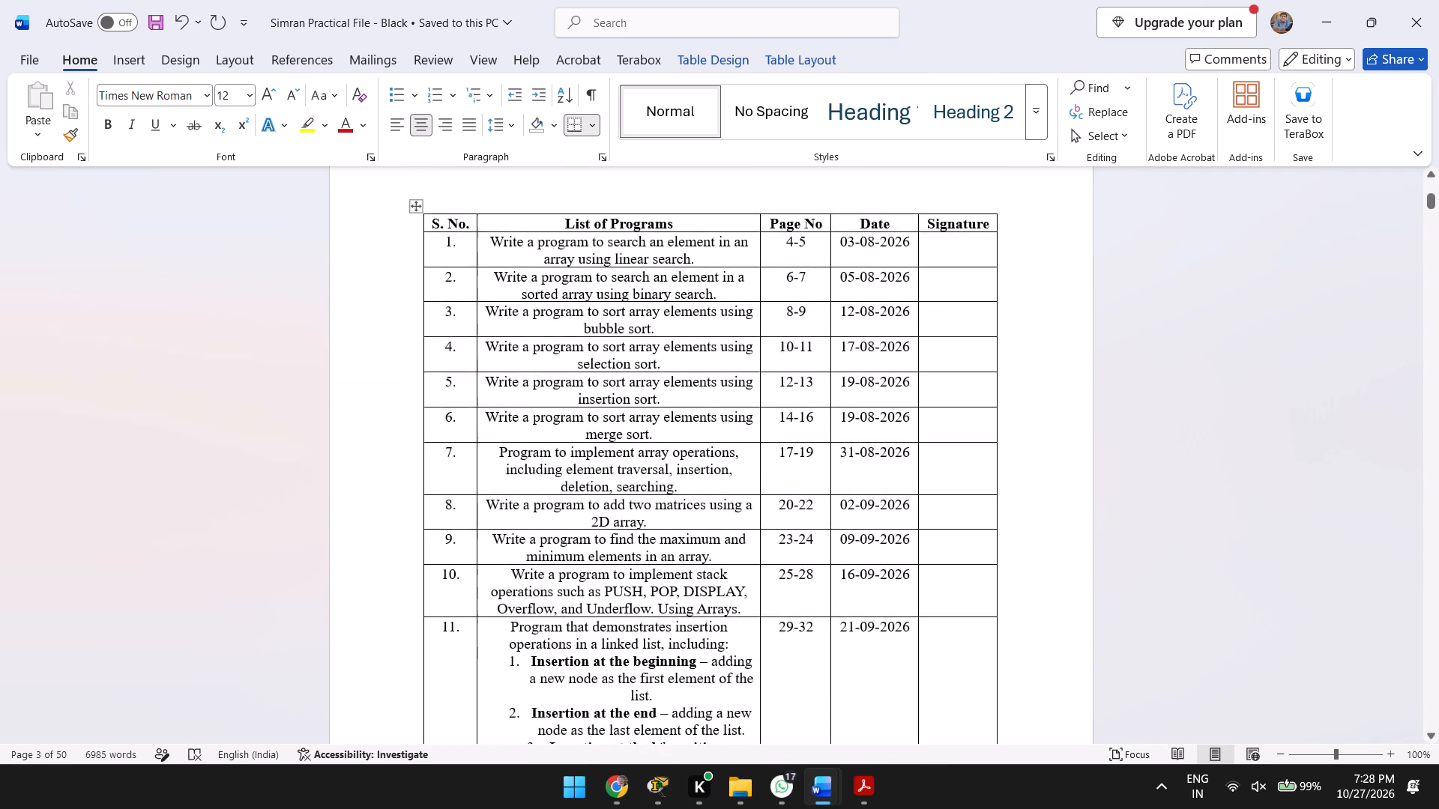
{"action": "scroll", "coordinate": [1028, 427], "scroll_direction": "down", "scroll_amount": 1}
{"action": "scroll", "coordinate": [1028, 427], "scroll_direction": "up", "scroll_amount": 2}
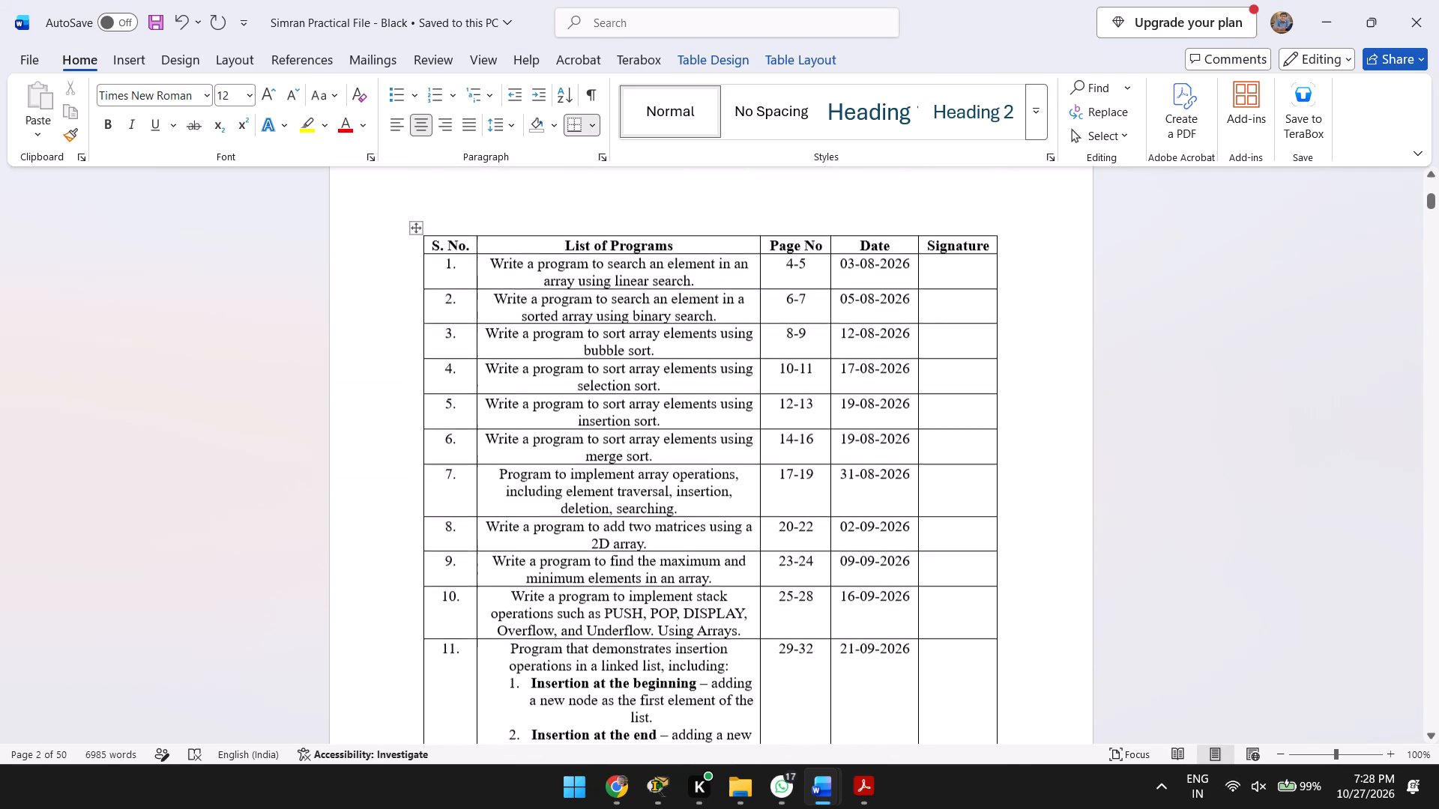
{"action": "scroll", "coordinate": [1025, 461], "scroll_direction": "down", "scroll_amount": 2}
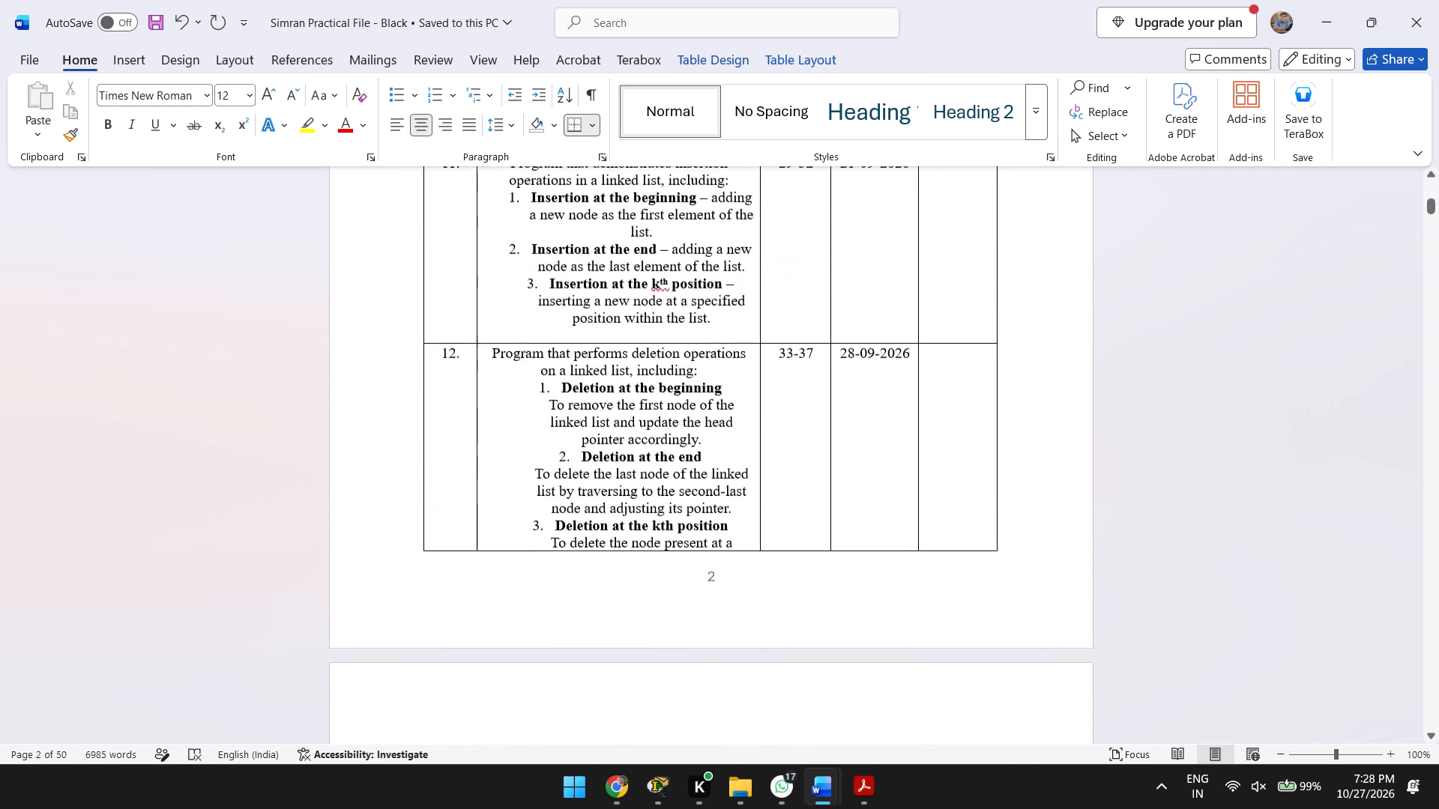
{"action": "scroll", "coordinate": [1025, 461], "scroll_direction": "down", "scroll_amount": 2}
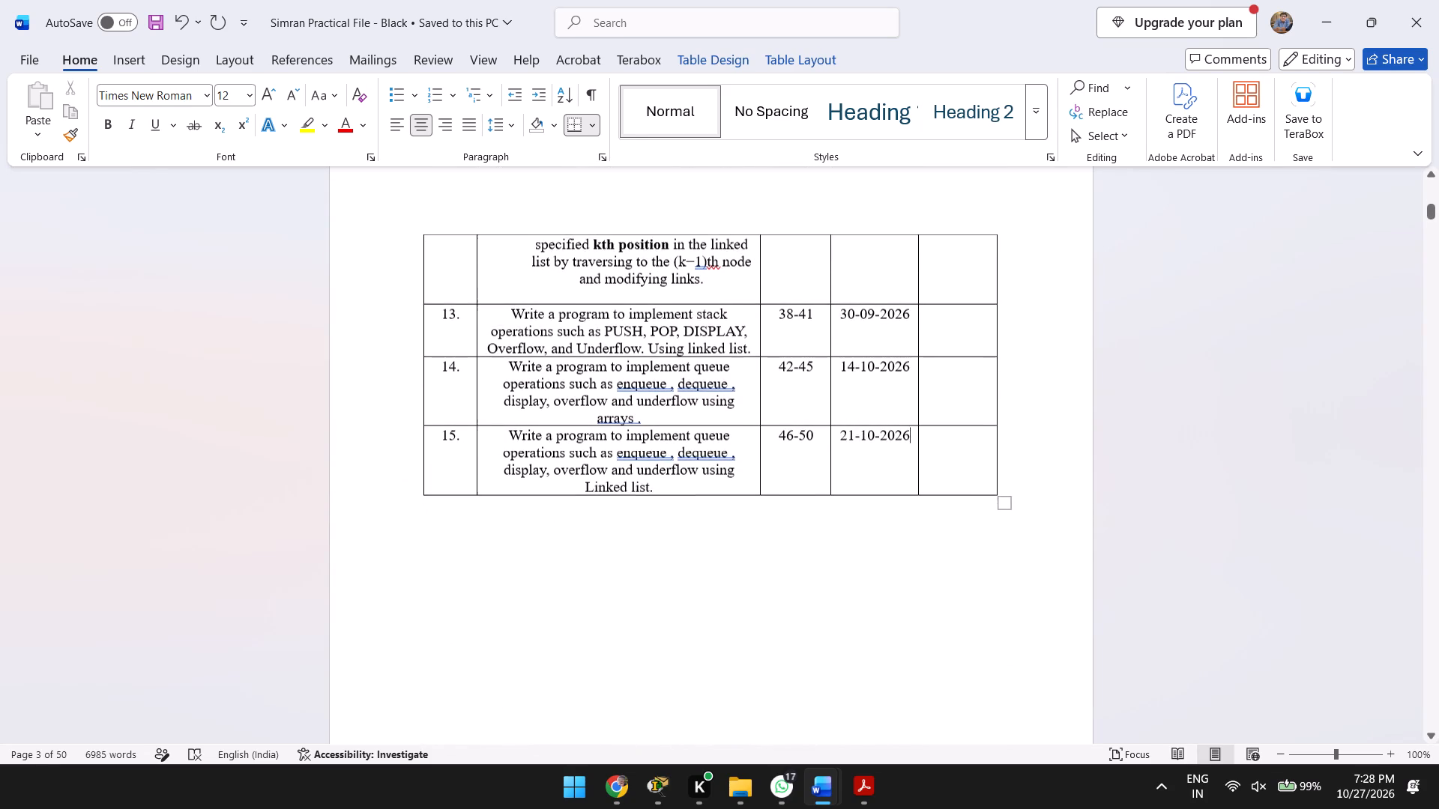
{"action": "scroll", "coordinate": [1020, 470], "scroll_direction": "up", "scroll_amount": 4}
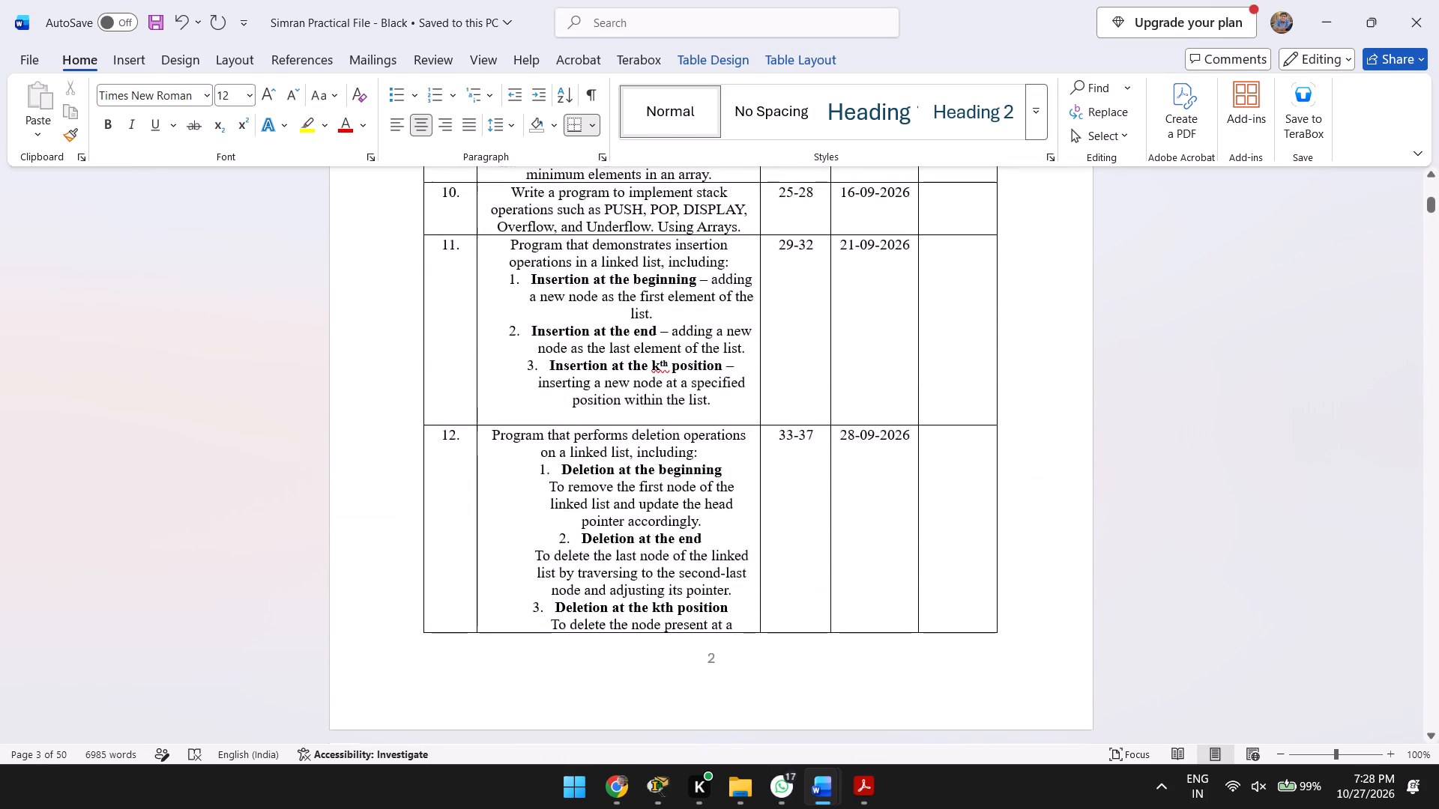
{"action": "scroll", "coordinate": [1020, 470], "scroll_direction": "up", "scroll_amount": 2}
{"action": "scroll", "coordinate": [1020, 470], "scroll_direction": "down", "scroll_amount": 1}
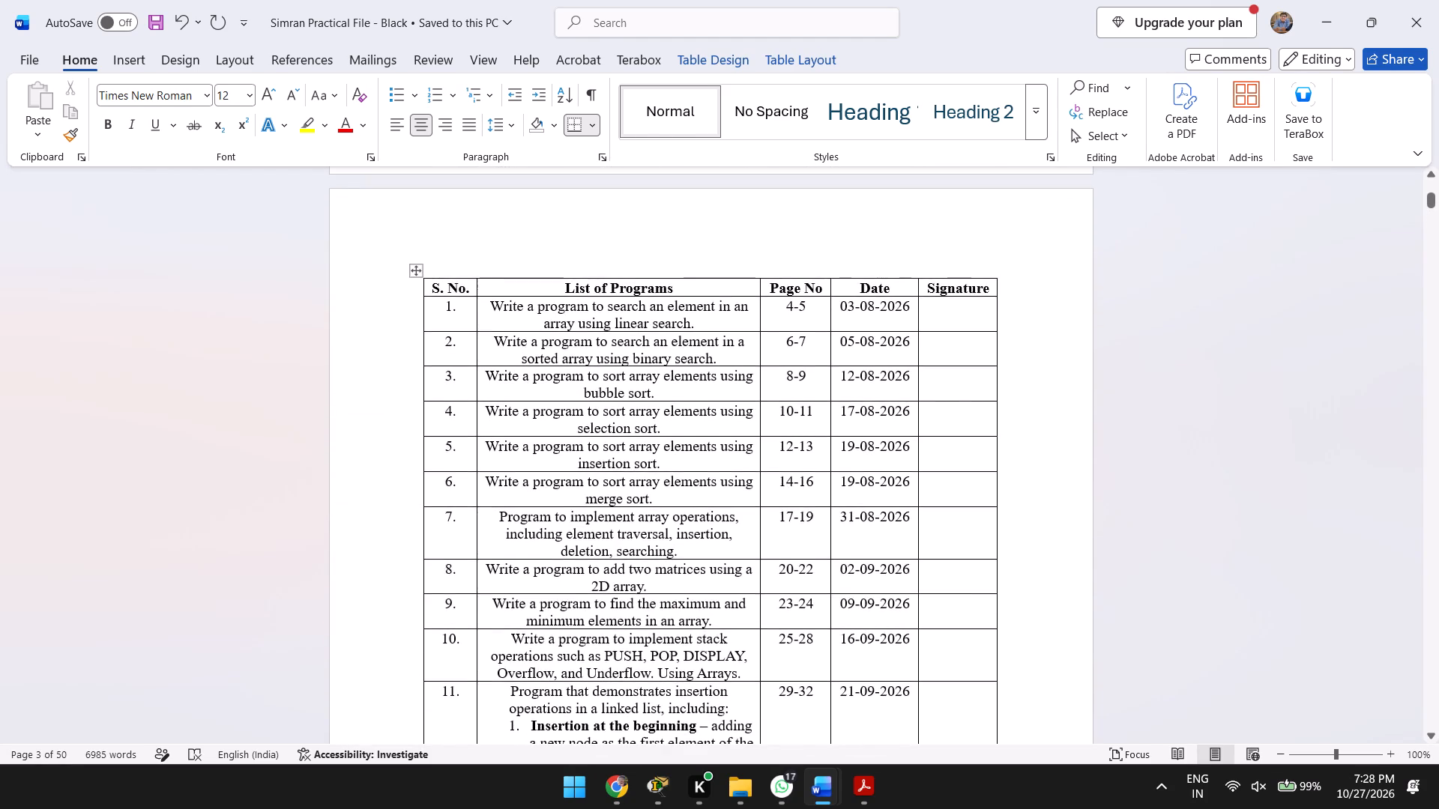
{"action": "scroll", "coordinate": [932, 395], "scroll_direction": "down", "scroll_amount": 1}
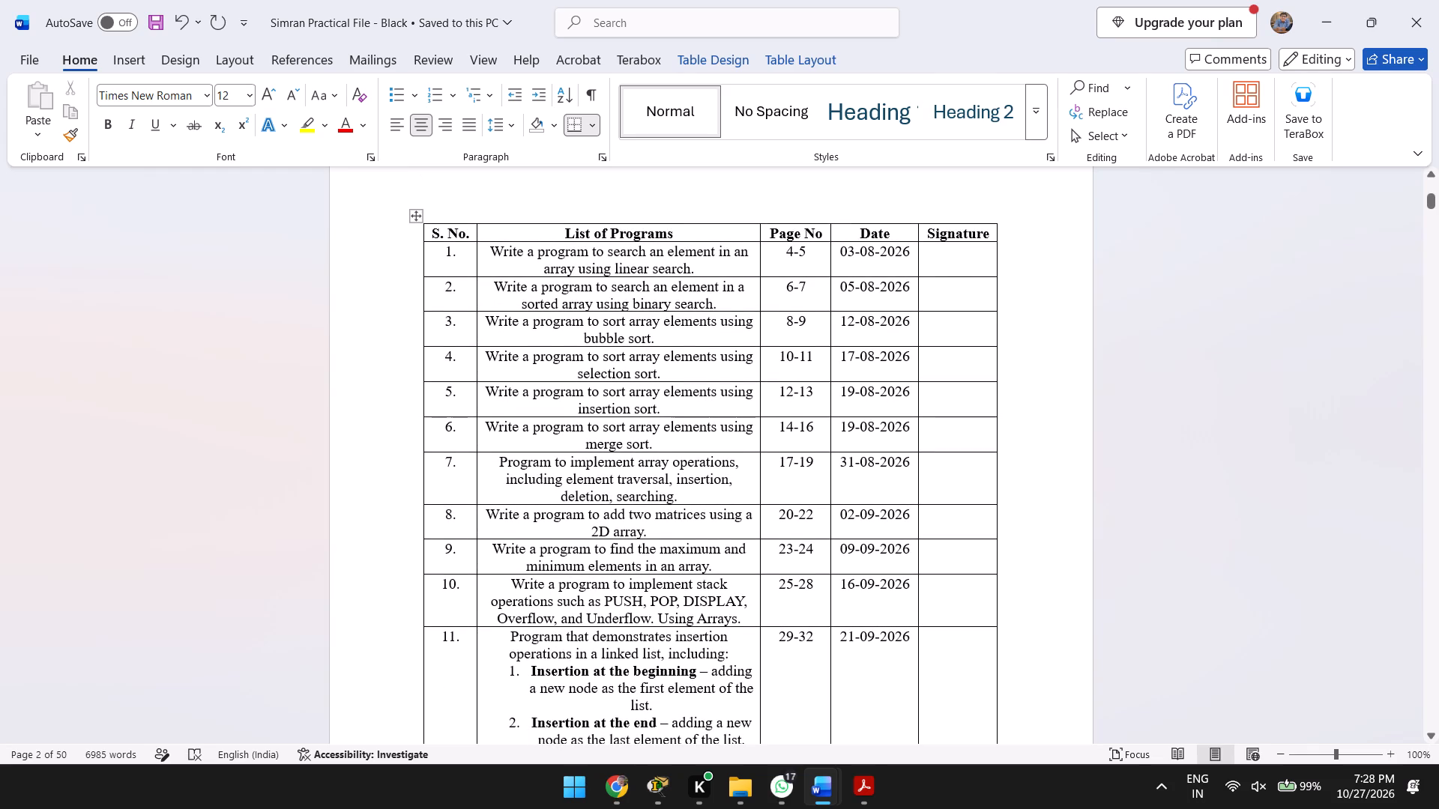
{"action": "scroll", "coordinate": [772, 349], "scroll_direction": "down", "scroll_amount": 1}
{"action": "scroll", "coordinate": [787, 444], "scroll_direction": "down", "scroll_amount": 1}
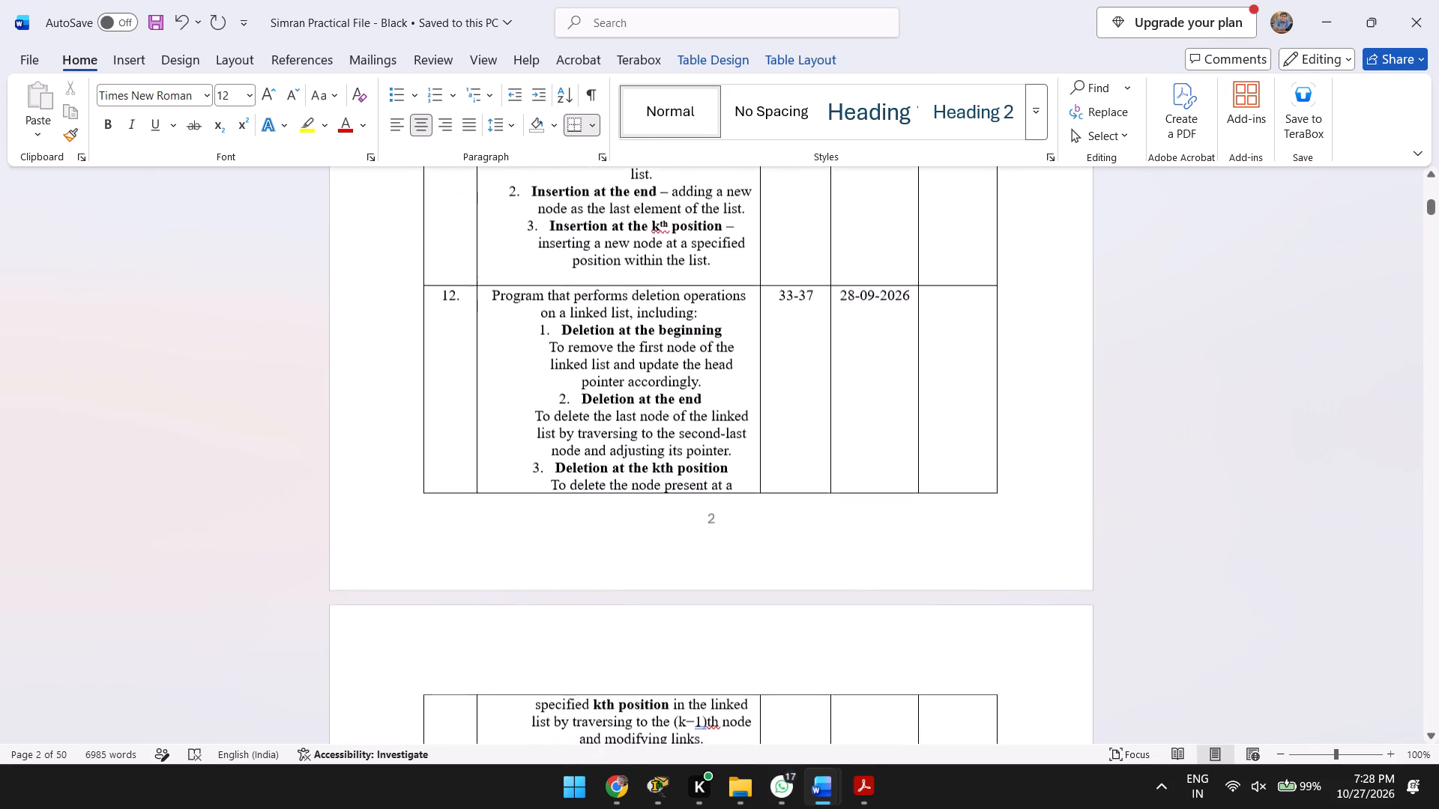
{"action": "scroll", "coordinate": [786, 465], "scroll_direction": "up", "scroll_amount": 3}
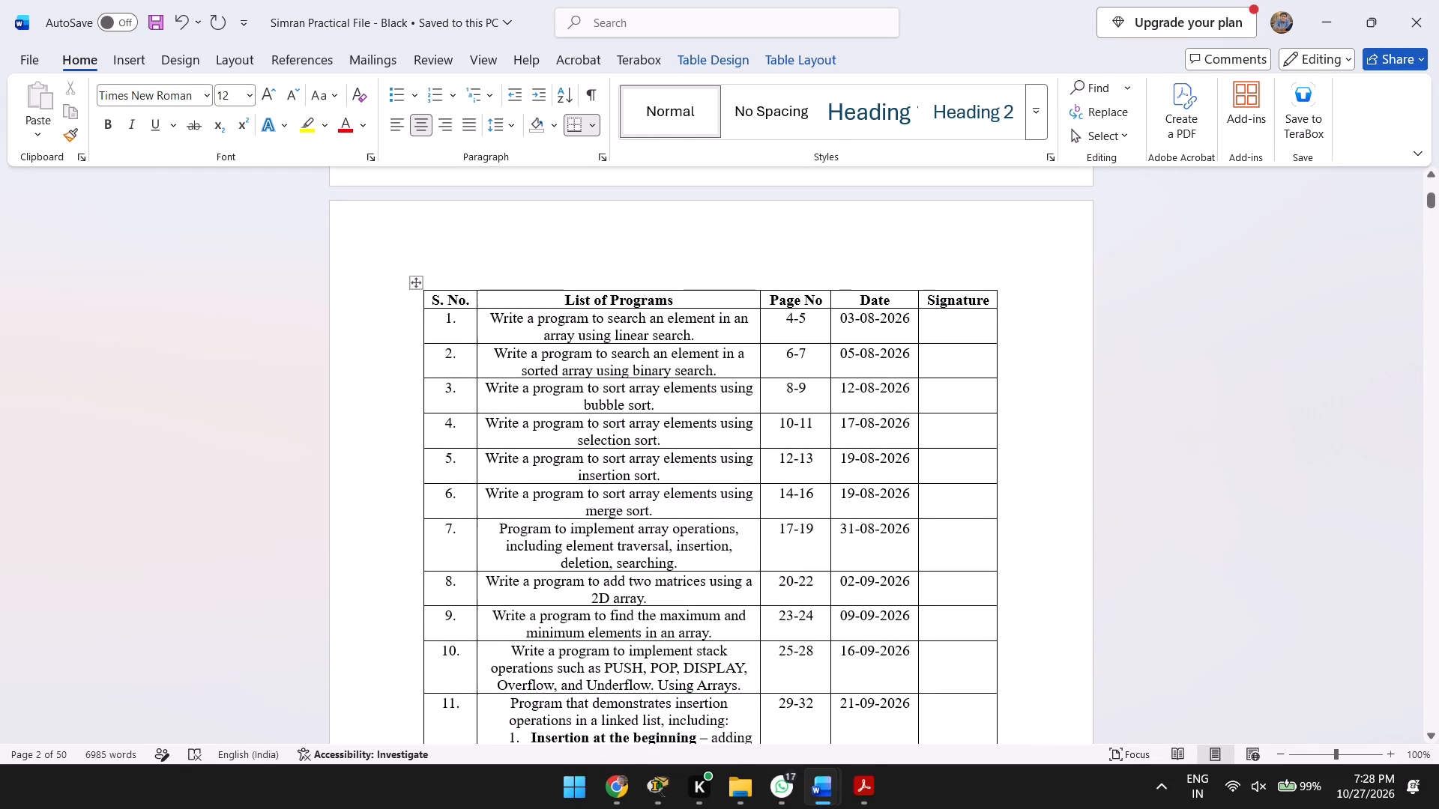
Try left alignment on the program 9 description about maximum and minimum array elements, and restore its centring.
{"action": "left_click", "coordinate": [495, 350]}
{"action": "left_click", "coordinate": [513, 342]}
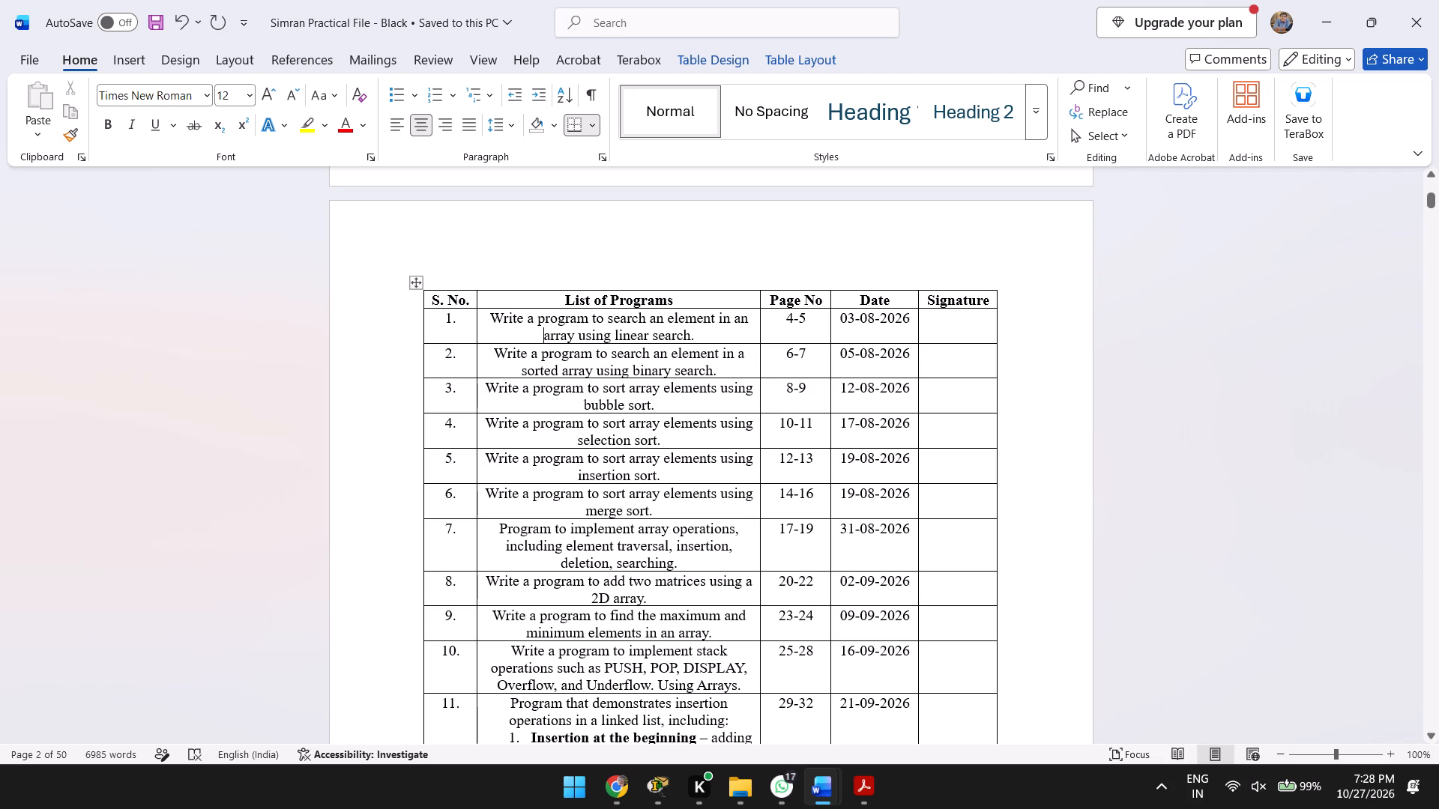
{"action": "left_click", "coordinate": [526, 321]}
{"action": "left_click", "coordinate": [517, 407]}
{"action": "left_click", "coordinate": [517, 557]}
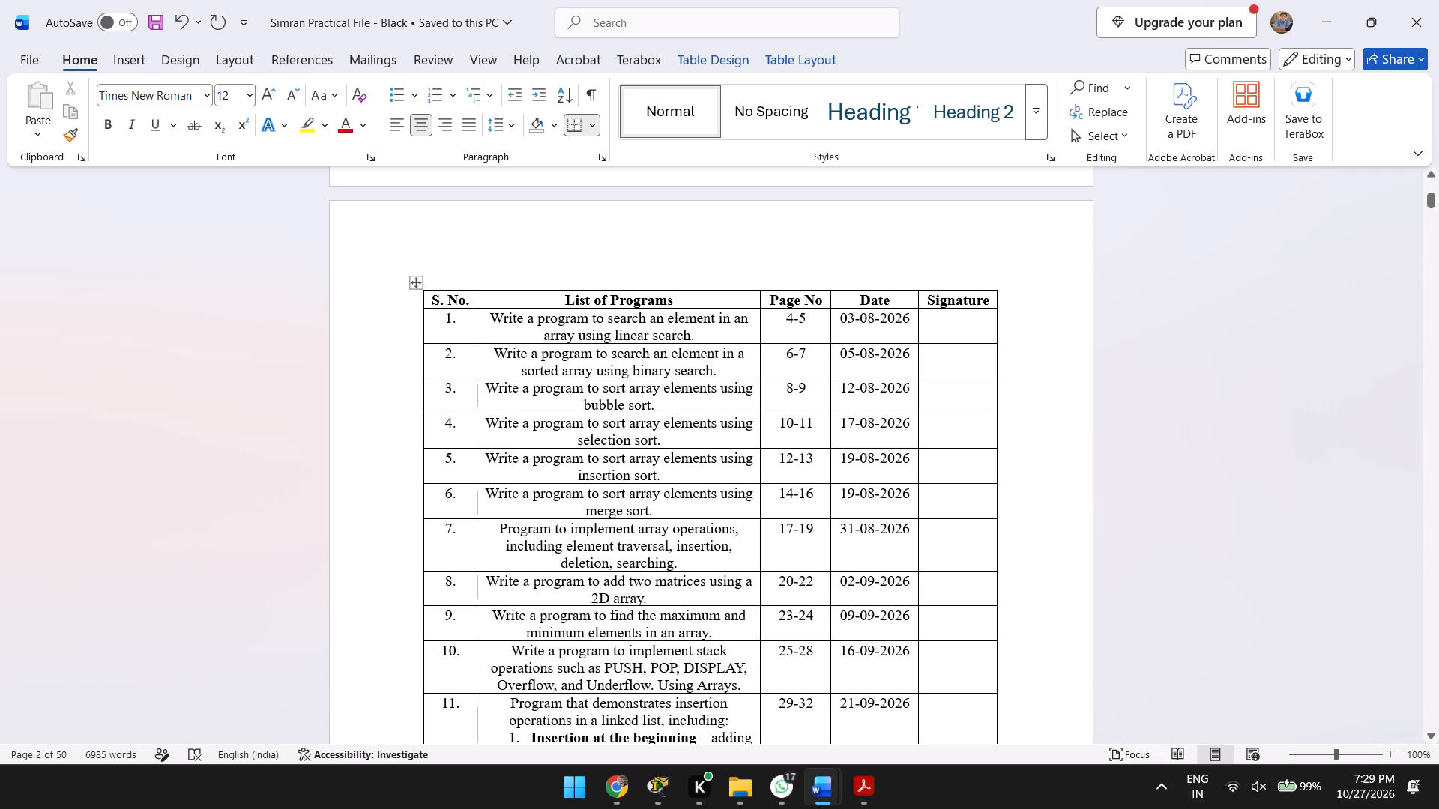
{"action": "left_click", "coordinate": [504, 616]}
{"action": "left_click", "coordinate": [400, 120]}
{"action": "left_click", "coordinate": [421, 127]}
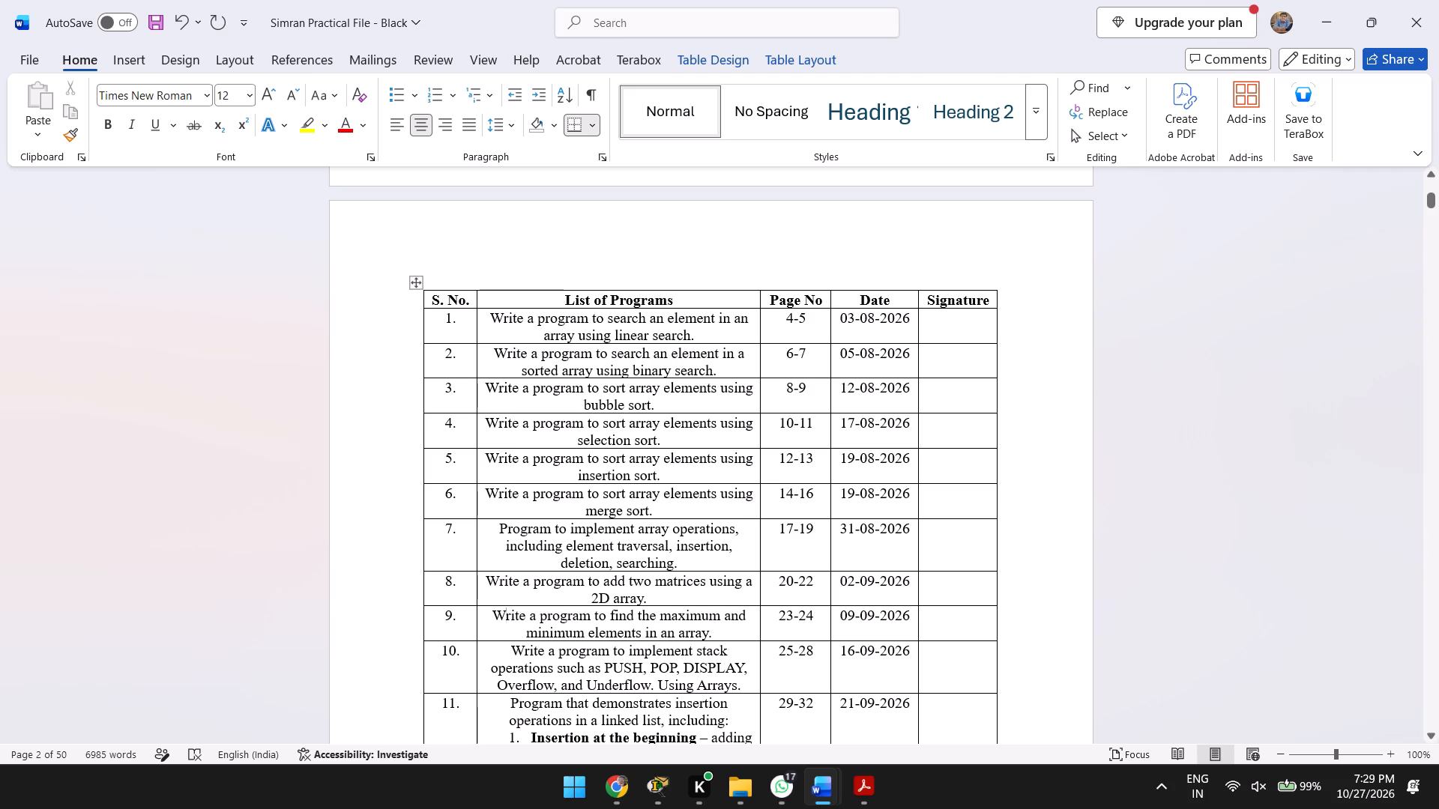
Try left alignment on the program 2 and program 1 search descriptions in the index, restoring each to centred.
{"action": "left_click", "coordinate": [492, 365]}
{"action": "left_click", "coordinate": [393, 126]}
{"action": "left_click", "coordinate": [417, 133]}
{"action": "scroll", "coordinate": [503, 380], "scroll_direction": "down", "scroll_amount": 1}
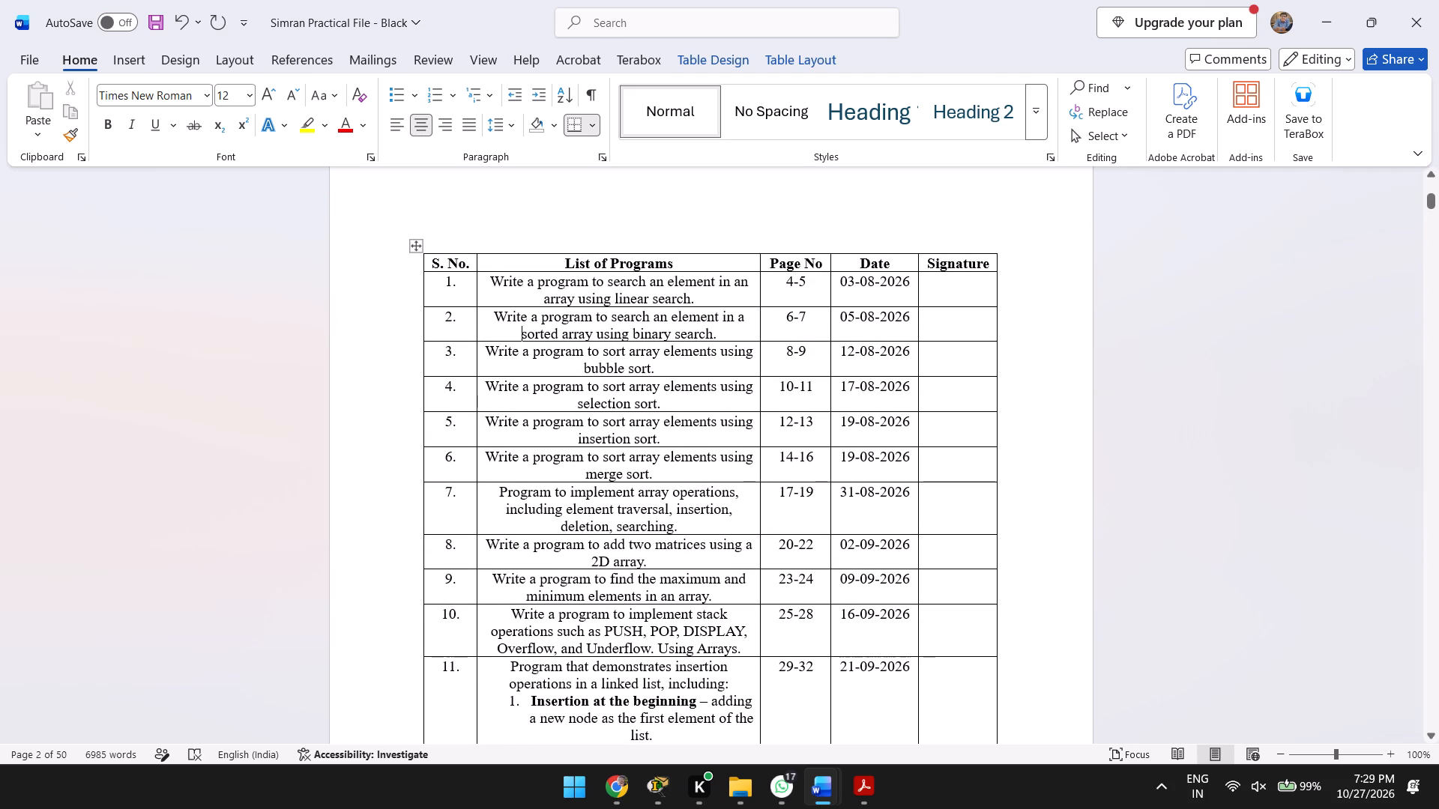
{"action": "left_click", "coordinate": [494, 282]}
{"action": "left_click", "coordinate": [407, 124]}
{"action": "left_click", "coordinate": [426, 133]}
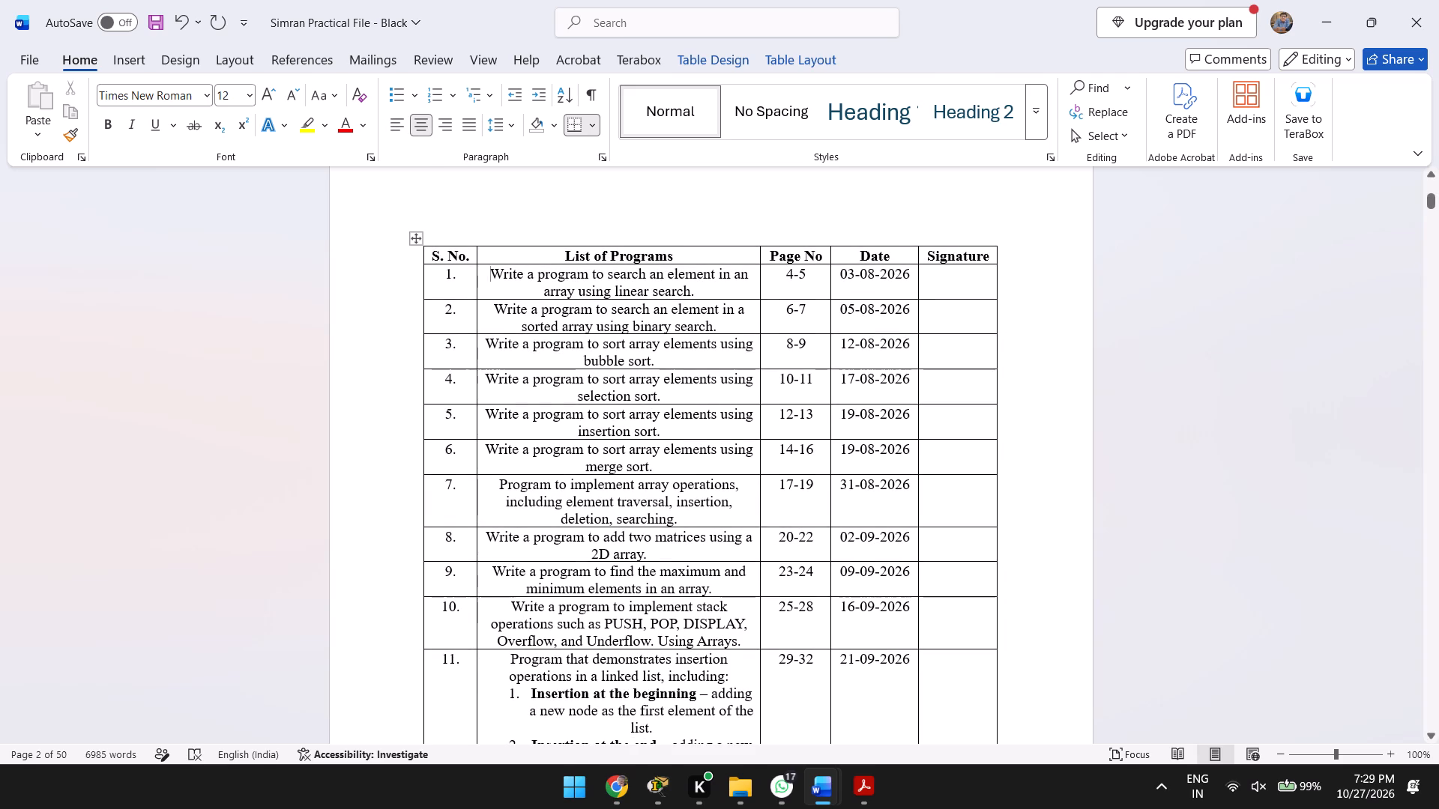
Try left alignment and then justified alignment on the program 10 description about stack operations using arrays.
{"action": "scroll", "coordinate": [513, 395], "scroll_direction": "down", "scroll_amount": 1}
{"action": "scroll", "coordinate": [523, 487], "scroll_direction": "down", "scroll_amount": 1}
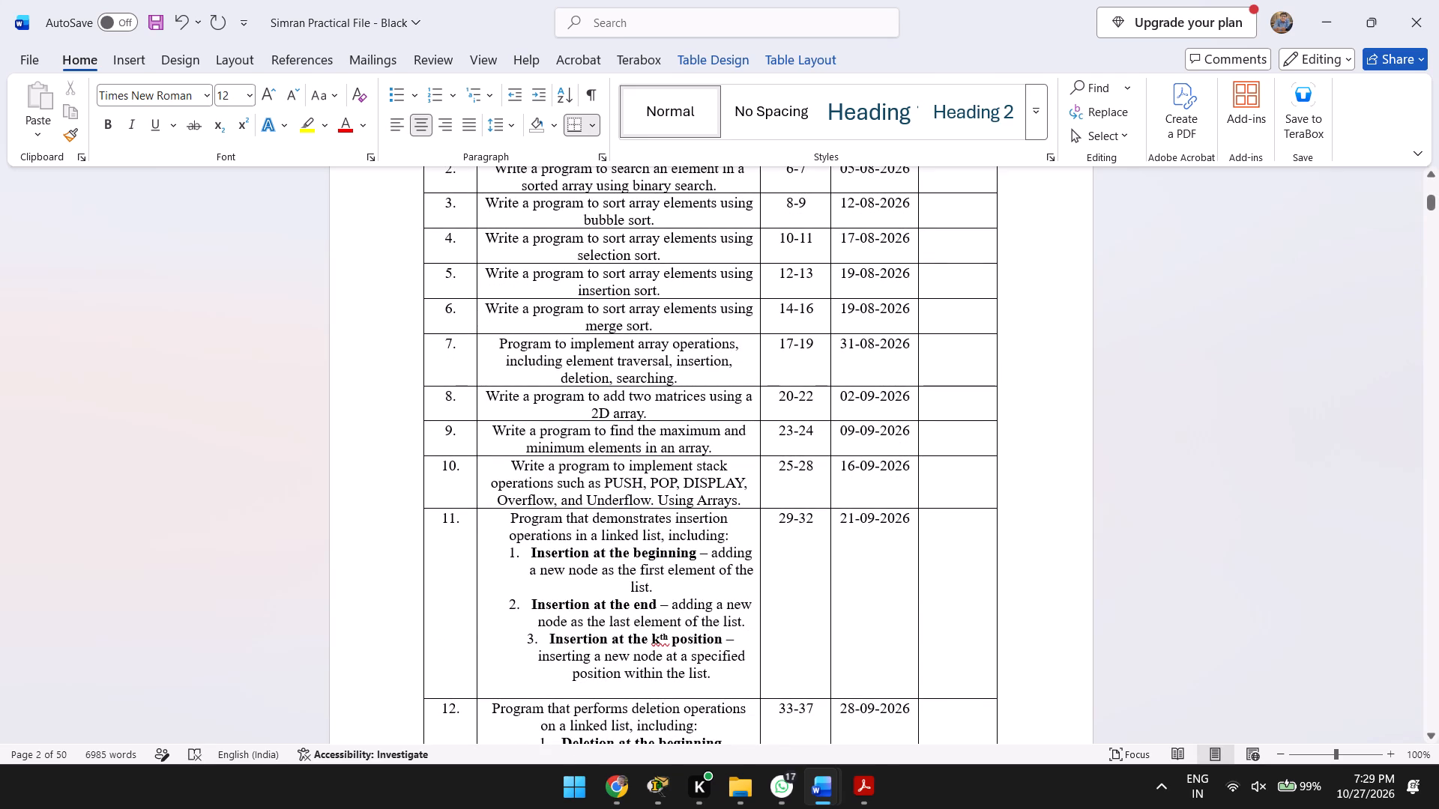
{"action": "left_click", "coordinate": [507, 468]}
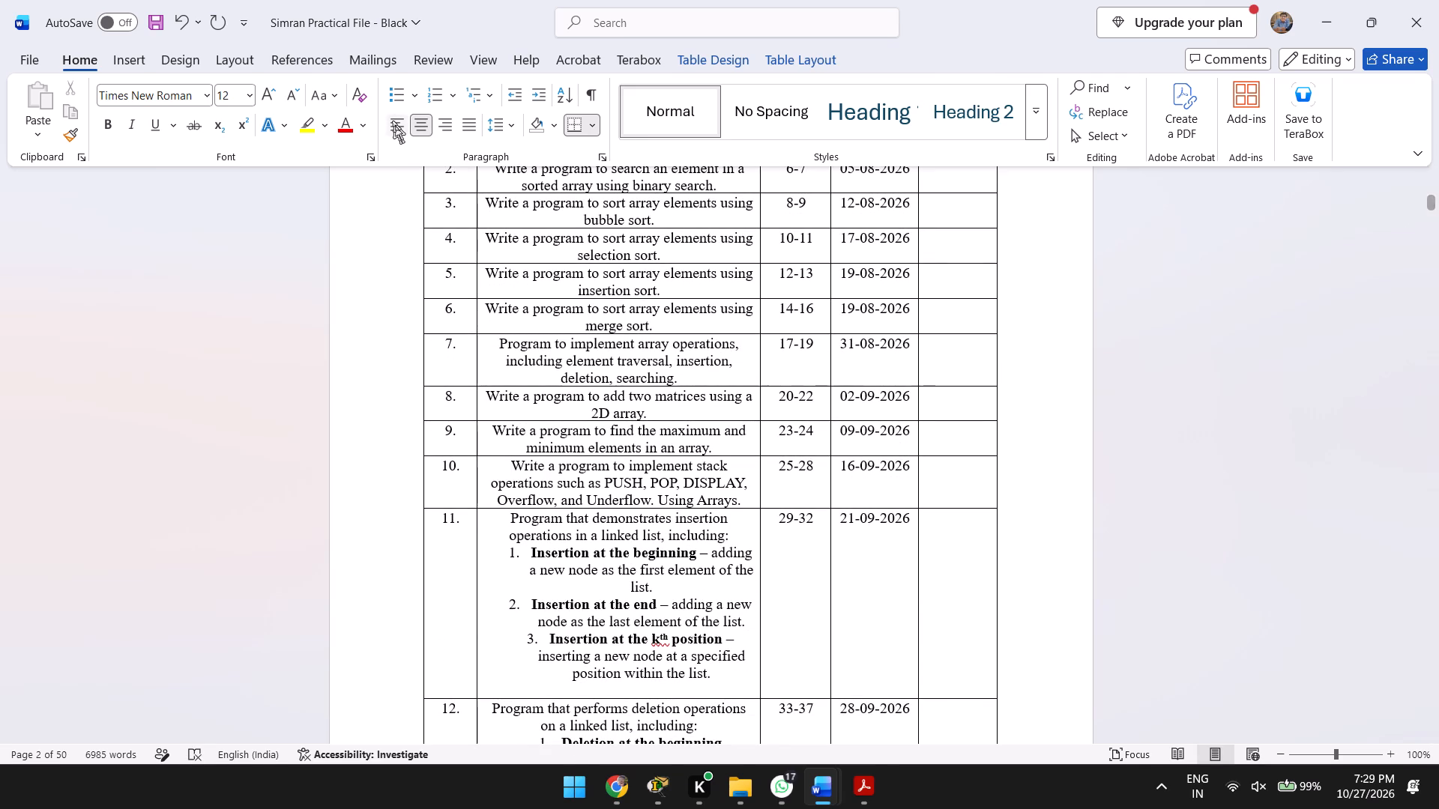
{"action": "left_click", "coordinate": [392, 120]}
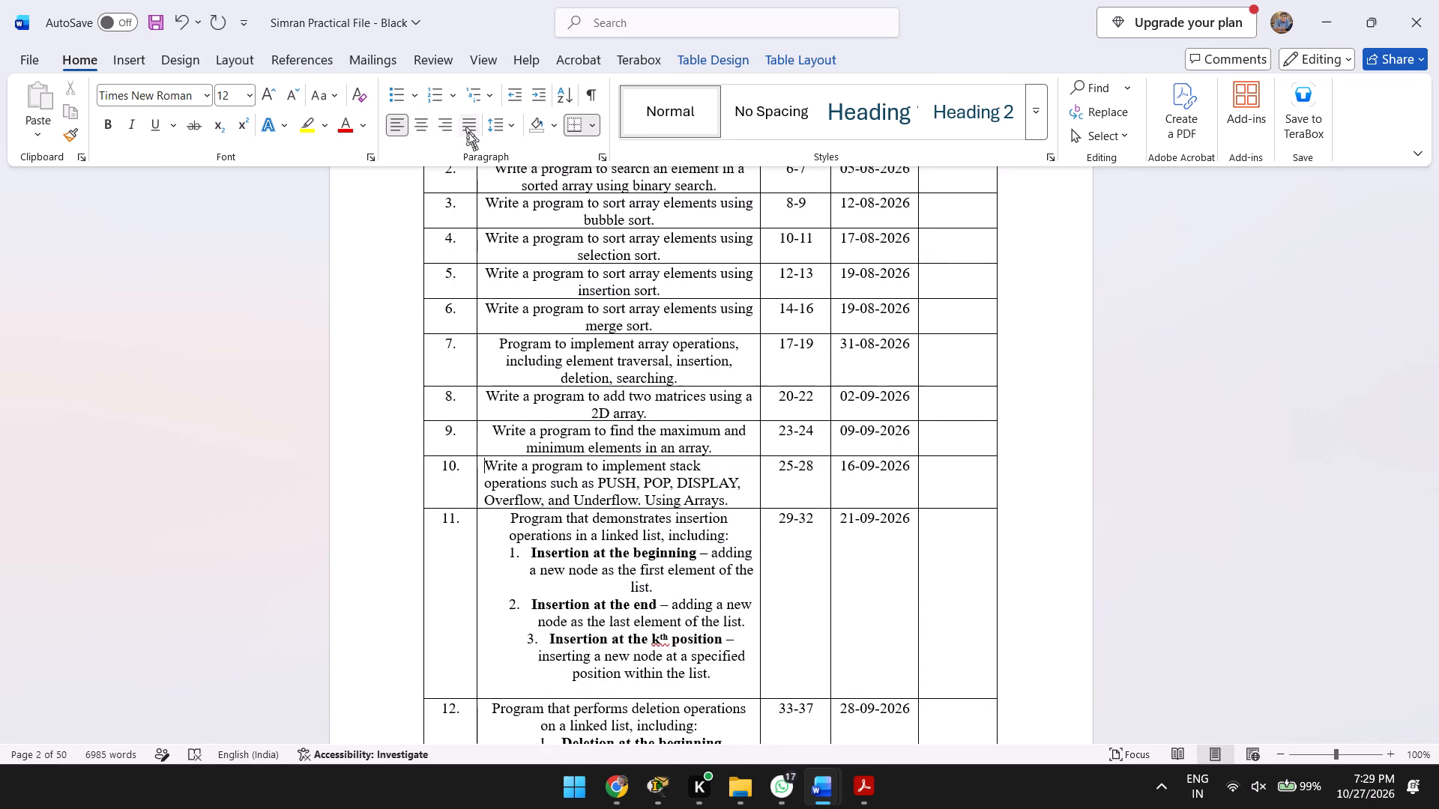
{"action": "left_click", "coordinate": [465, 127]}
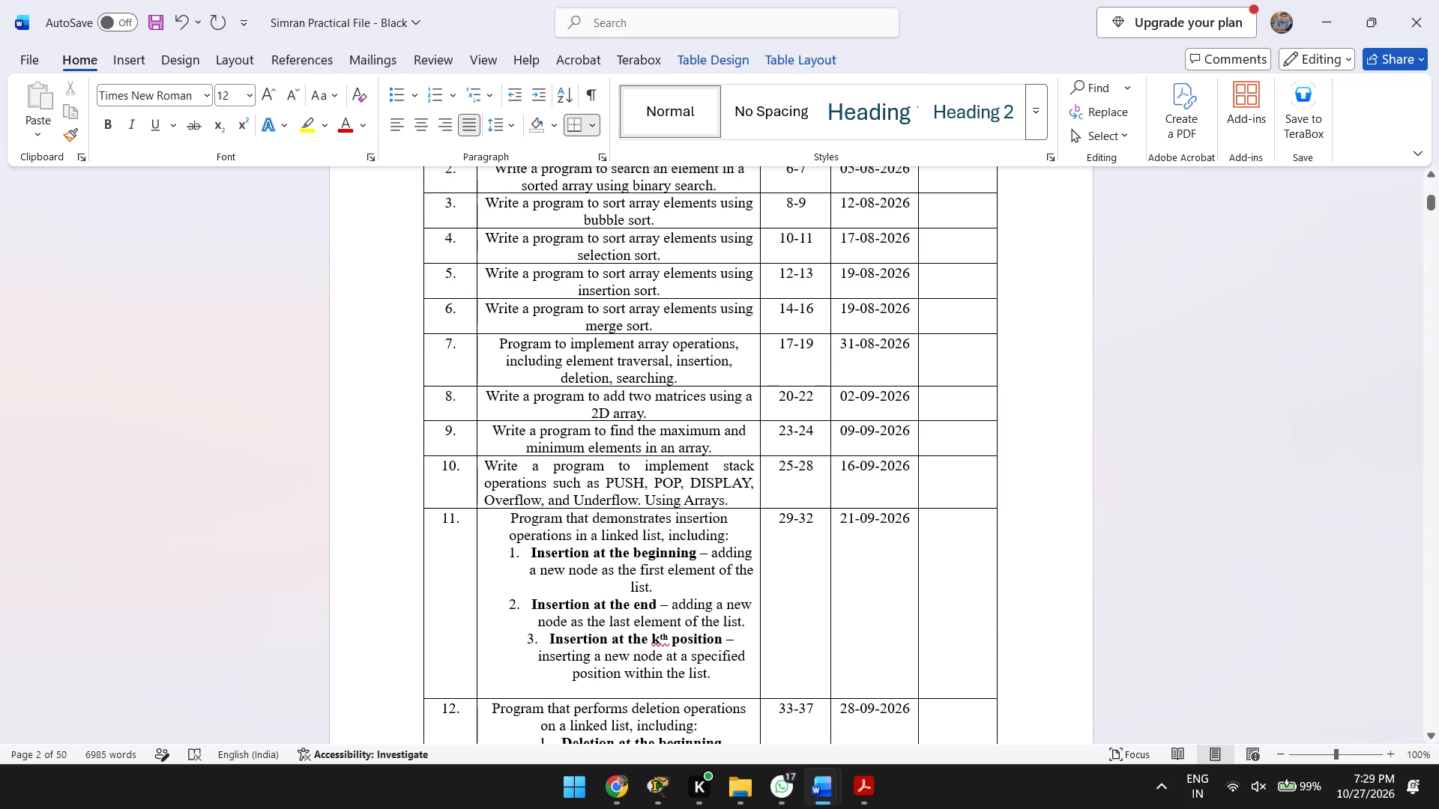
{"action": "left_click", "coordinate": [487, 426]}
Justify the whole List of Programs column in the index table and centre its heading cell again.
{"action": "scroll", "coordinate": [483, 232], "scroll_direction": "up", "scroll_amount": 1}
{"action": "left_click", "coordinate": [560, 246]}
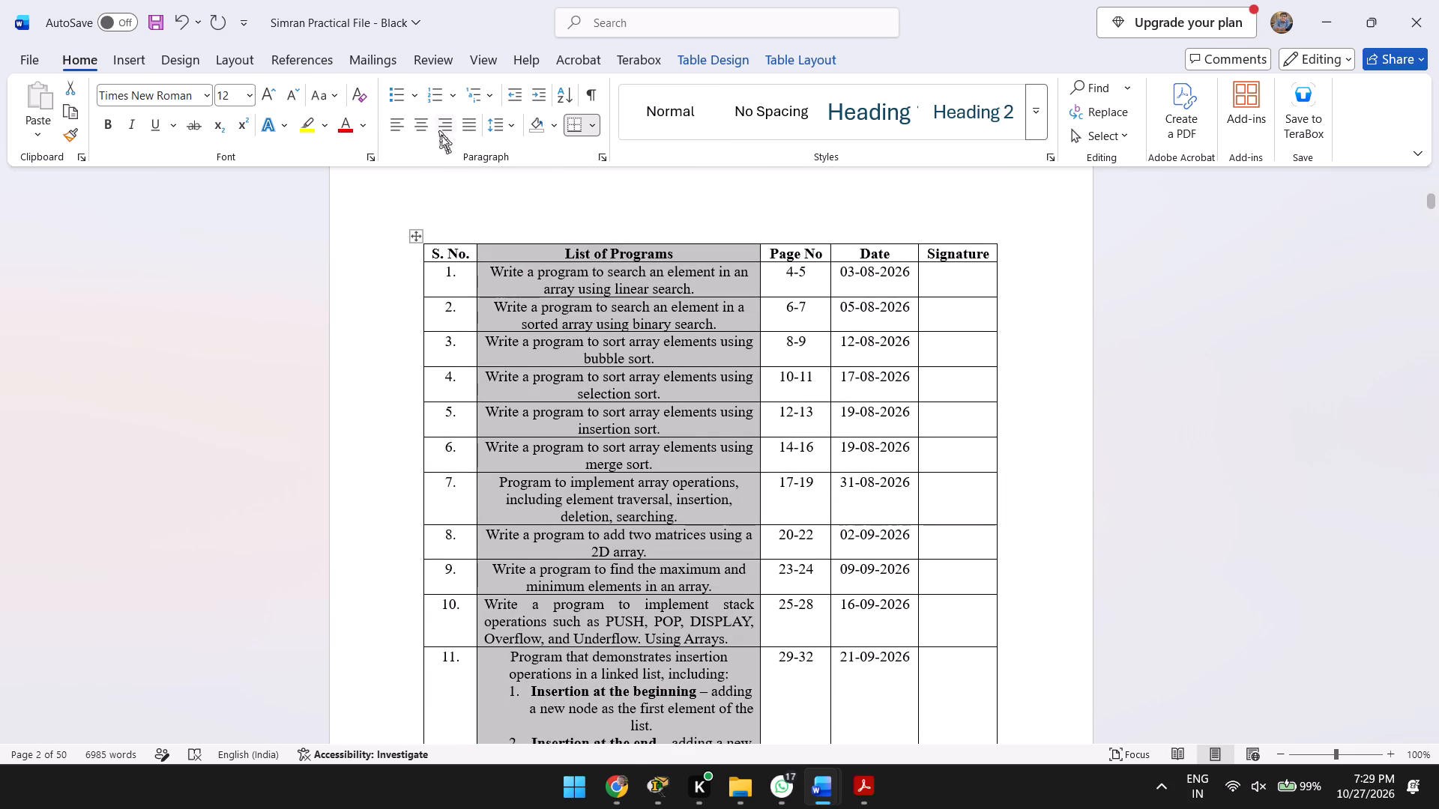
{"action": "left_click", "coordinate": [465, 134]}
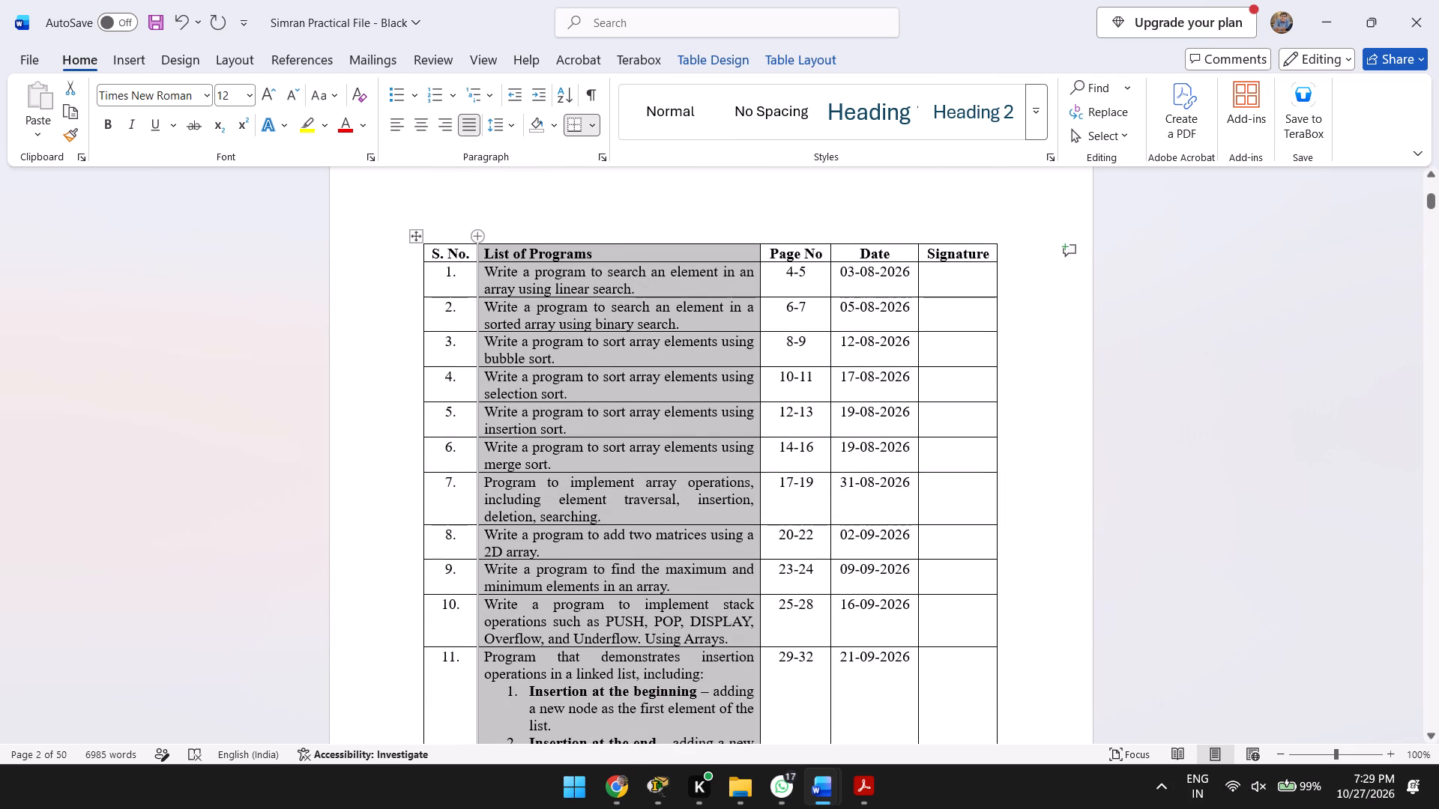
{"action": "left_click", "coordinate": [498, 250]}
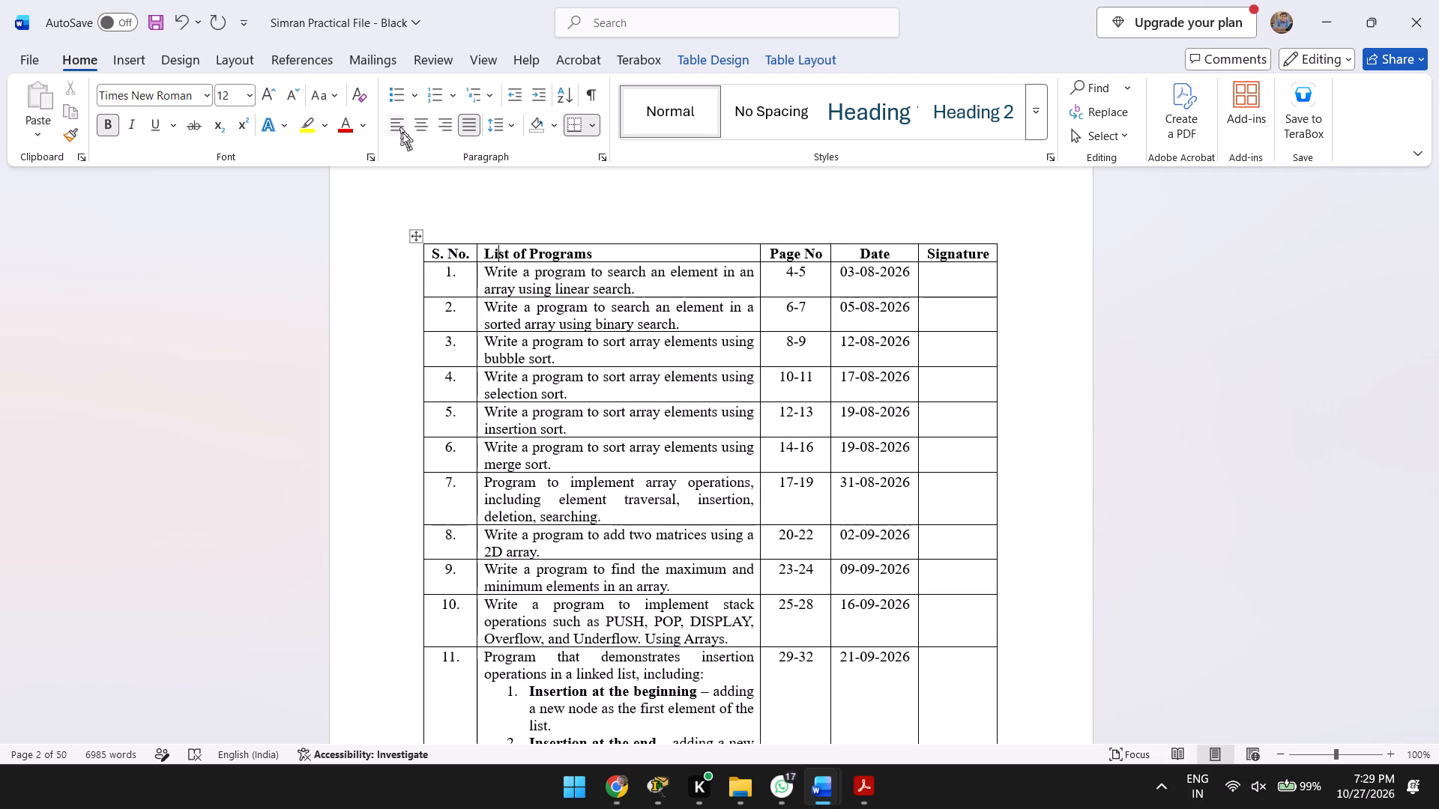
{"action": "left_click", "coordinate": [420, 128]}
Check the rest of the index table through program 15 and save the document.
{"action": "scroll", "coordinate": [510, 288], "scroll_direction": "down", "scroll_amount": 1}
{"action": "scroll", "coordinate": [576, 346], "scroll_direction": "down", "scroll_amount": 1}
{"action": "scroll", "coordinate": [585, 441], "scroll_direction": "down", "scroll_amount": 1}
{"action": "scroll", "coordinate": [588, 541], "scroll_direction": "down", "scroll_amount": 1}
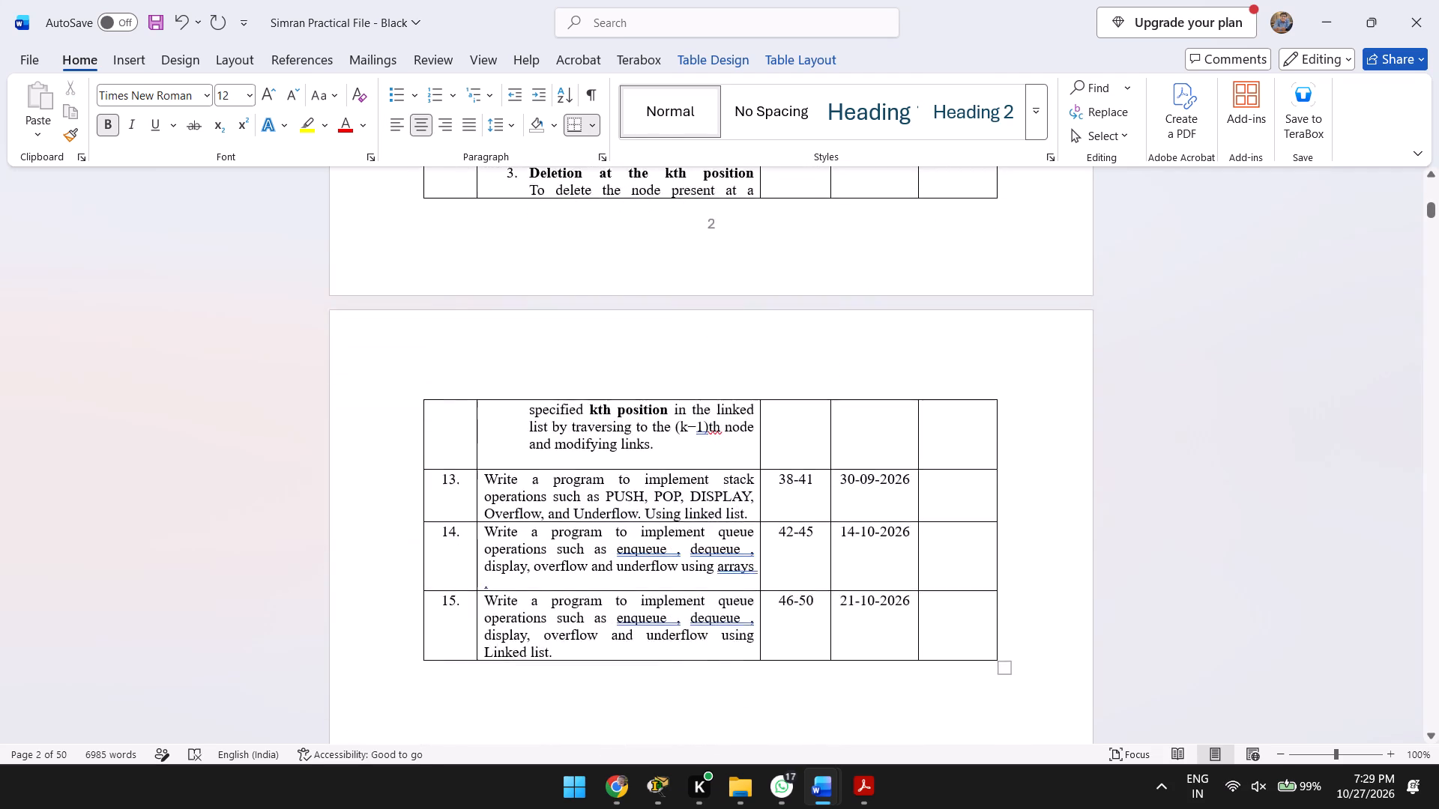
{"action": "scroll", "coordinate": [588, 541], "scroll_direction": "down", "scroll_amount": 1}
{"action": "scroll", "coordinate": [588, 541], "scroll_direction": "up", "scroll_amount": 1}
{"action": "key", "text": "ctrl+s"}
{"action": "key", "text": "ctrl+s"}
{"action": "key", "text": "ctrl+s"}
{"action": "key", "text": "ctrl+s"}
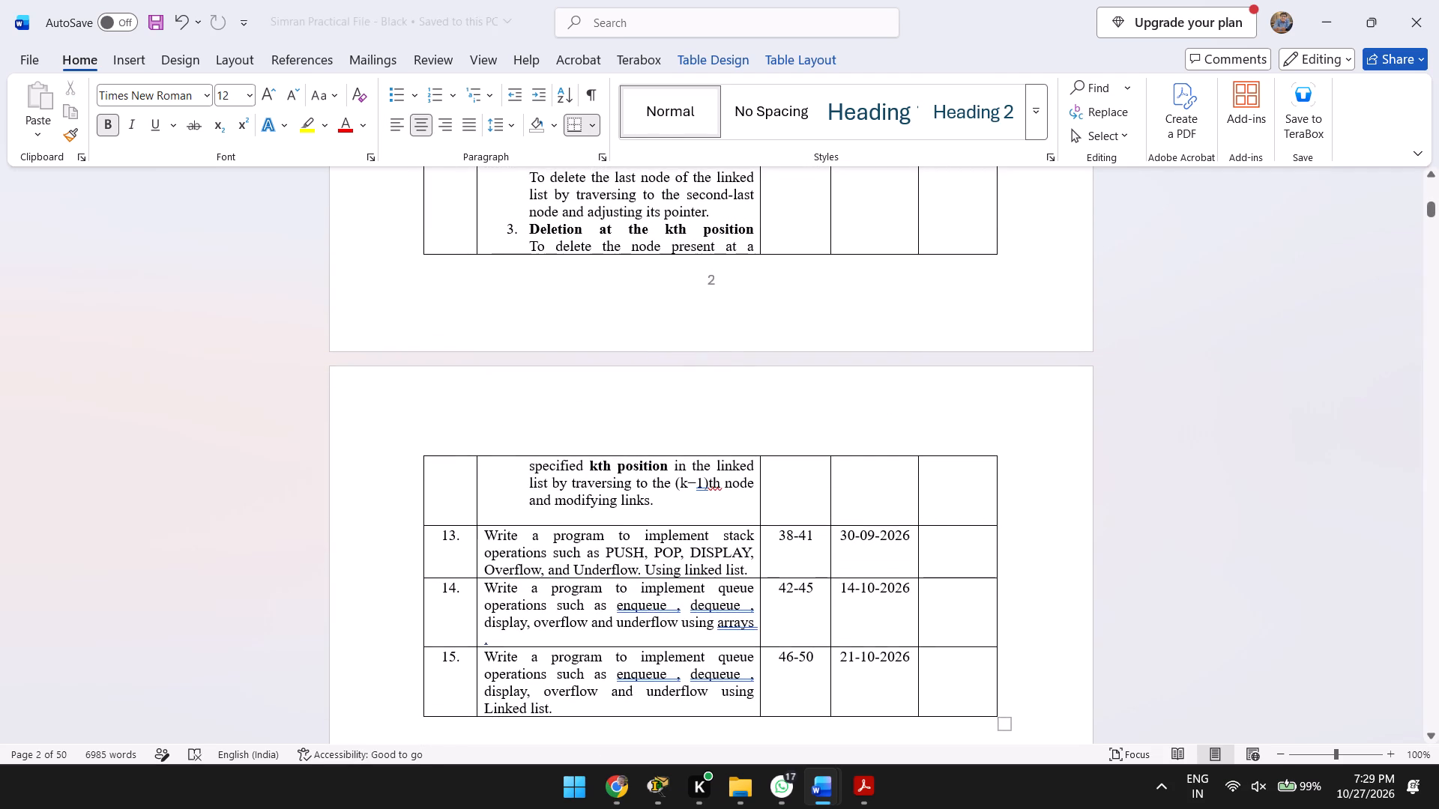
Switch to Adobe Acrobat and close the window showing the practical file's PDF.
{"action": "left_click", "coordinate": [859, 808]}
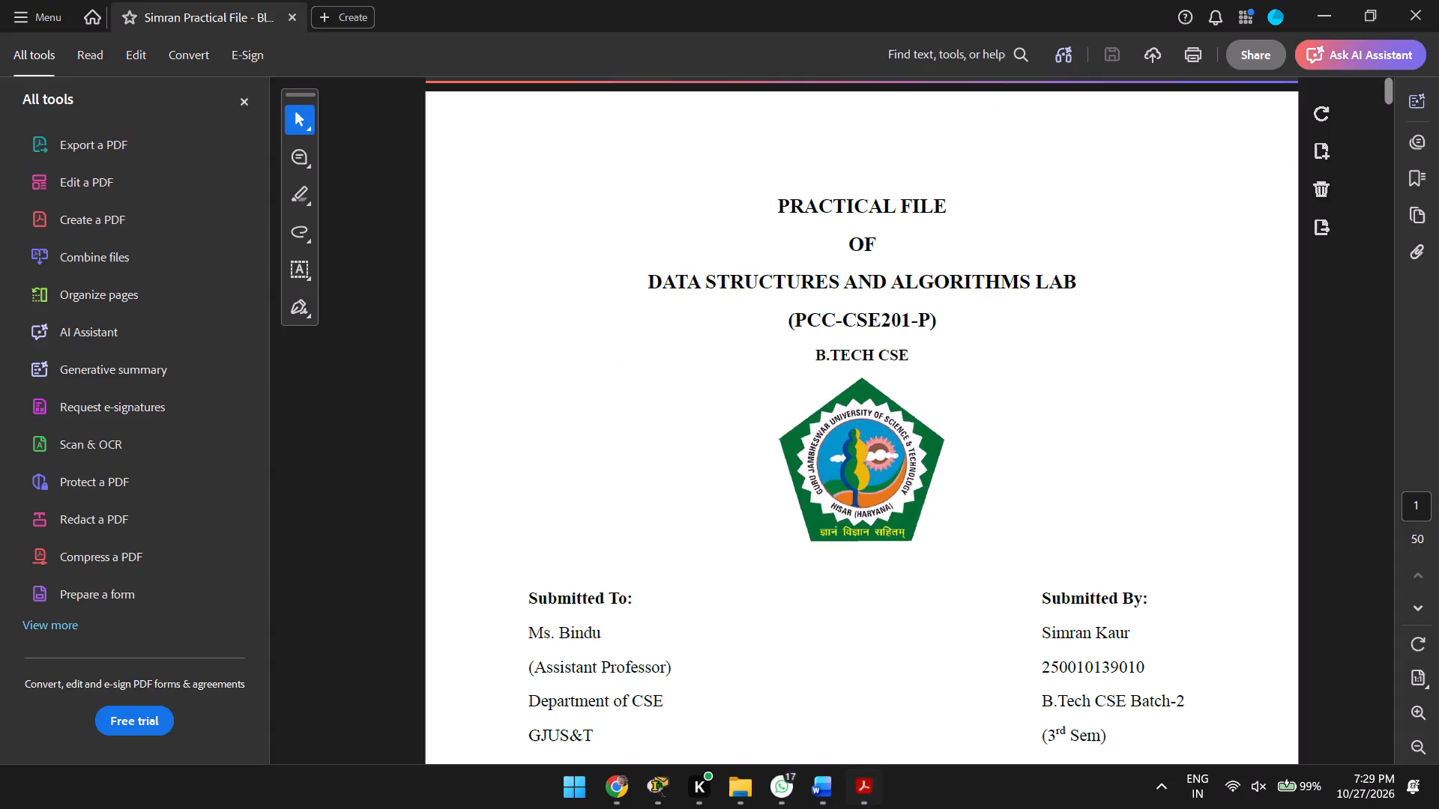
{"action": "left_click", "coordinate": [1360, 1]}
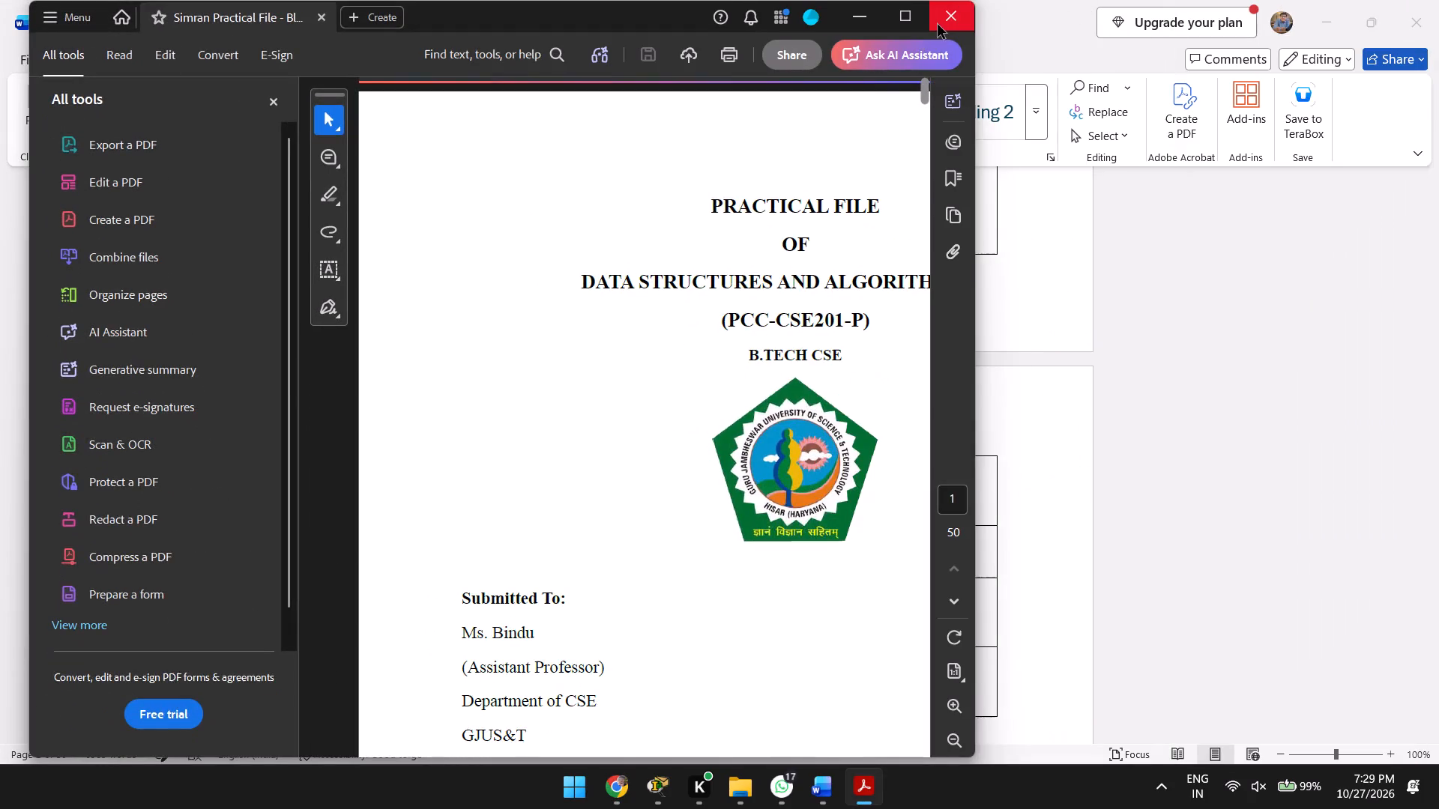
{"action": "left_click", "coordinate": [938, 25]}
Save the practical file from Word as a PDF named Simran Practical File - Black in Downloads, replacing the existing PDF.
{"action": "left_click", "coordinate": [22, 65]}
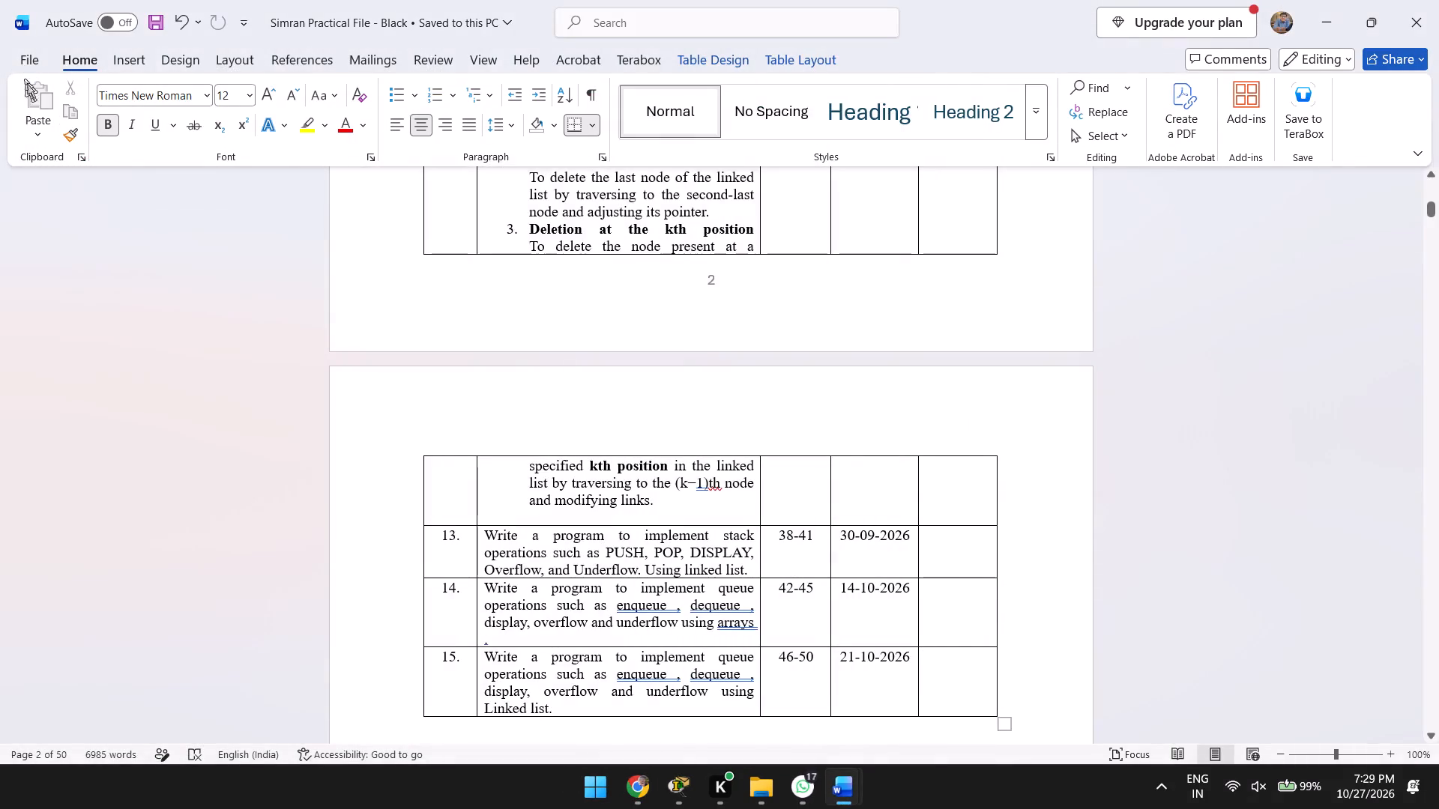
{"action": "left_click", "coordinate": [17, 51]}
{"action": "left_click", "coordinate": [82, 318]}
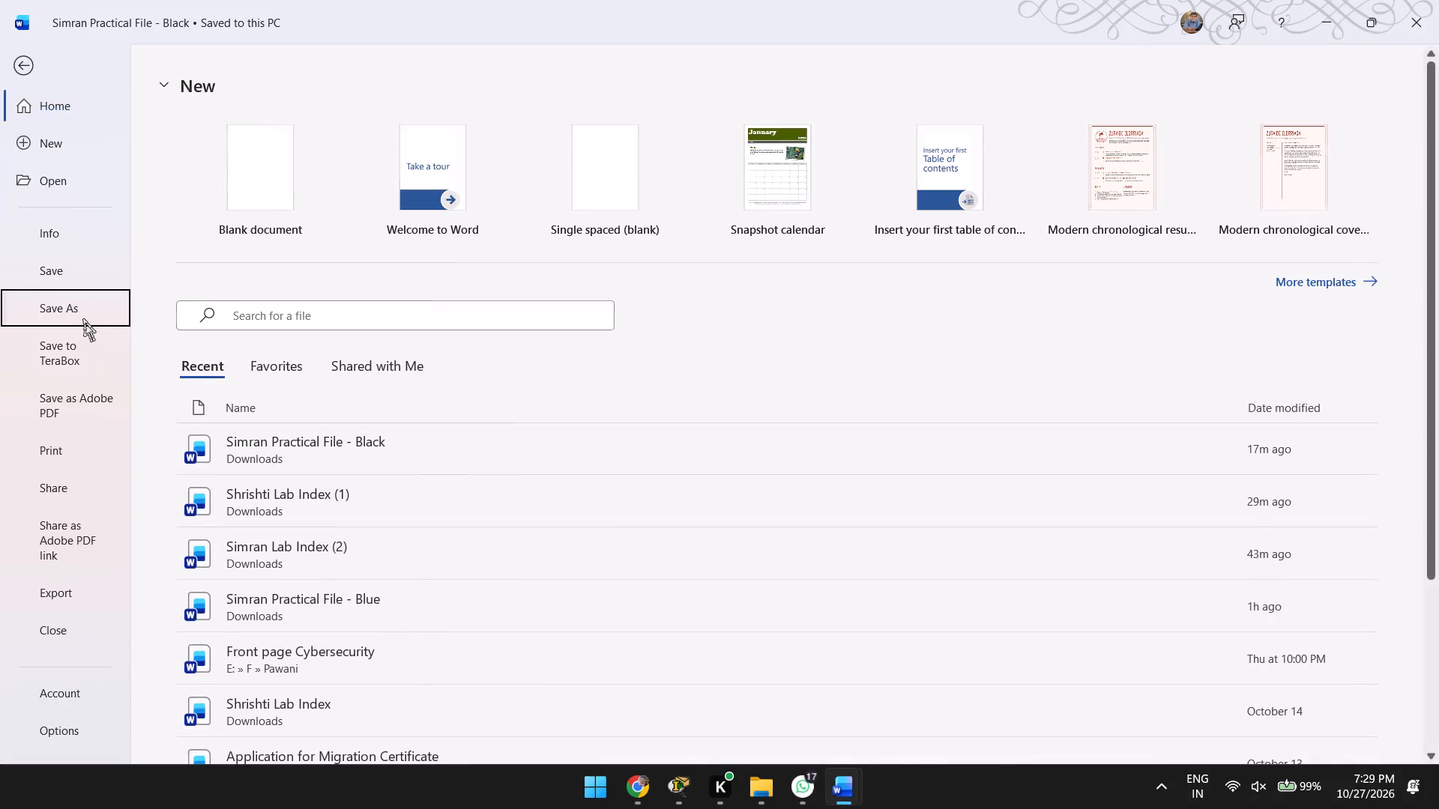
{"action": "left_click", "coordinate": [292, 487]}
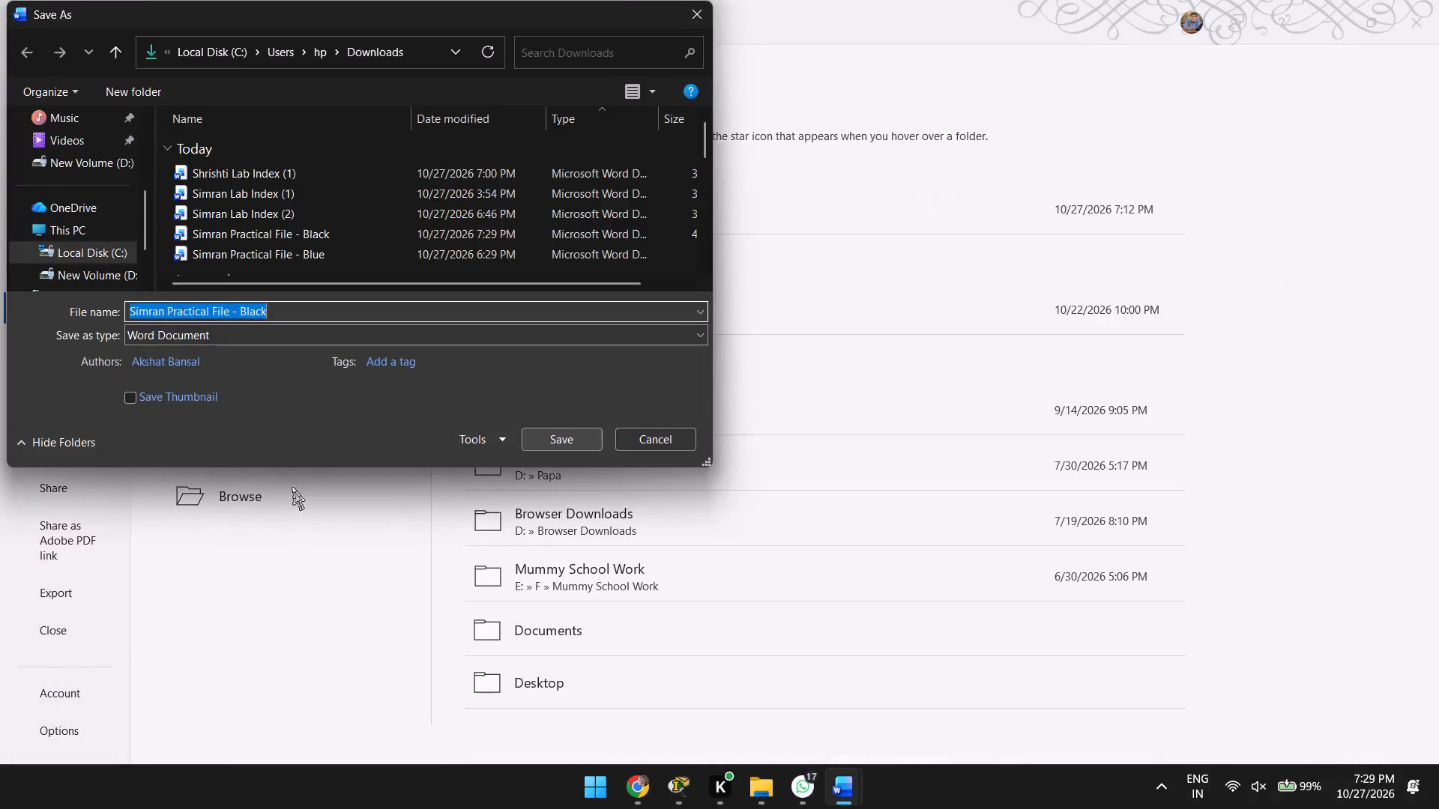
{"action": "left_click", "coordinate": [455, 333]}
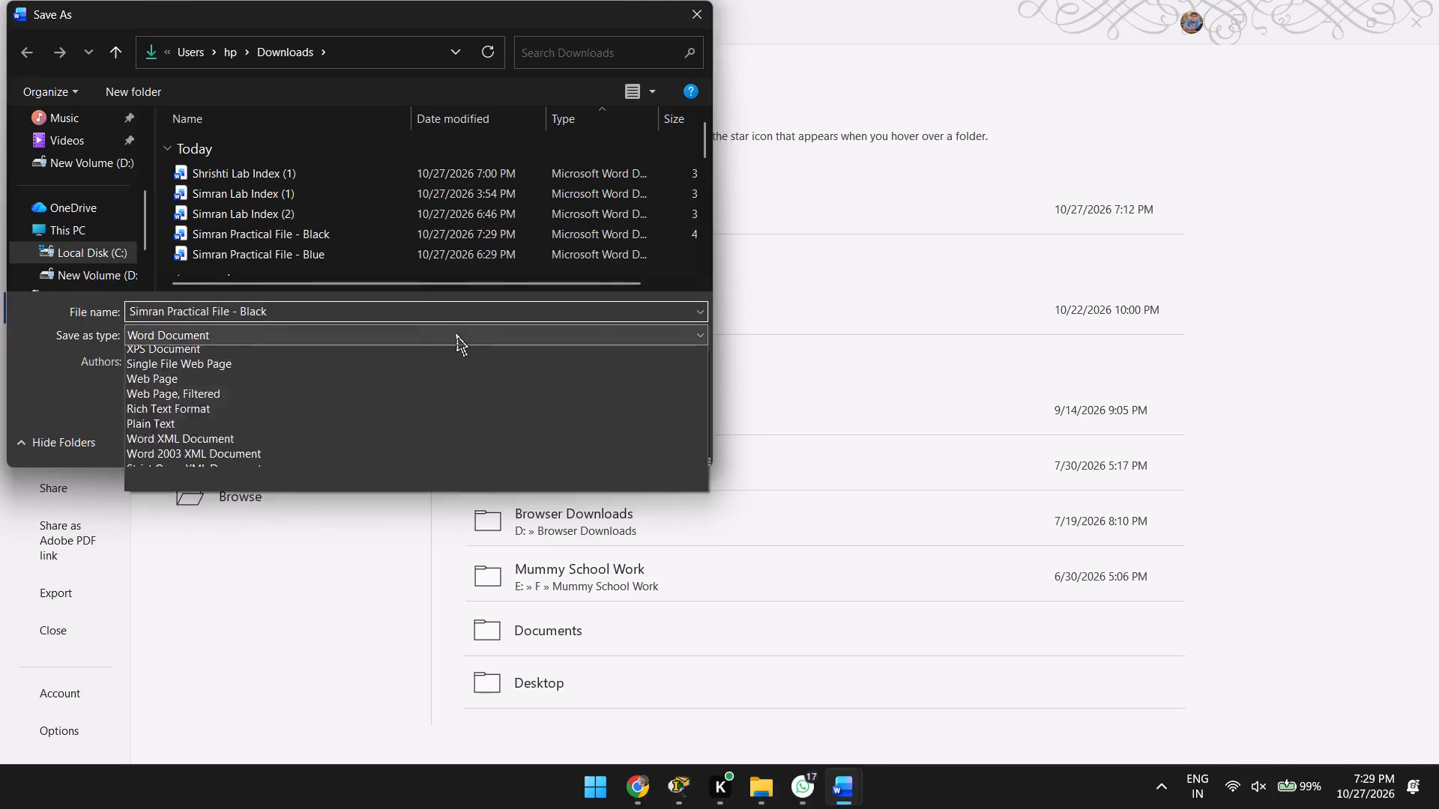
{"action": "left_click", "coordinate": [381, 442]}
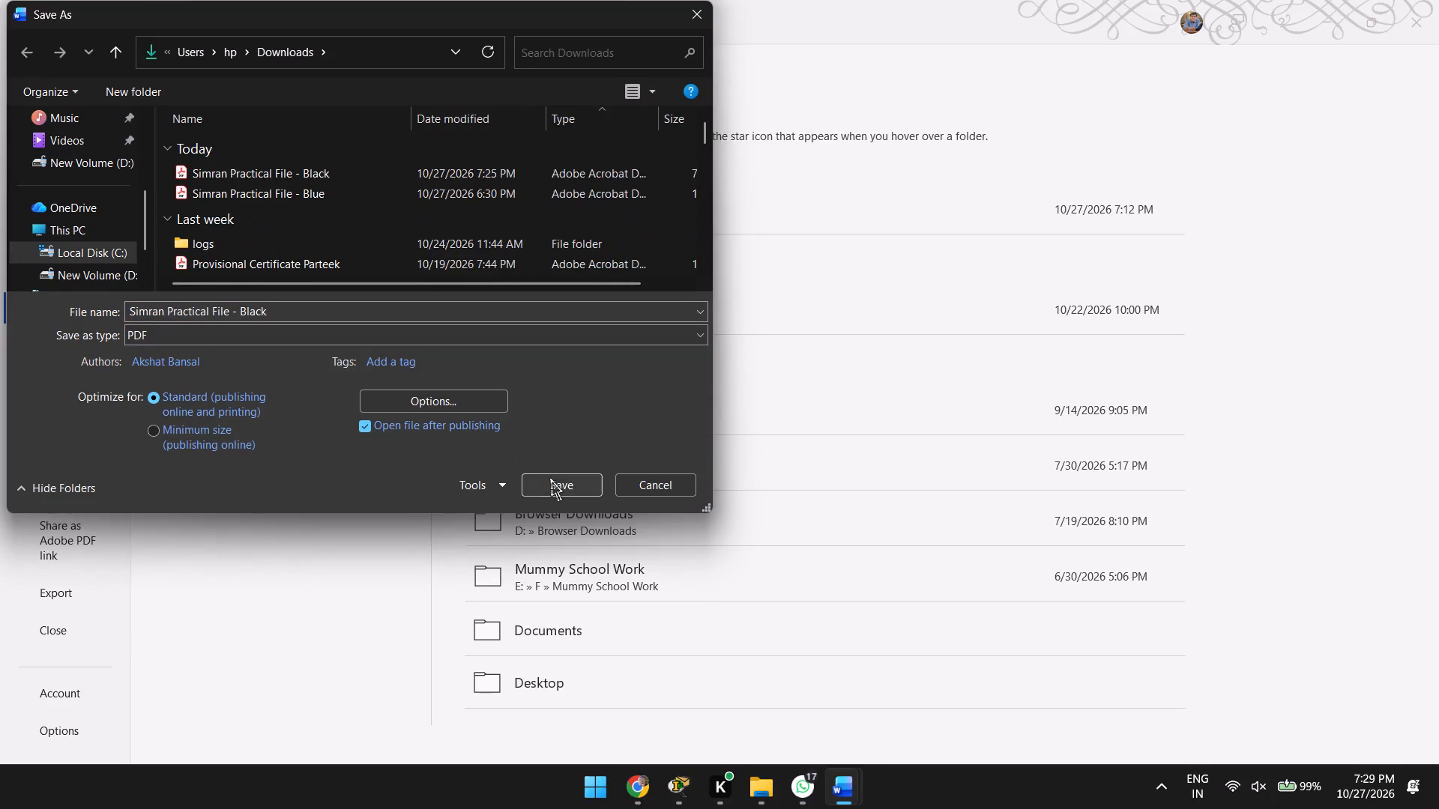
{"action": "left_click", "coordinate": [549, 478]}
{"action": "left_click", "coordinate": [413, 303]}
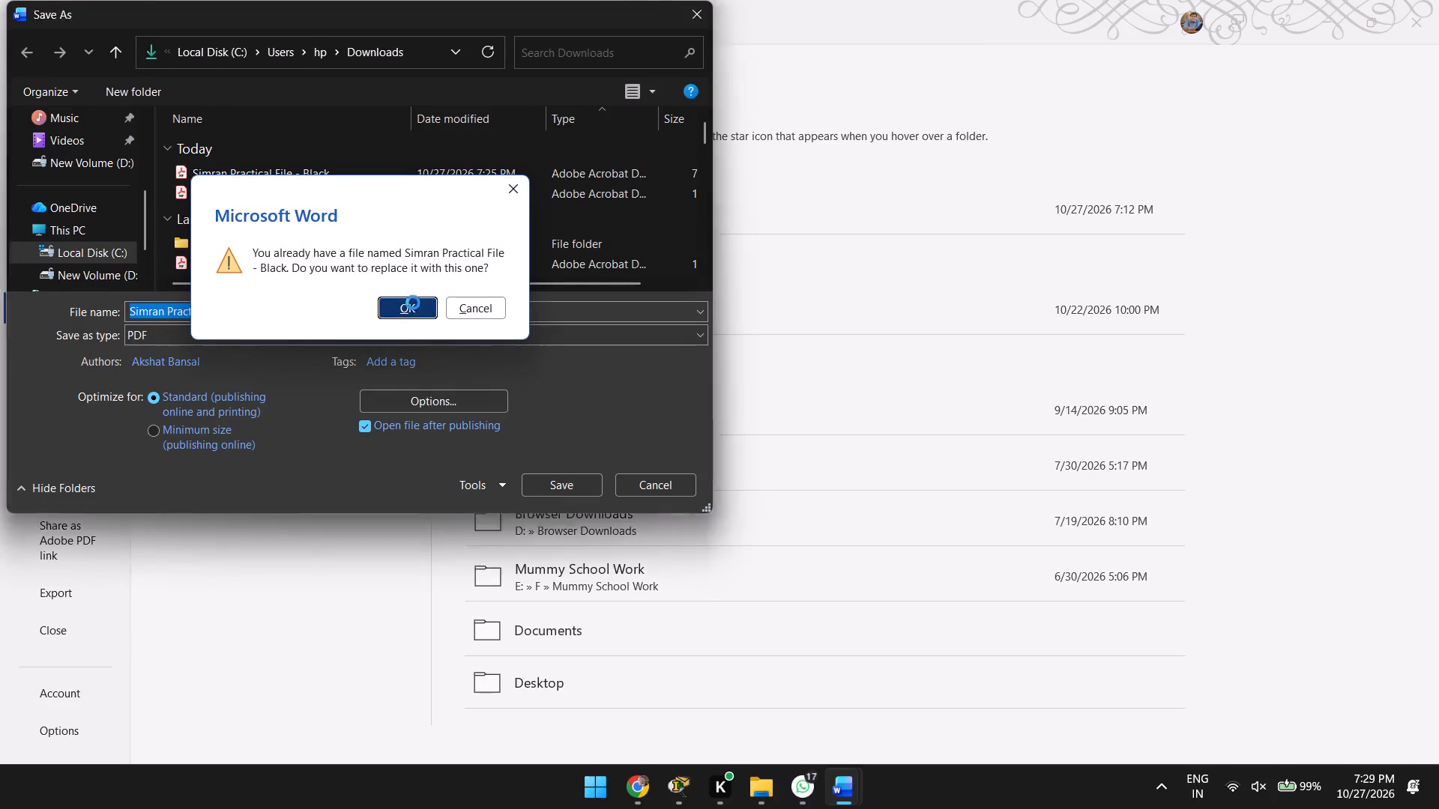